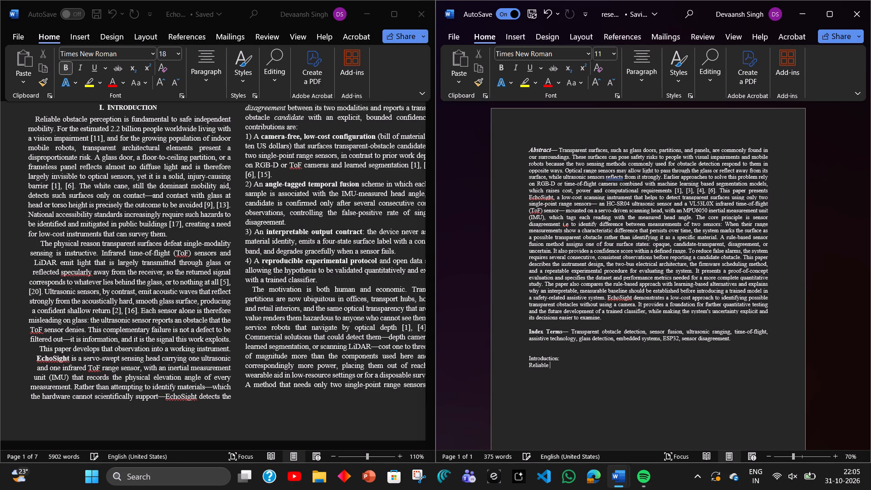
Continue the Introduction's opening sentence after "Reliable" with "obstactle mapping is fundamental to safety".
{"action": "key", "text": "space"}
{"action": "type", "text": "obstactle mapping"}
{"action": "key", "text": "space"}
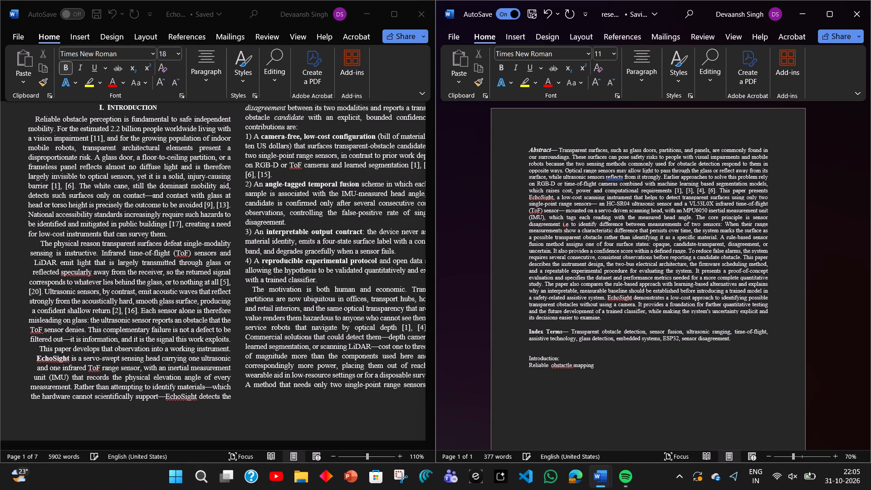
{"action": "type", "text": "is"}
{"action": "key", "text": "space"}
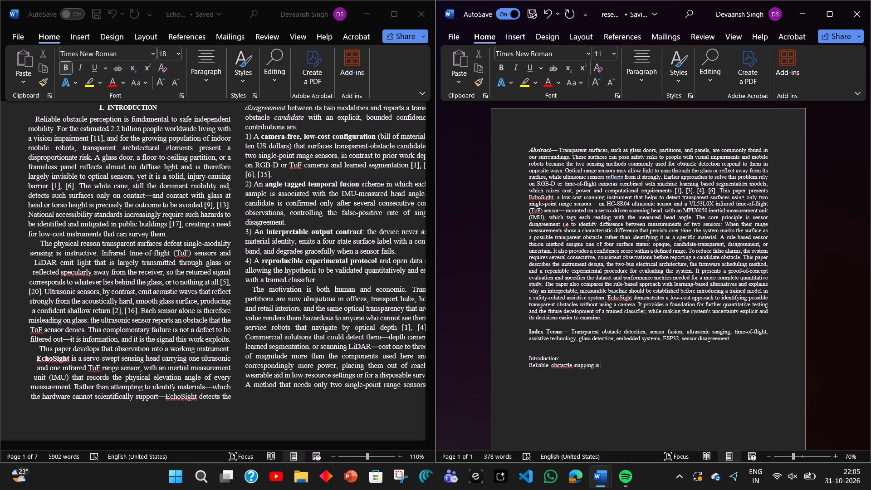
{"action": "type", "text": "fundamental to"}
{"action": "key", "text": "space"}
{"action": "type", "text": "safet"}
{"action": "type", "text": "y"}
{"action": "key", "text": "space"}
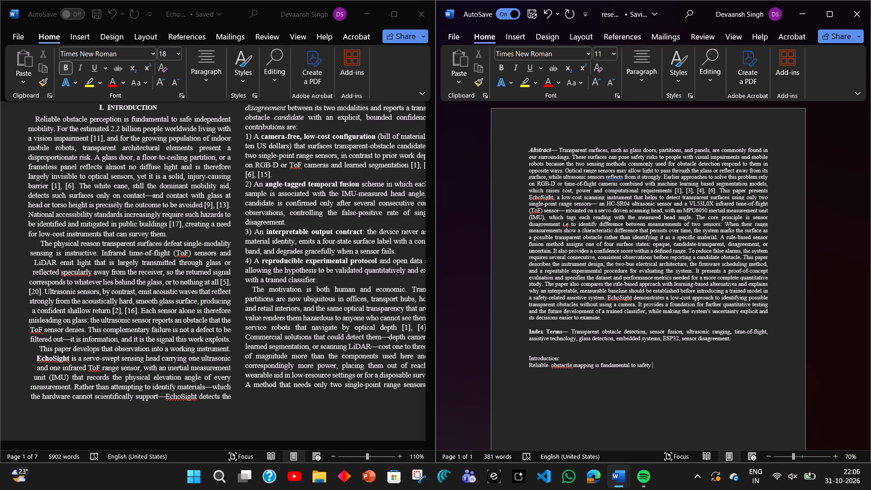
Finish the Introduction's first sentence with "in automation and independent mobility systems.".
{"action": "type", "text": "in"}
{"action": "key", "text": "space"}
{"action": "type", "text": "independe"}
{"action": "key", "text": "BackSpace"}
{"action": "key", "text": "BackSpace"}
{"action": "key", "text": "BackSpace"}
{"action": "key", "text": "BackSpace"}
{"action": "key", "text": "BackSpace"}
{"action": "key", "text": "BackSpace"}
{"action": "key", "text": "BackSpace"}
{"action": "key", "text": "BackSpace"}
{"action": "key", "text": "BackSpace"}
{"action": "type", "text": "autmatoi"}
{"action": "key", "text": "BackSpace"}
{"action": "key", "text": "BackSpace"}
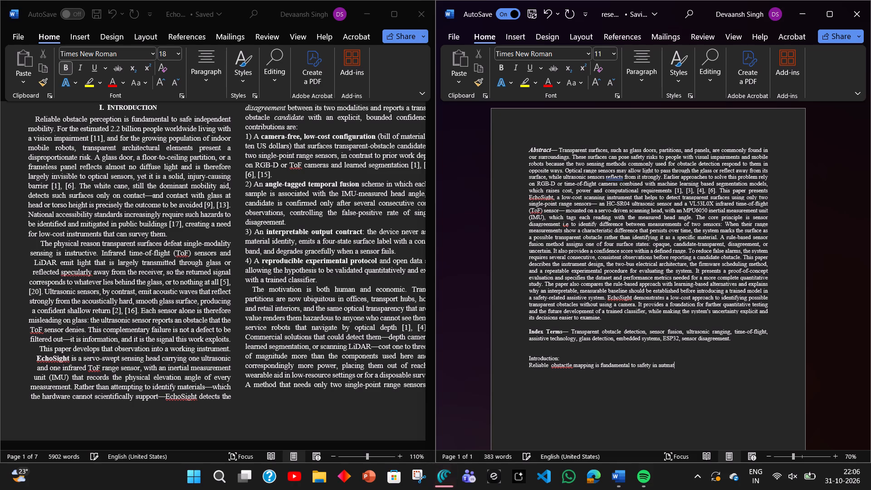
{"action": "type", "text": "ion and independent"}
{"action": "key", "text": "space"}
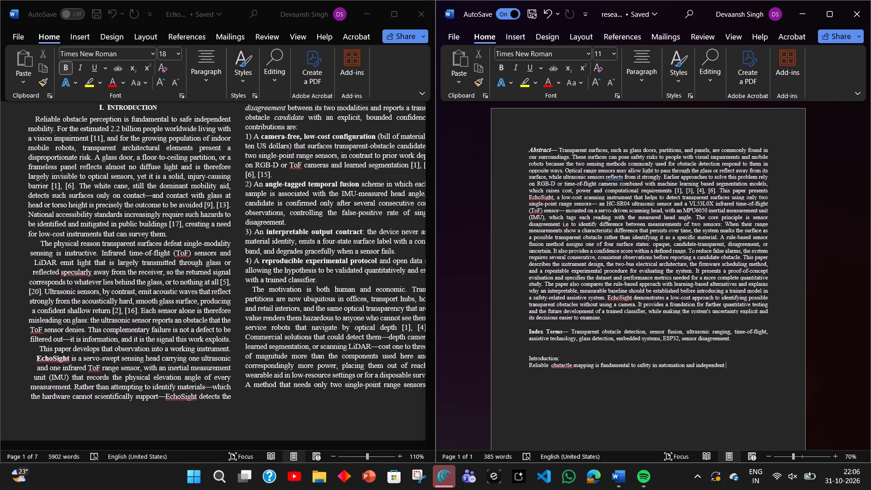
{"action": "type", "text": "mobility"}
{"action": "key", "text": "space"}
{"action": "type", "text": "systems"}
{"action": "key", "text": "period"}
{"action": "key", "text": "Return"}
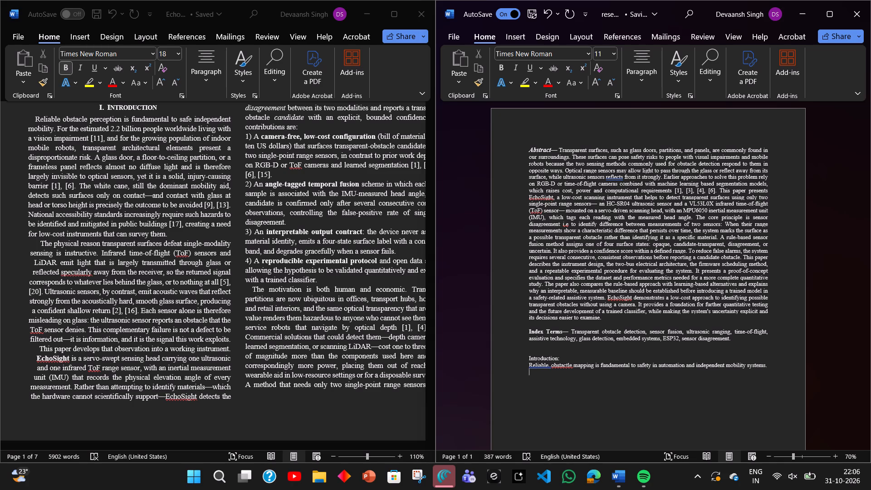
{"action": "key", "text": "BackSpace"}
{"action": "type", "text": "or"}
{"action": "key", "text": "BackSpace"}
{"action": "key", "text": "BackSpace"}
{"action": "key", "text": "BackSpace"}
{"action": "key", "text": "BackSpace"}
Begin the Introduction's second sentence with "Approximately 2.2 billion people worldwide have vision impairment".
{"action": "type", "text": "pproximately 2,"}
{"action": "key", "text": "BackSpace"}
{"action": "type", "text": ".2"}
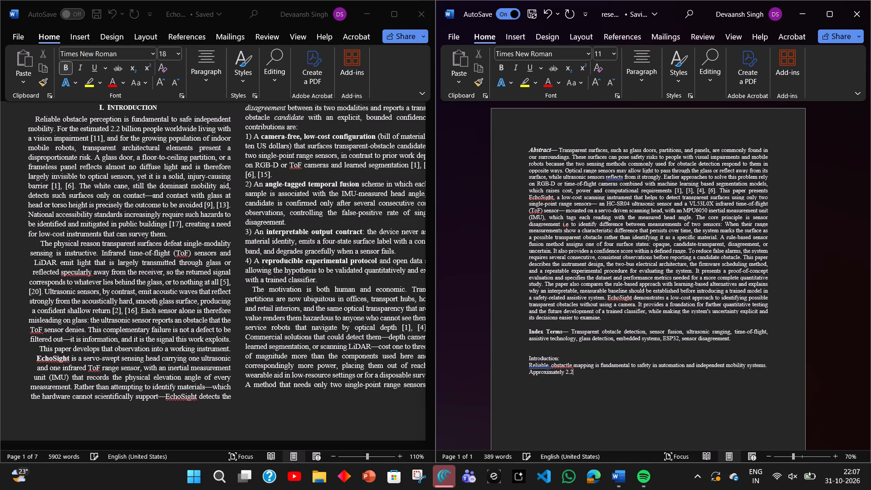
{"action": "key", "text": "space"}
{"action": "type", "text": "bil"}
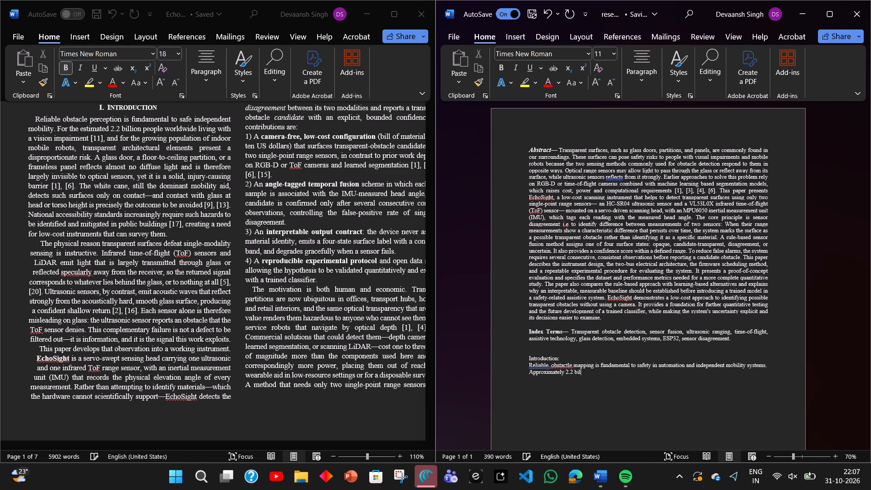
{"action": "type", "text": "lion people"}
{"action": "key", "text": "space"}
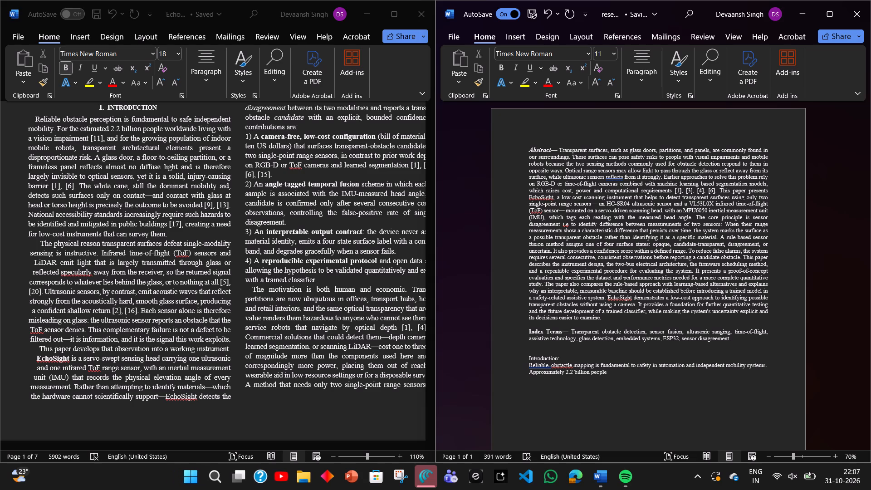
{"action": "type", "text": "worldwide"}
{"action": "key", "text": "space"}
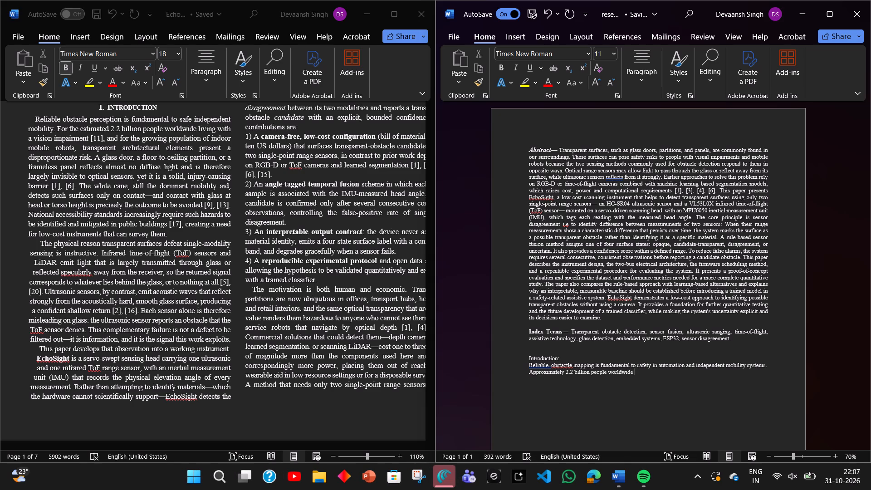
{"action": "type", "text": "have viso"}
{"action": "key", "text": "BackSpace"}
{"action": "type", "text": "ion impairment"}
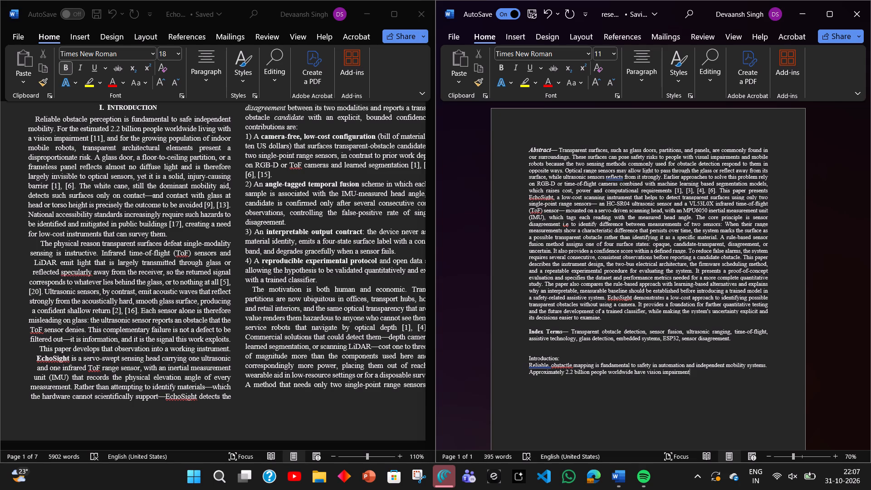
Add the citation "[11]" after "vision impairment", separated from it by a space.
{"action": "type", "text": "[11"}
{"action": "key", "text": "Left"}
{"action": "key", "text": "Left"}
{"action": "key", "text": "Left"}
{"action": "key", "text": "space"}
{"action": "key", "text": "Right"}
{"action": "key", "text": "Right"}
{"action": "key", "text": "Right"}
{"action": "type", "text": "],"}
{"action": "key", "text": "BackSpace"}
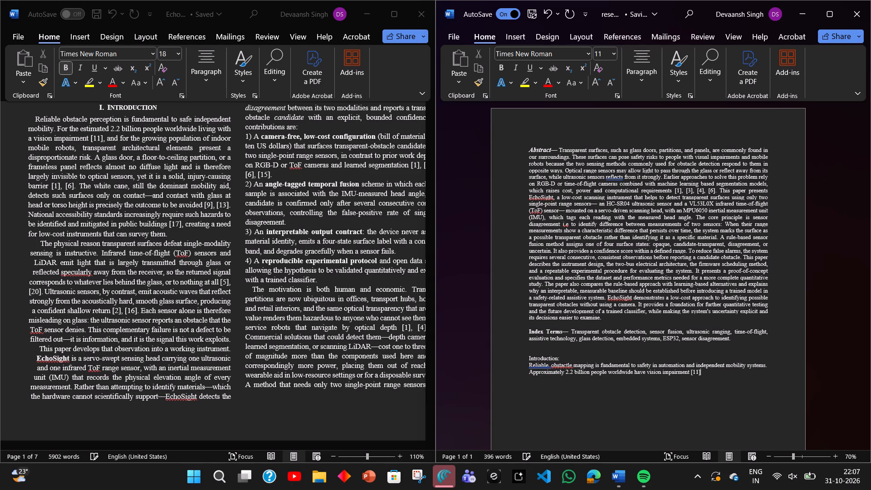
{"action": "type", "text": "."}
{"action": "key", "text": "space"}
{"action": "key", "text": "BackSpace"}
{"action": "key", "text": "BackSpace"}
Extend the second sentence after the citation with ", and for the growing population of indoor mobile robots,".
{"action": "type", "text": ", and"}
{"action": "key", "text": "space"}
{"action": "type", "text": "for the"}
{"action": "key", "text": "space"}
{"action": "type", "text": "growing population"}
{"action": "key", "text": "space"}
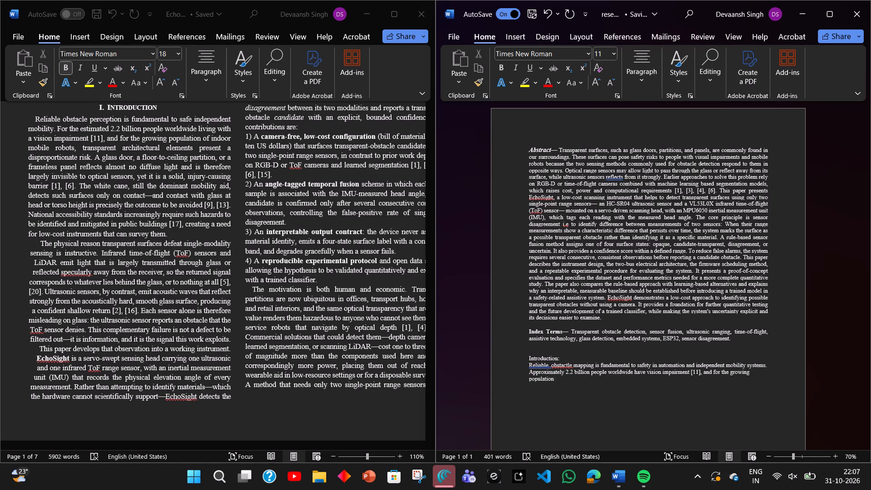
{"action": "type", "text": "od"}
{"action": "key", "text": "BackSpace"}
{"action": "type", "text": "=="}
{"action": "key", "text": "BackSpace"}
{"action": "key", "text": "BackSpace"}
{"action": "type", "text": "f"}
{"action": "key", "text": "space"}
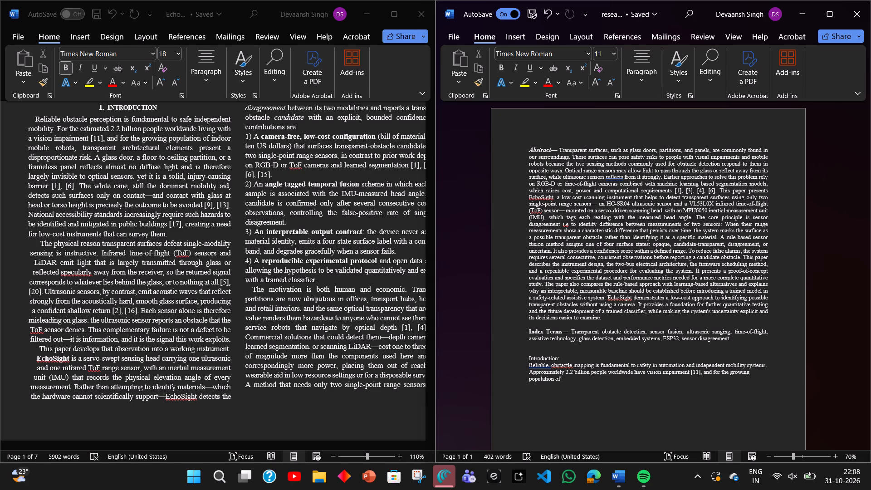
{"action": "type", "text": "indd"}
{"action": "key", "text": "BackSpace"}
{"action": "type", "text": "oor mobile robots,"}
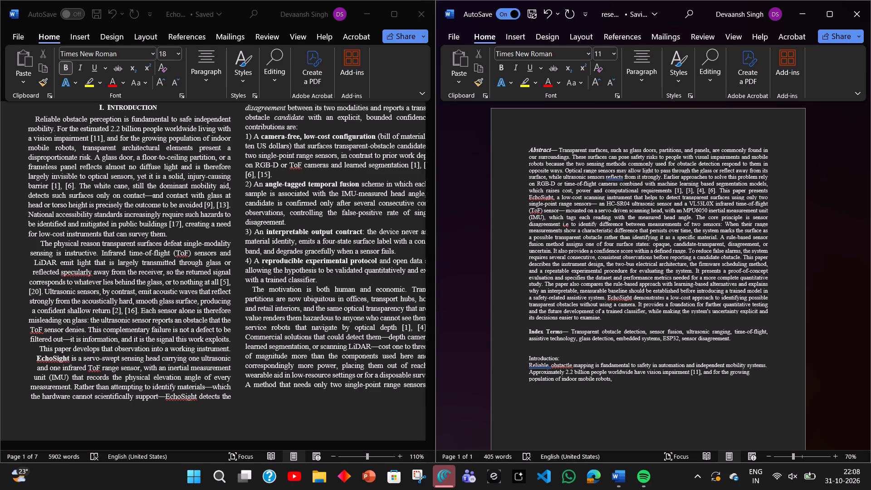
Continue the second sentence with "transparent materials provide a threat".
{"action": "key", "text": "space"}
{"action": "type", "text": "transparent materials"}
{"action": "key", "text": "space"}
{"action": "type", "text": "provide"}
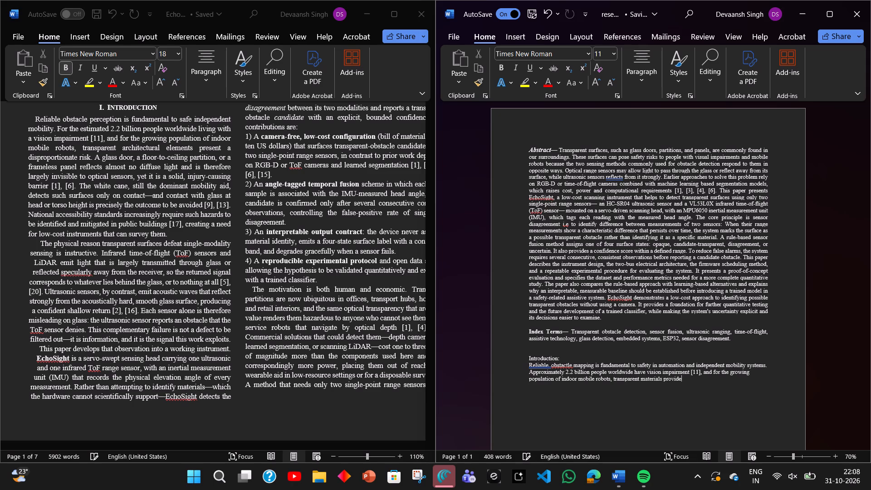
{"action": "key", "text": "space"}
{"action": "type", "text": "a threat"}
{"action": "key", "text": "space"}
Insert "such as glass door, floor-to-ceiling partition or a frameless panel" after "transparent materials" in the Introduction's second sentence.
{"action": "left_click", "coordinate": [662, 381]}
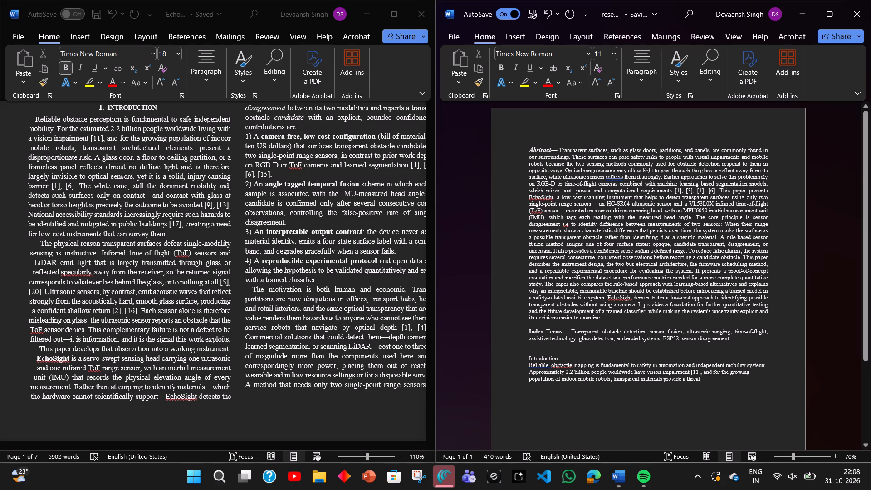
{"action": "key", "text": "space"}
{"action": "type", "text": "such as"}
{"action": "key", "text": "space"}
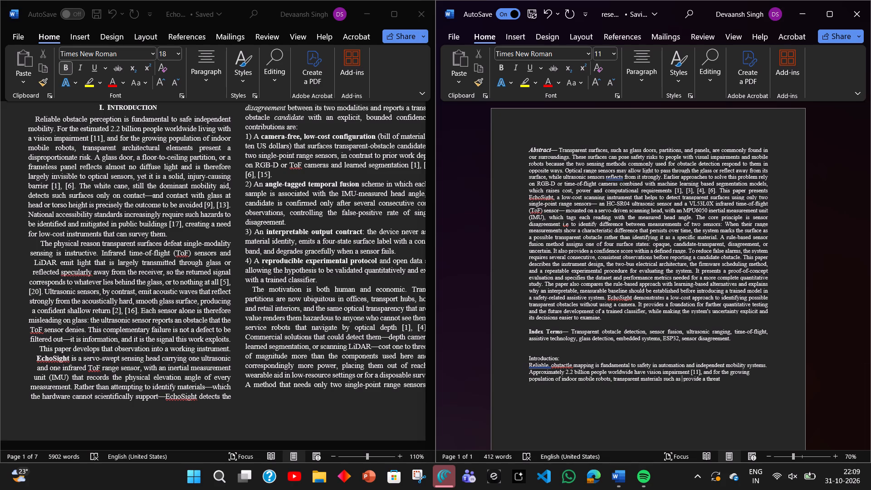
{"action": "type", "text": "glas"}
{"action": "type", "text": "s door, floor-to"}
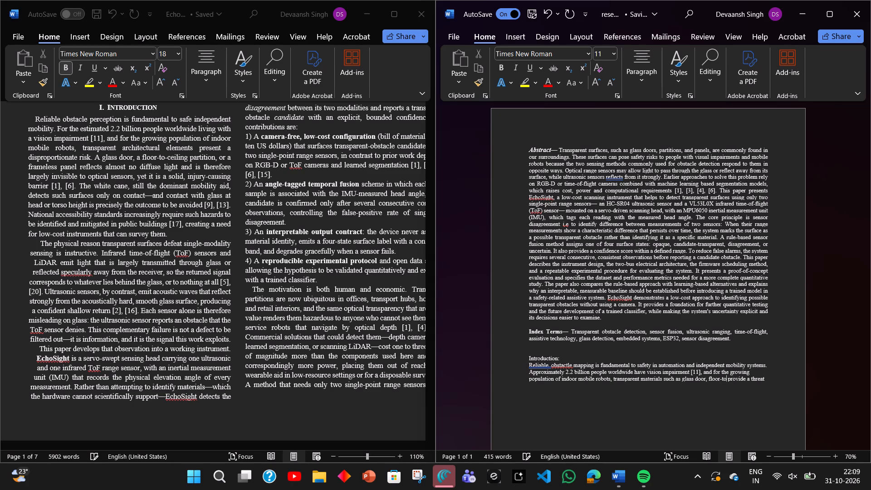
{"action": "type", "text": "-ceiling"}
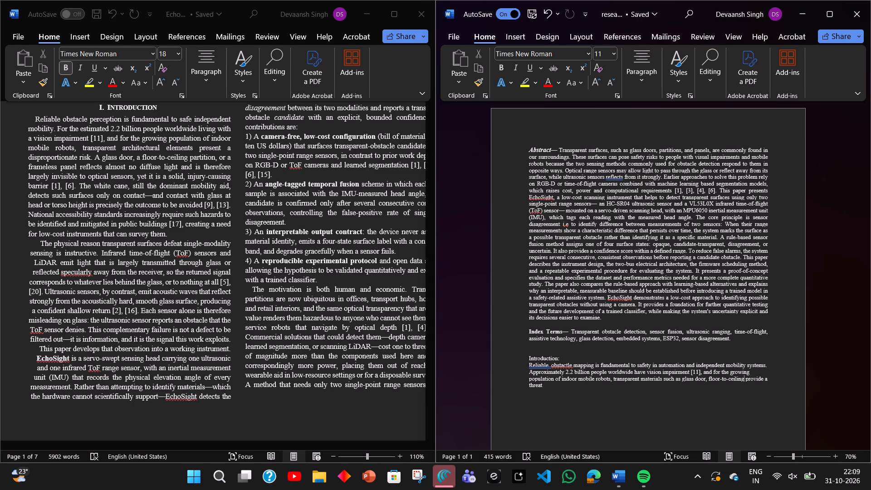
{"action": "key", "text": "space"}
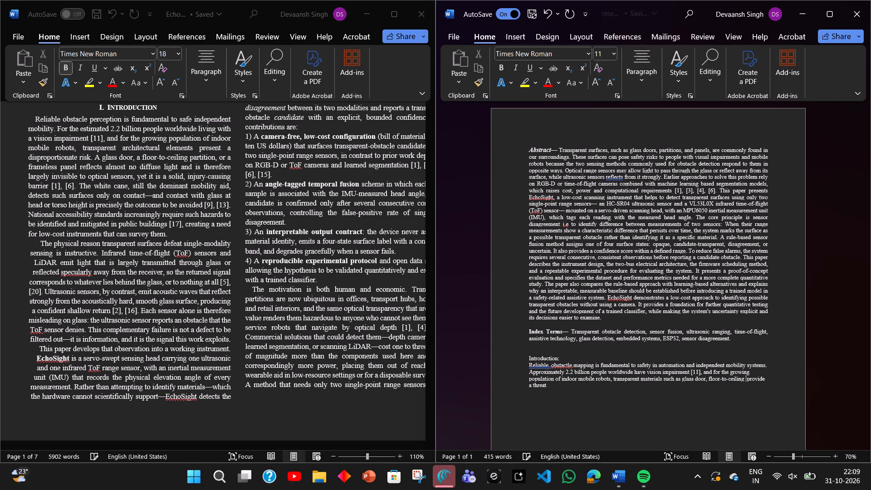
{"action": "type", "text": "partition"}
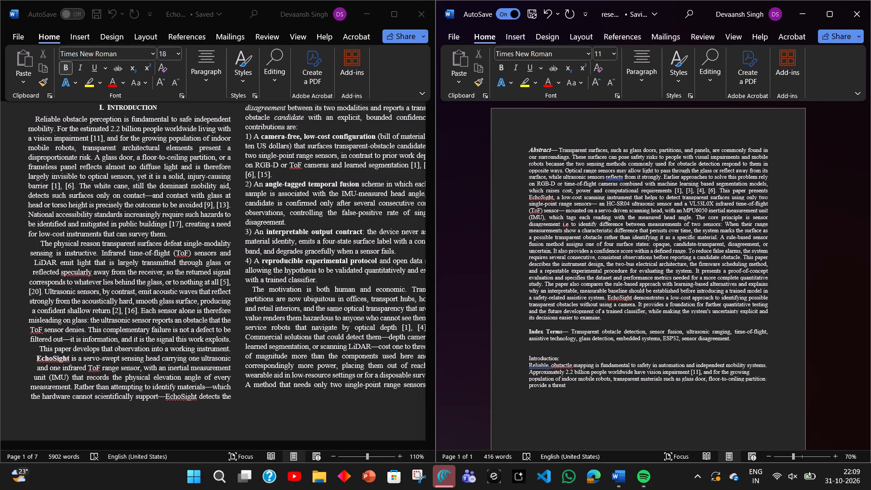
{"action": "key", "text": "space"}
{"action": "type", "text": "or"}
{"action": "key", "text": "space"}
{"action": "type", "text": "a frameless"}
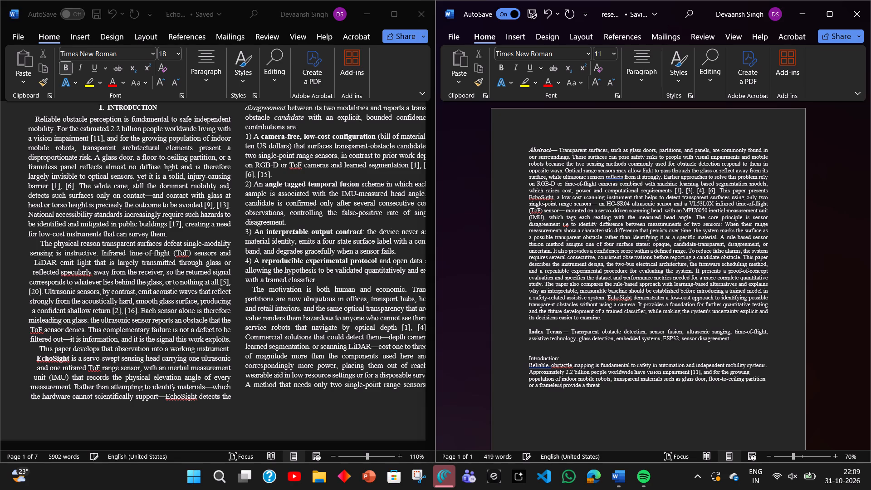
{"action": "key", "text": "space"}
{"action": "type", "text": "panel"}
Continue the second sentence after "provide a threat" with "as they reflect almost no light".
{"action": "left_click", "coordinate": [647, 387]}
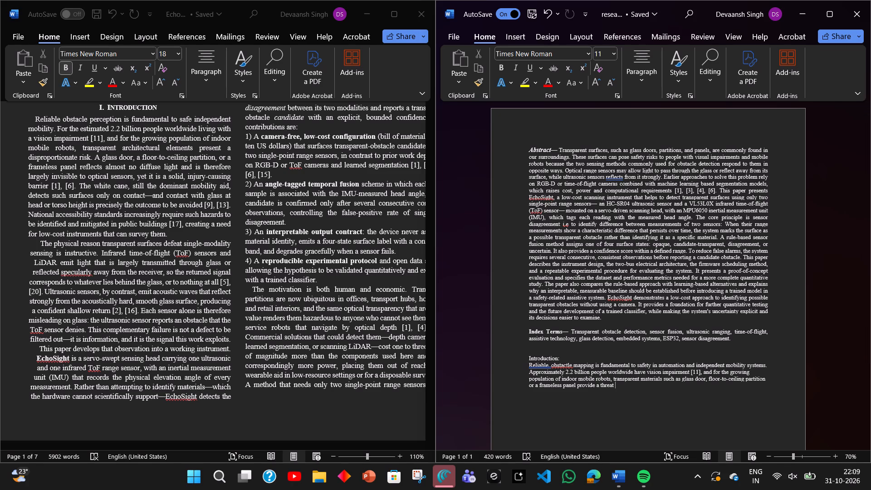
{"action": "type", "text": "as they"}
{"action": "key", "text": "space"}
{"action": "type", "text": "reflect"}
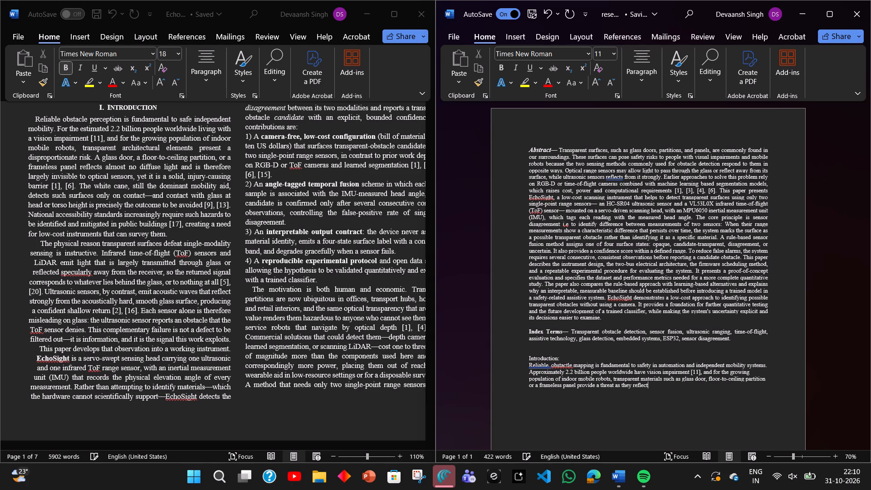
{"action": "key", "text": "space"}
{"action": "type", "text": "almost"}
{"action": "key", "text": "space"}
{"action": "type", "text": "no lioght"}
{"action": "key", "text": "BackSpace"}
{"action": "key", "text": "BackSpace"}
{"action": "key", "text": "BackSpace"}
{"action": "key", "text": "BackSpace"}
{"action": "key", "text": "f"}
{"action": "key", "text": "BackSpace"}
{"action": "type", "text": "ght"}
Extend the second sentence with "therefore optical sensors fail to detect them".
{"action": "key", "text": "space"}
{"action": "type", "text": "therefore"}
{"action": "key", "text": "space"}
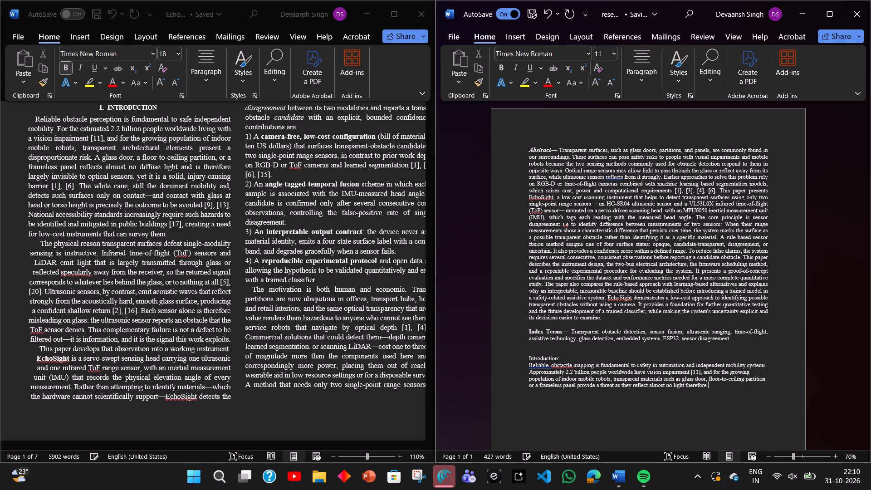
{"action": "type", "text": "optical sensors fail to detect them"}
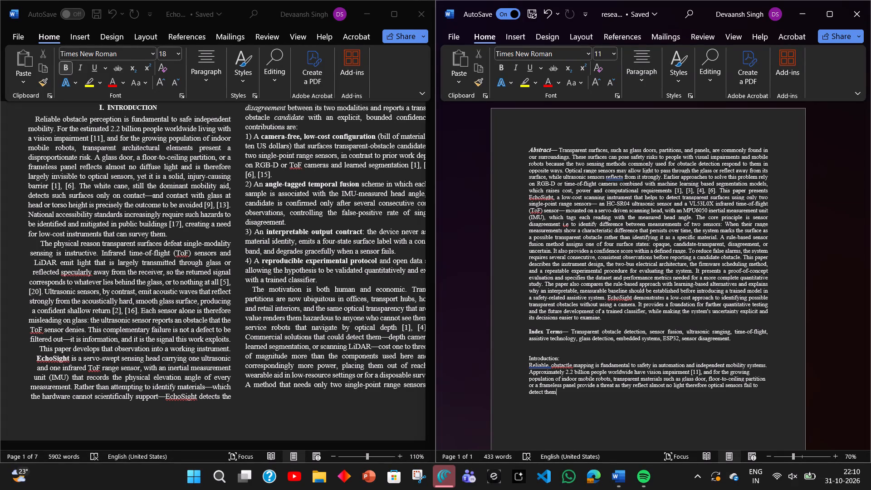
Finish the second sentence with ", yet these materials are solid and can harm them.".
{"action": "type", "text": ", yet thez"}
{"action": "key", "text": "BackSpace"}
{"action": "type", "text": "se materials are solid and can har"}
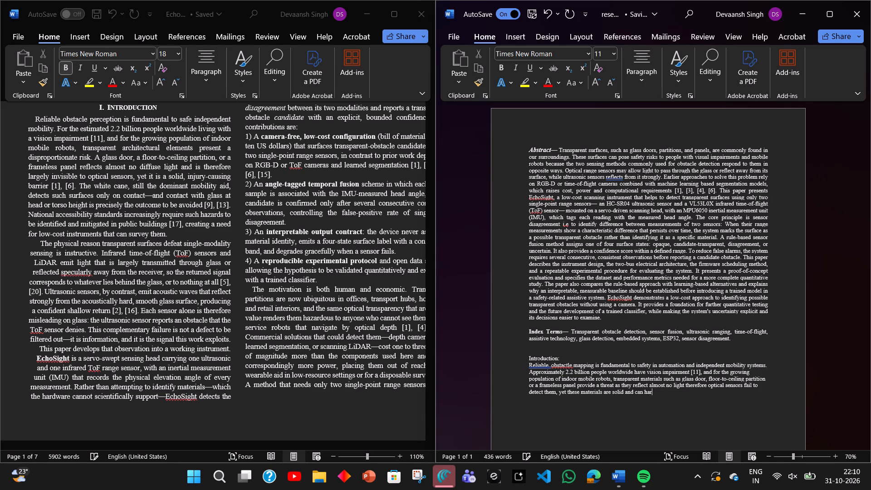
{"action": "type", "text": "m"}
{"action": "key", "text": "space"}
{"action": "type", "text": "the robot"}
{"action": "key", "text": "space"}
{"action": "key", "text": "BackSpace"}
{"action": "key", "text": "BackSpace"}
{"action": "key", "text": "BackSpace"}
{"action": "key", "text": "BackSpace"}
{"action": "key", "text": "BackSpace"}
{"action": "key", "text": "BackSpace"}
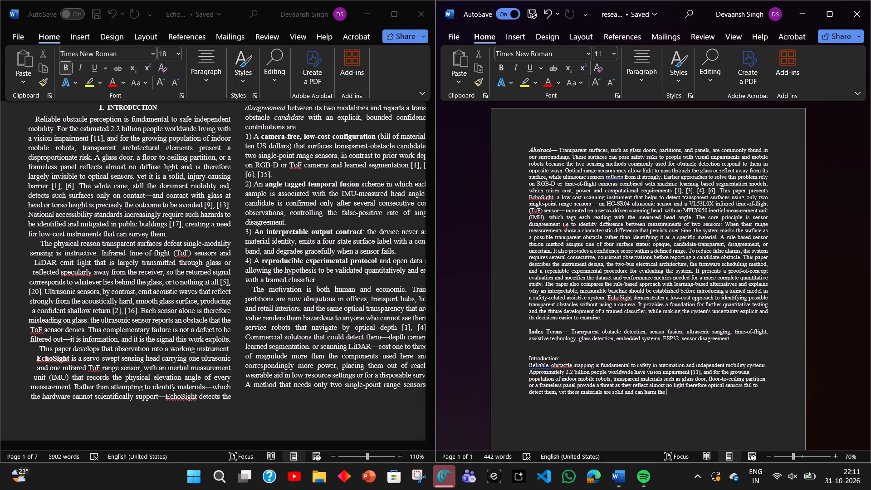
{"action": "key", "text": "BackSpace"}
{"action": "key", "text": "m"}
{"action": "key", "text": "period"}
Add the citations "[1], [6]" after "can harm them", placing the sentence's period after them.
{"action": "key", "text": "space"}
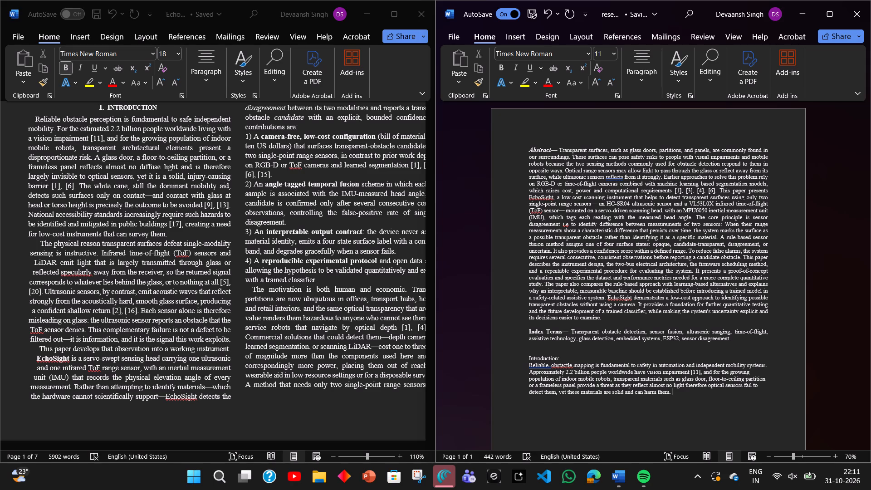
{"action": "key", "text": "BackSpace"}
{"action": "key", "text": "BackSpace"}
{"action": "key", "text": "space"}
{"action": "type", "text": "[1]"}
{"action": "key", "text": "comma"}
{"action": "key", "text": "space"}
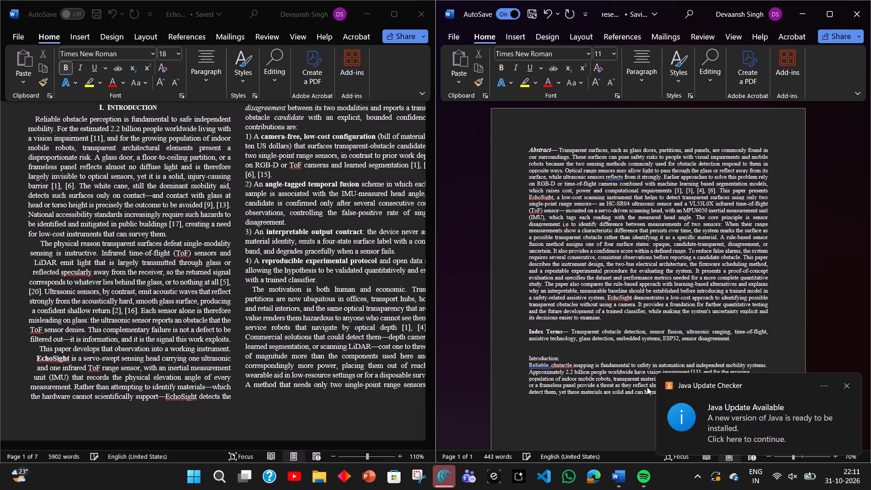
{"action": "type", "text": "["}
{"action": "type", "text": "6]"}
{"action": "key", "text": "period"}
Dismiss the Java update notification.
{"action": "left_click", "coordinate": [846, 386]}
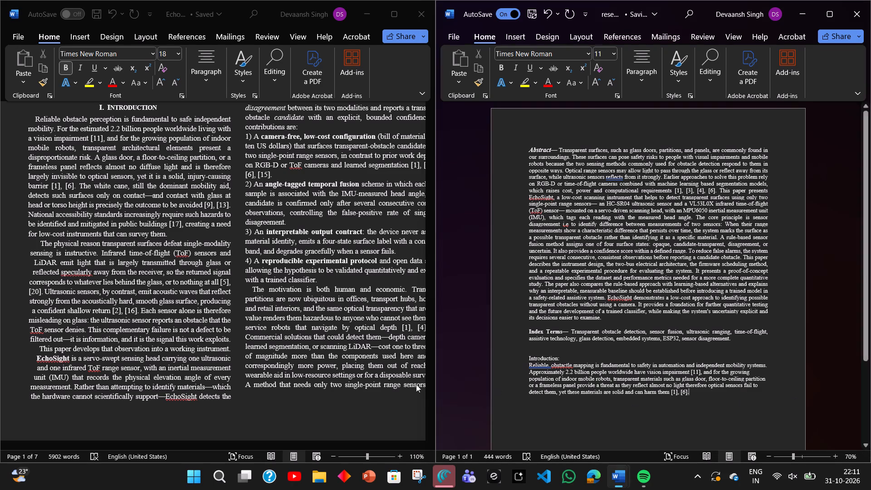
Start the third Introduction sentence with "The white cane, which is one of the most efficient mobility aid".
{"action": "scroll", "coordinate": [263, 345], "scroll_direction": "up", "scroll_amount": 5}
{"action": "scroll", "coordinate": [263, 345], "scroll_direction": "down", "scroll_amount": 4}
{"action": "scroll", "coordinate": [263, 345], "scroll_direction": "up", "scroll_amount": 1}
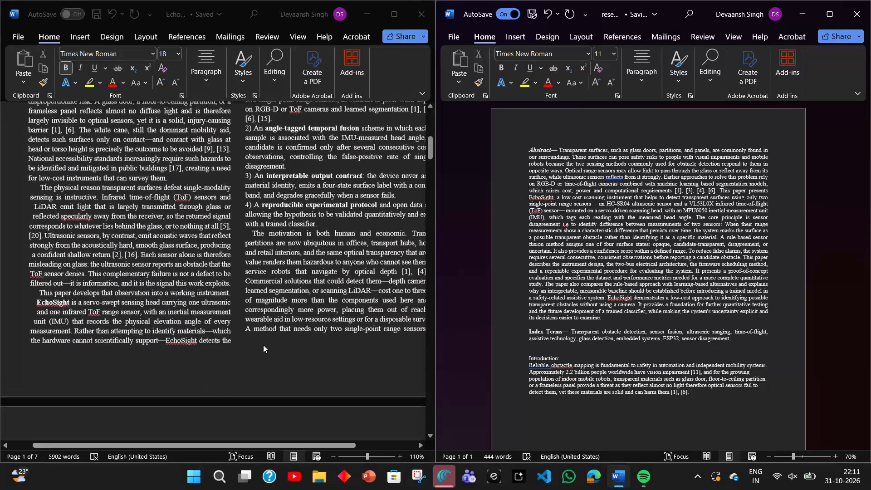
{"action": "scroll", "coordinate": [263, 345], "scroll_direction": "up", "scroll_amount": 1}
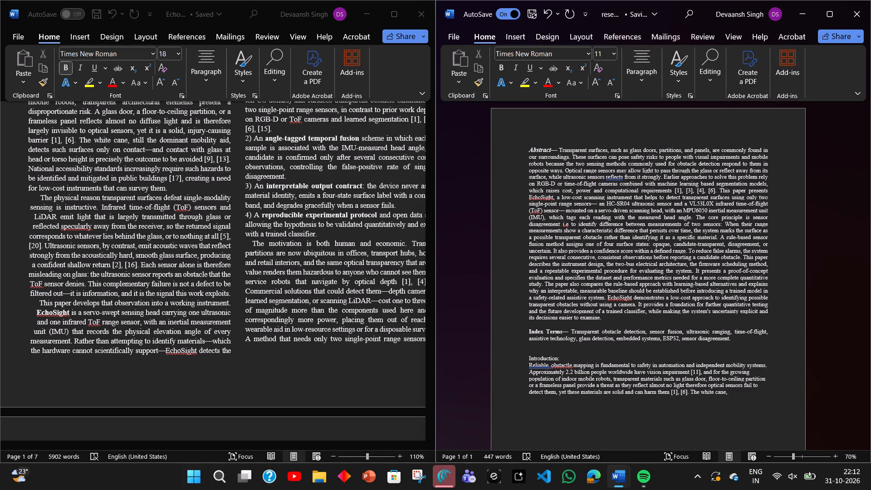
{"action": "type", "text": "which is one of the most effe"}
{"action": "key", "text": "BackSpace"}
{"action": "type", "text": "icient"}
{"action": "key", "text": "space"}
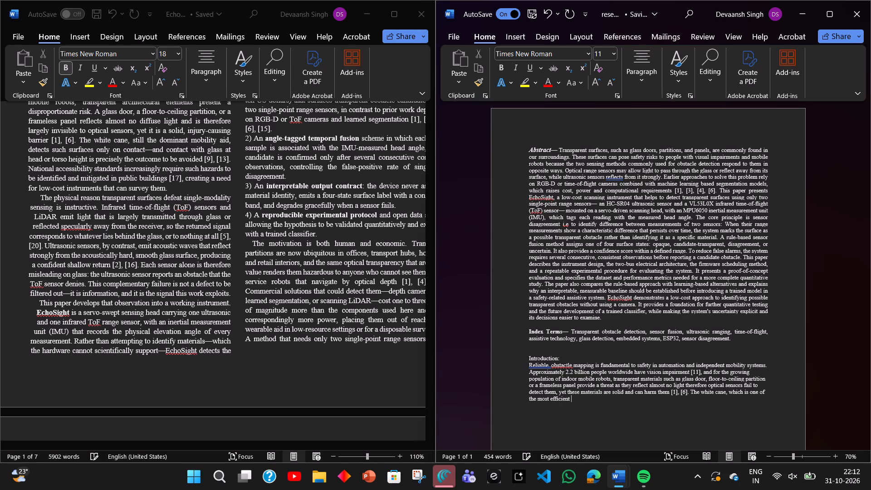
{"action": "type", "text": "mobility"}
{"action": "key", "text": "space"}
{"action": "type", "text": "aid"}
Extend the white cane sentence with ", detects these sort of surfaces only on contact".
{"action": "type", "text": ", detects these"}
{"action": "key", "text": "space"}
{"action": "type", "text": "sort of surfaces"}
{"action": "key", "text": "space"}
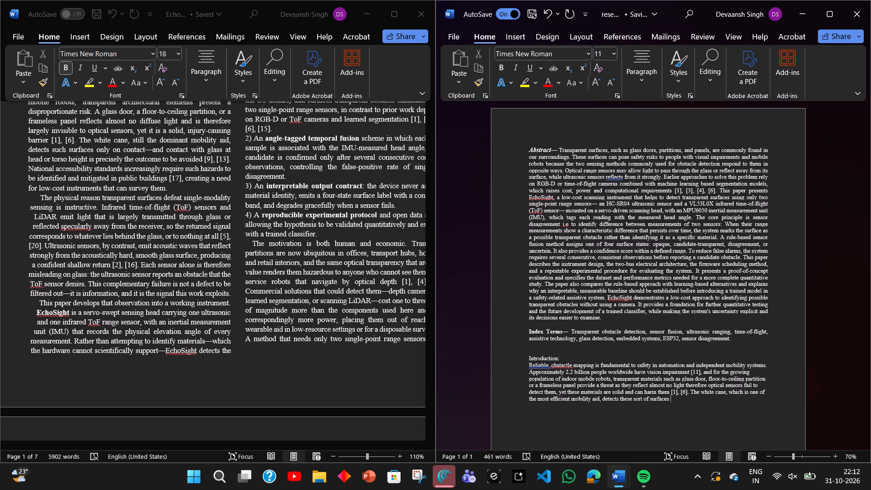
{"action": "type", "text": "only on contact"}
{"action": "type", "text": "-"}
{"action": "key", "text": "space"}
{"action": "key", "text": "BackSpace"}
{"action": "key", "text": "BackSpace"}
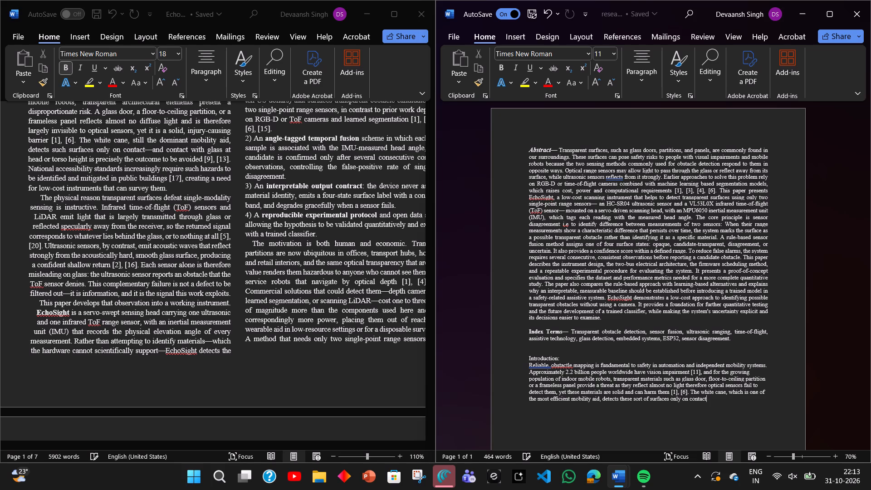
Extend the white cane sentence with ", and contact with glass at head or torso height is".
{"action": "type", "text": ", and"}
{"action": "key", "text": "space"}
{"action": "type", "text": "contact"}
{"action": "key", "text": "space"}
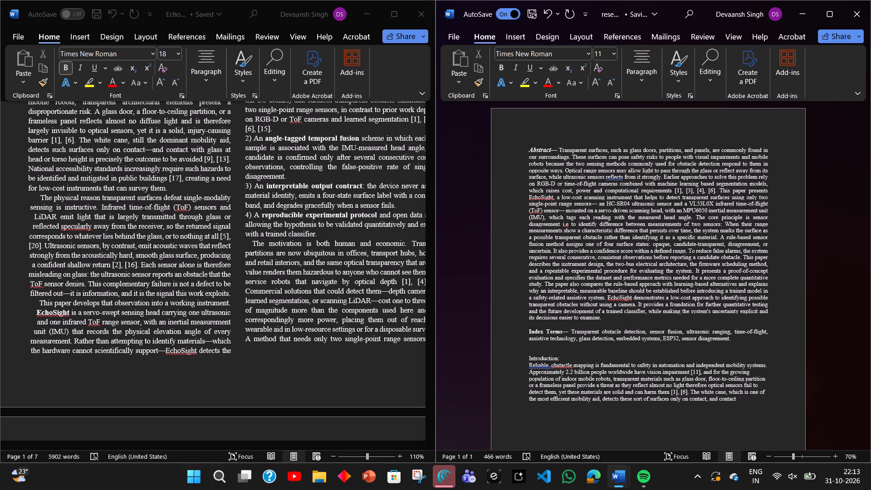
{"action": "type", "text": "with glass"}
{"action": "key", "text": "space"}
{"action": "type", "text": "at head"}
{"action": "key", "text": "space"}
{"action": "type", "text": "or"}
{"action": "key", "text": "space"}
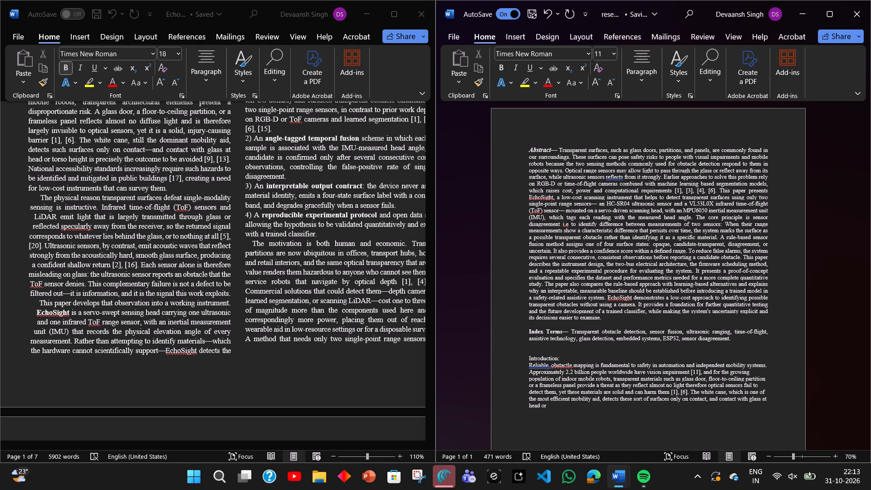
{"action": "type", "text": "torso"}
{"action": "key", "text": "space"}
{"action": "type", "text": "height"}
{"action": "key", "text": "space"}
{"action": "type", "text": "is"}
{"action": "key", "text": "space"}
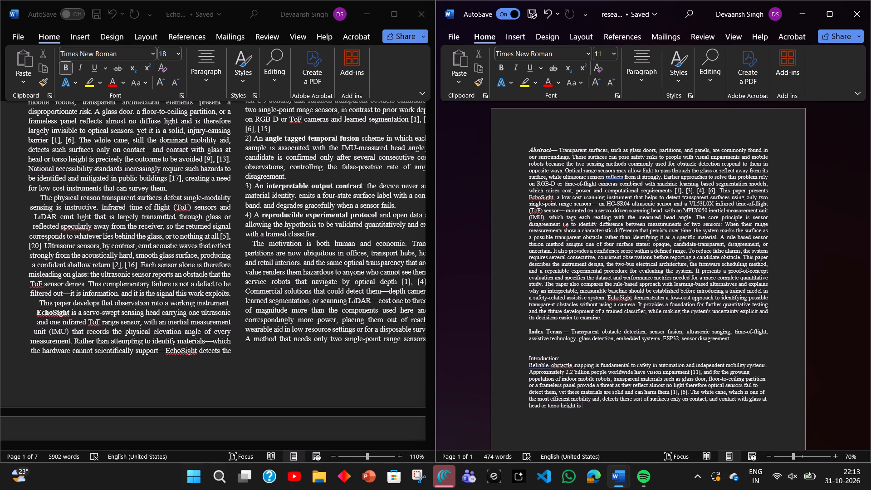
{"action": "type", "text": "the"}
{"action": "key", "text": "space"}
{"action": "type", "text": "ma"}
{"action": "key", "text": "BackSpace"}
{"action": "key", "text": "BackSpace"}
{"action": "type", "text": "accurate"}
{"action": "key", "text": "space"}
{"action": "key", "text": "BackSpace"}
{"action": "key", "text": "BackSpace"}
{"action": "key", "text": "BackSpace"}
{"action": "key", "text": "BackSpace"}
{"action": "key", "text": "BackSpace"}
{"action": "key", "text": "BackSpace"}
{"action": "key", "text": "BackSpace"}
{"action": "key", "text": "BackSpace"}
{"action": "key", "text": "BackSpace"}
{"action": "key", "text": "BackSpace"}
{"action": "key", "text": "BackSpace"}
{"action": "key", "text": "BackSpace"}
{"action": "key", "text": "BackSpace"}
Finish the white cane sentence with "accurately the outcome to be avoided.".
{"action": "type", "text": "accurately the outcome to"}
{"action": "key", "text": "space"}
{"action": "type", "text": "be avoided."}
{"action": "key", "text": "space"}
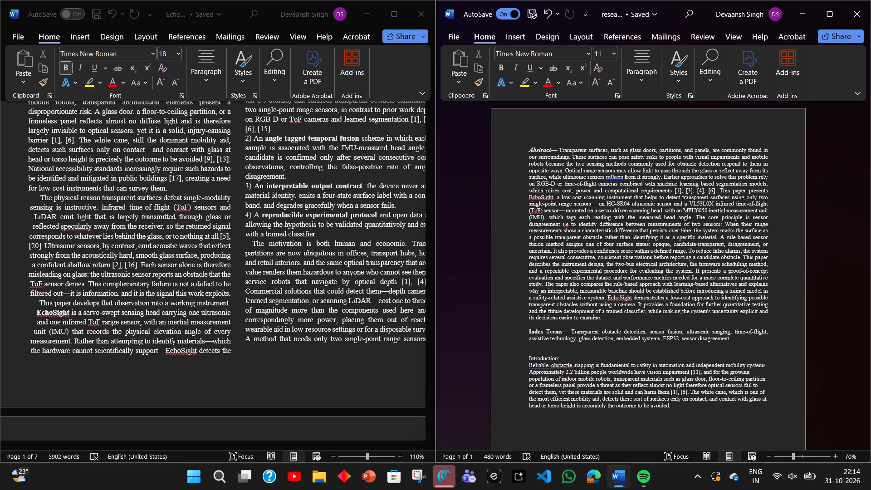
Add the citations "[9], [13]" after "the outcome to be avoided", placing the sentence's period after them.
{"action": "key", "text": "BackSpace"}
{"action": "key", "text": "BackSpace"}
{"action": "key", "text": "space"}
{"action": "type", "text": "[9]"}
{"action": "type", "text": ","}
{"action": "key", "text": "space"}
{"action": "key", "text": "bracketleft"}
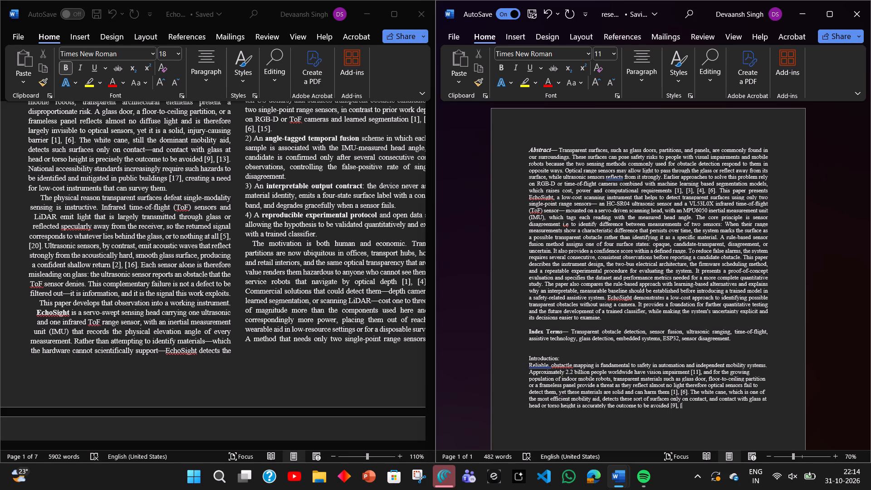
{"action": "type", "text": "132"}
{"action": "key", "text": "BackSpace"}
{"action": "type", "text": "]."}
Start the fourth Introduction sentence with "National accessibility standards", paraphrasing the reference's sentence on hazards in public buildings.
{"action": "key", "text": "space"}
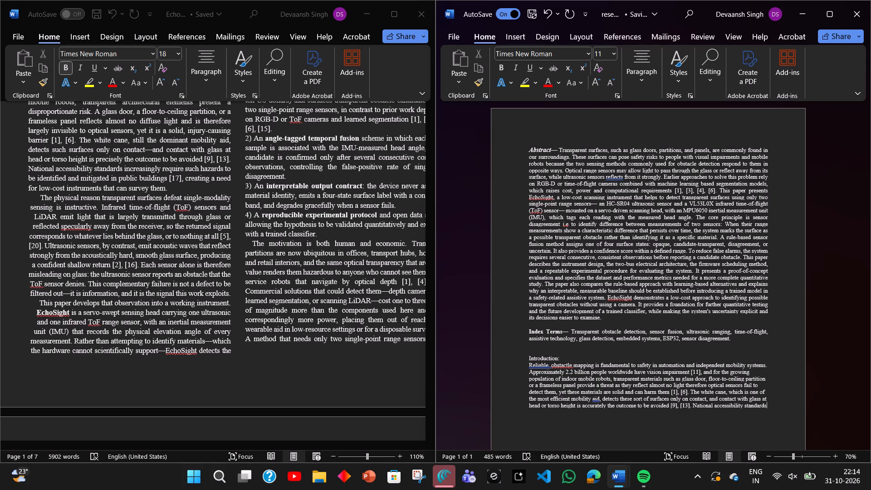
{"action": "key", "text": "space"}
{"action": "type", "text": "i"}
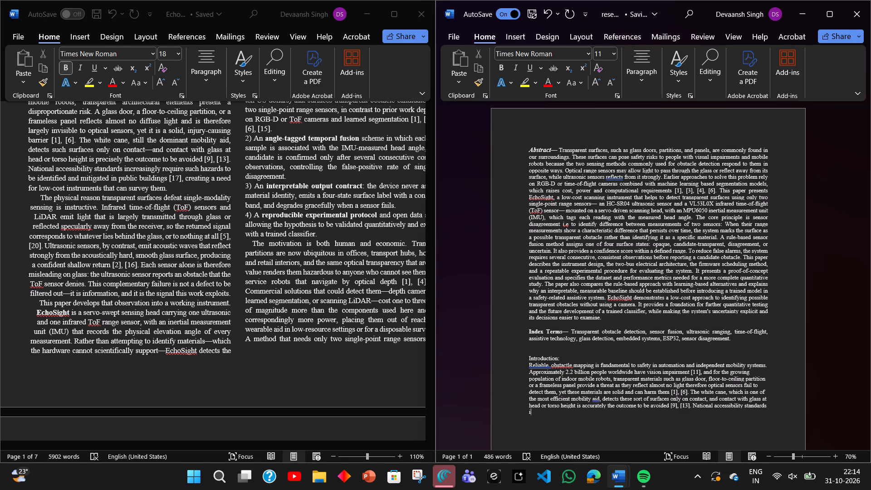
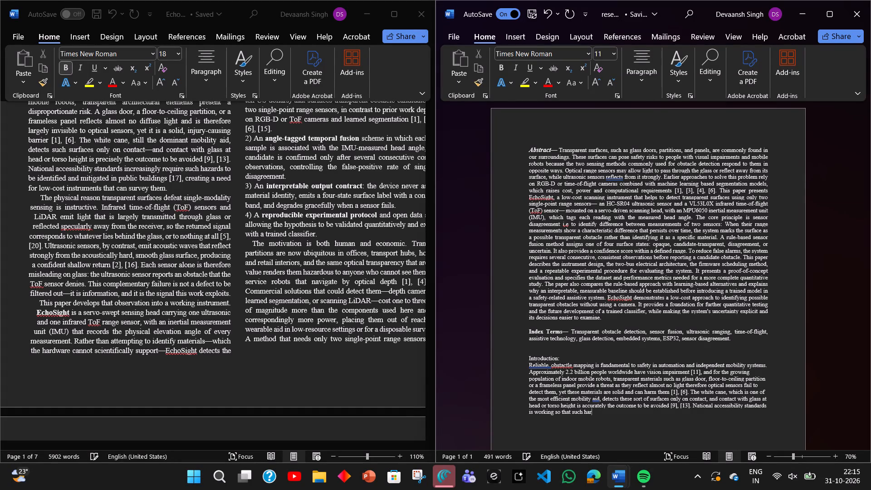
Continue the national accessibility standards sentence so it reads "is working so that such hazards can be identified".
{"action": "key", "text": "BackSpace"}
{"action": "type", "text": "zards"}
{"action": "key", "text": "space"}
{"action": "type", "text": "can be identified"}
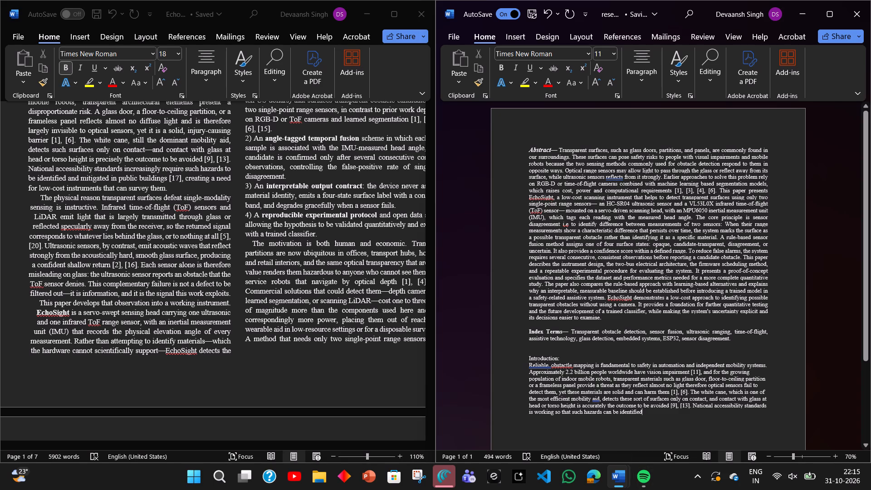
Insert "more" before "such hazards" in the accessibility standards sentence.
{"action": "left_click", "coordinate": [570, 412]}
{"action": "key", "text": "space"}
{"action": "type", "text": "more"}
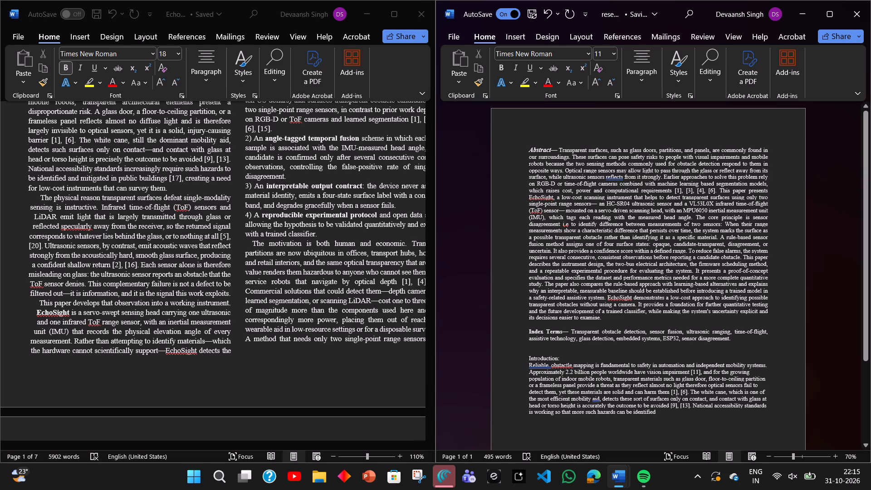
Extend the accessibility standards sentence with "and" after "can be identified".
{"action": "left_click", "coordinate": [662, 412]}
{"action": "key", "text": "space"}
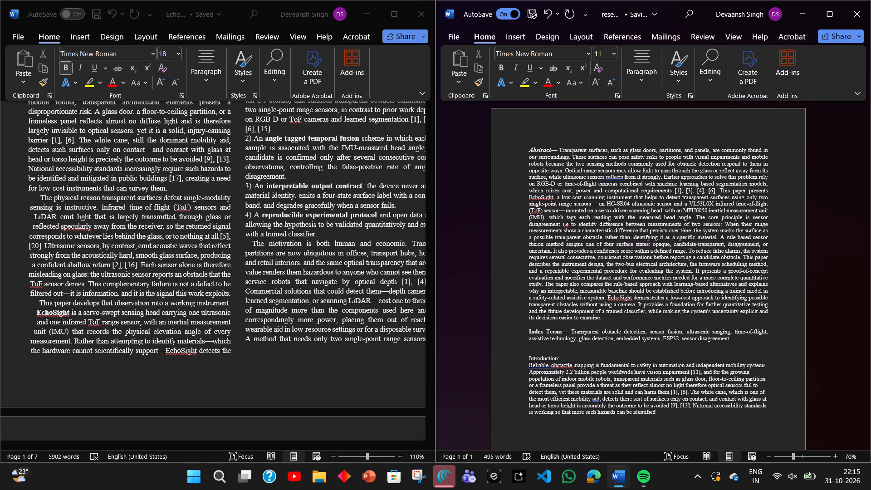
{"action": "type", "text": "and"}
{"action": "key", "text": "space"}
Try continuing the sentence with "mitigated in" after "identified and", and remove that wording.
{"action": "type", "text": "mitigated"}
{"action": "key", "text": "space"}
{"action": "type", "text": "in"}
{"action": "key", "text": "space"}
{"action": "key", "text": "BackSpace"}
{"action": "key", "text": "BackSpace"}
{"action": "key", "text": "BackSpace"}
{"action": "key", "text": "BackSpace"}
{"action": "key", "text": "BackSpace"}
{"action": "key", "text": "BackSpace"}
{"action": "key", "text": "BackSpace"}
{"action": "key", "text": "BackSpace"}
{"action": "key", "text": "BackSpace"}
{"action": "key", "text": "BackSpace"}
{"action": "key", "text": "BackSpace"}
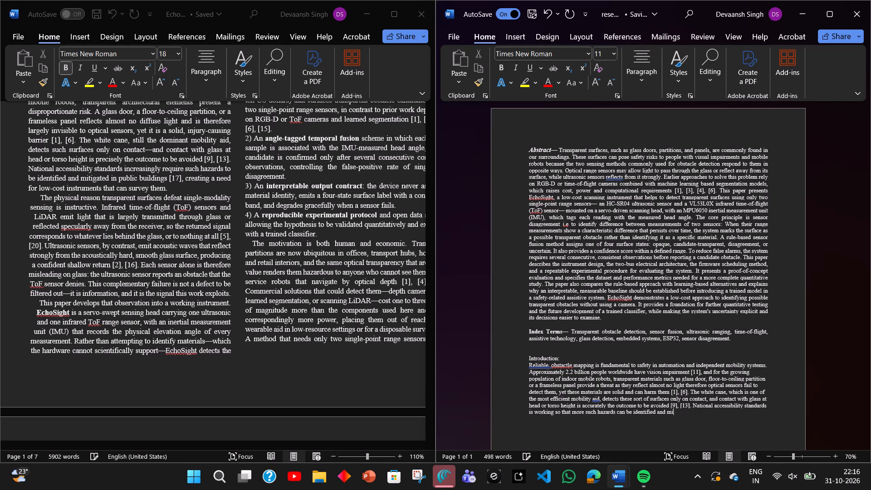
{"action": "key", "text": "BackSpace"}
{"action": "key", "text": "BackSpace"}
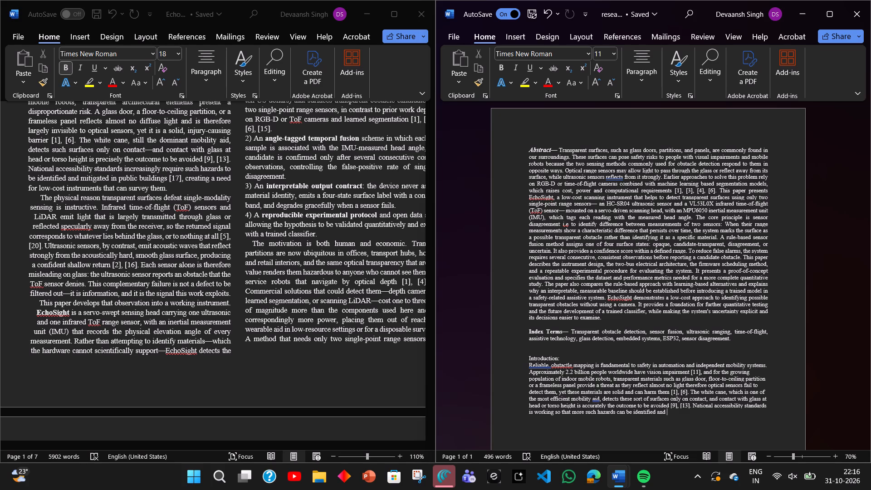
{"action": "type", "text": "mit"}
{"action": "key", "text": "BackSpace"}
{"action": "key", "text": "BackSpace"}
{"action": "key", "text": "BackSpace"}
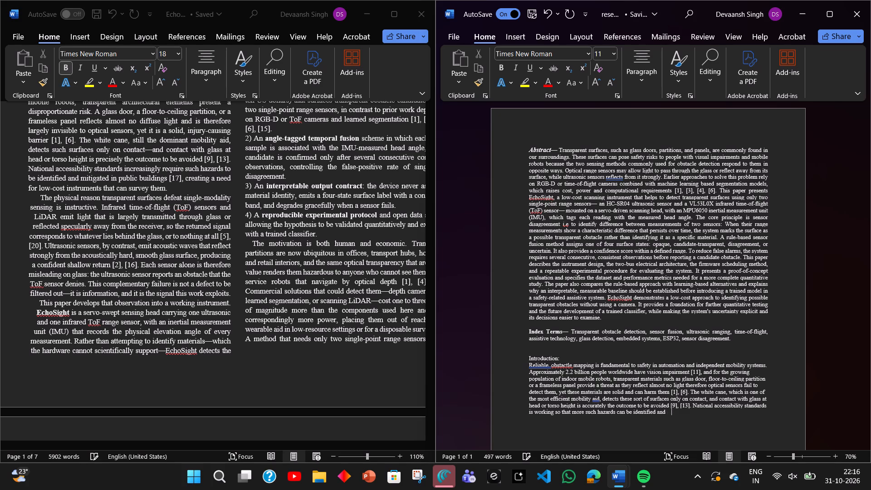
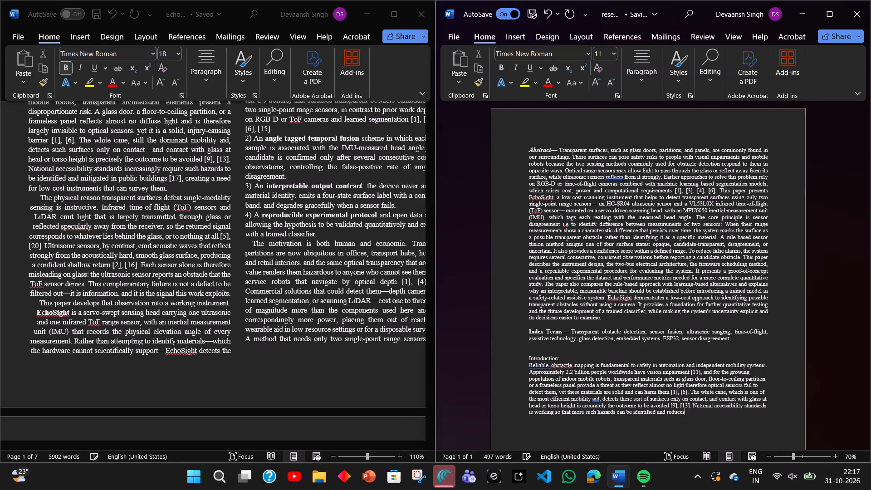
Continue the accessibility standards sentence so it reads "identified and reduced in public buildings [17]".
{"action": "key", "text": "BackSpace"}
{"action": "type", "text": "d in public building"}
{"action": "type", "text": "s [27"}
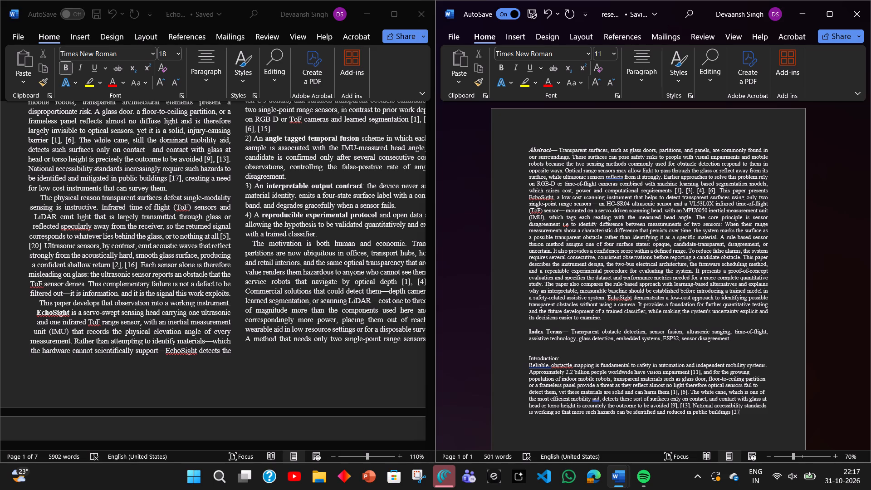
{"action": "key", "text": "bracketright"}
{"action": "key", "text": "BackSpace"}
{"action": "key", "text": "BackSpace"}
{"action": "key", "text": "BackSpace"}
{"action": "type", "text": "17["}
{"action": "key", "text": "BackSpace"}
{"action": "key", "text": "bracketright"}
Finish the accessibility standards sentence with ", creating a need for low-cost instruments that can survey them." and start a new paragraph.
{"action": "type", "text": ","}
{"action": "key", "text": "space"}
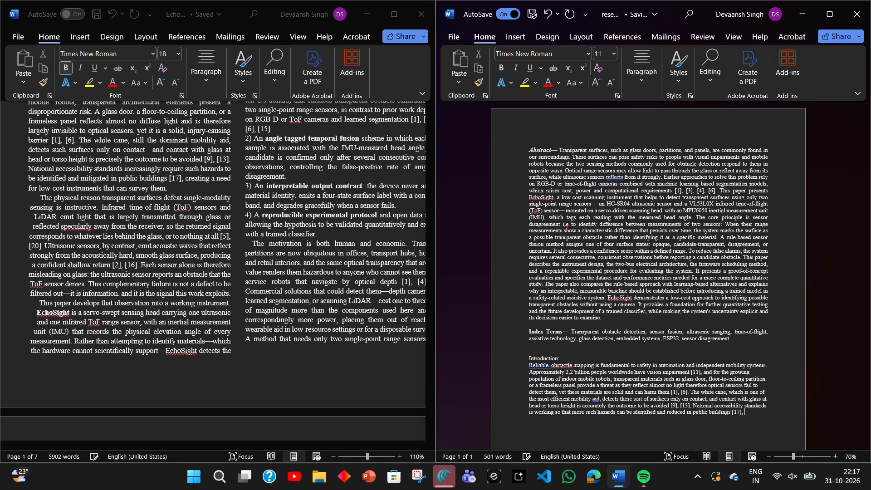
{"action": "type", "text": "creating a"}
{"action": "key", "text": "space"}
{"action": "type", "text": "need"}
{"action": "key", "text": "space"}
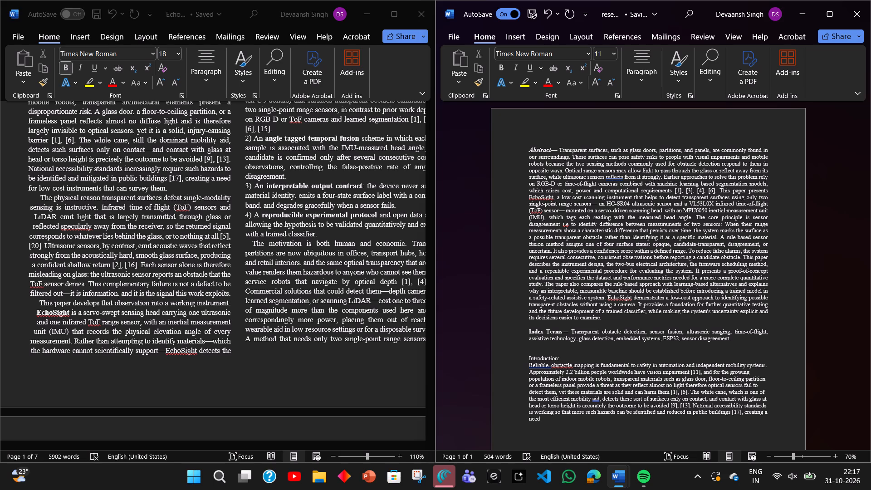
{"action": "type", "text": "for low"}
{"action": "type", "text": "-cost instruments"}
{"action": "key", "text": "space"}
{"action": "type", "text": "that can sure"}
{"action": "key", "text": "BackSpace"}
{"action": "type", "text": "vey them."}
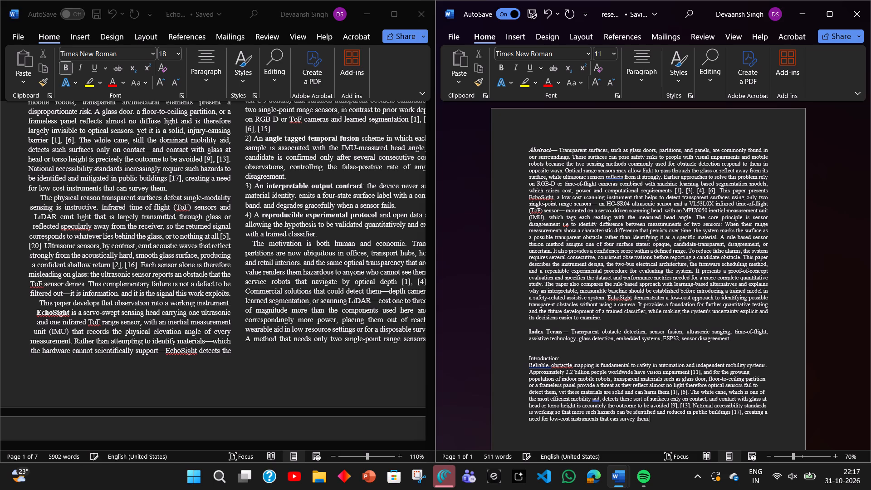
{"action": "key", "text": "Return"}
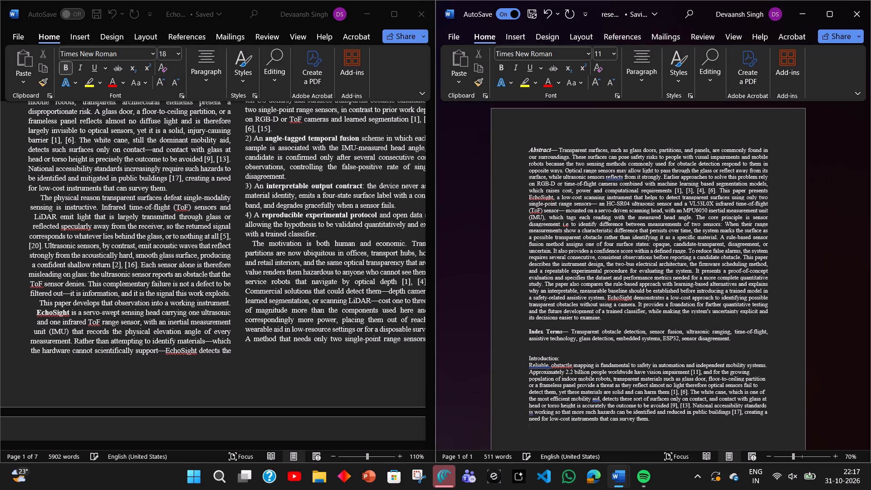
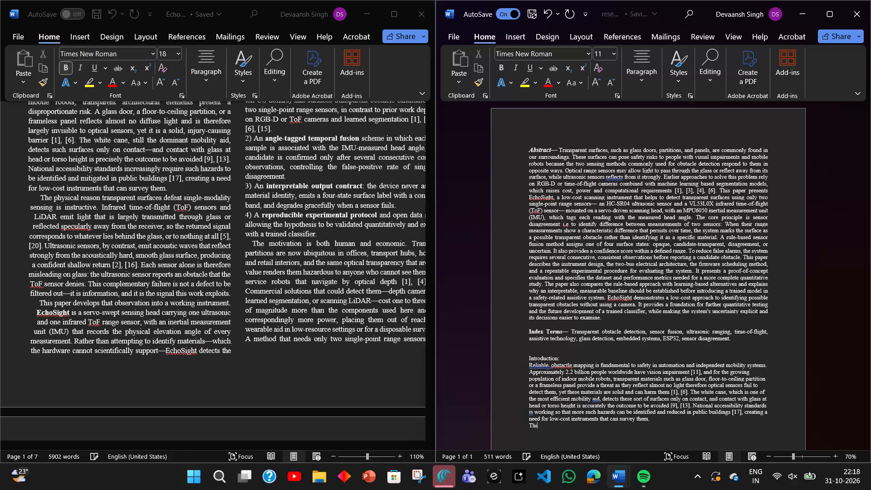
Open the new Introduction paragraph with "The physical reason for transparent surfaces fail single modality".
{"action": "key", "text": "BackSpace"}
{"action": "type", "text": "physical reason"}
{"action": "key", "text": "space"}
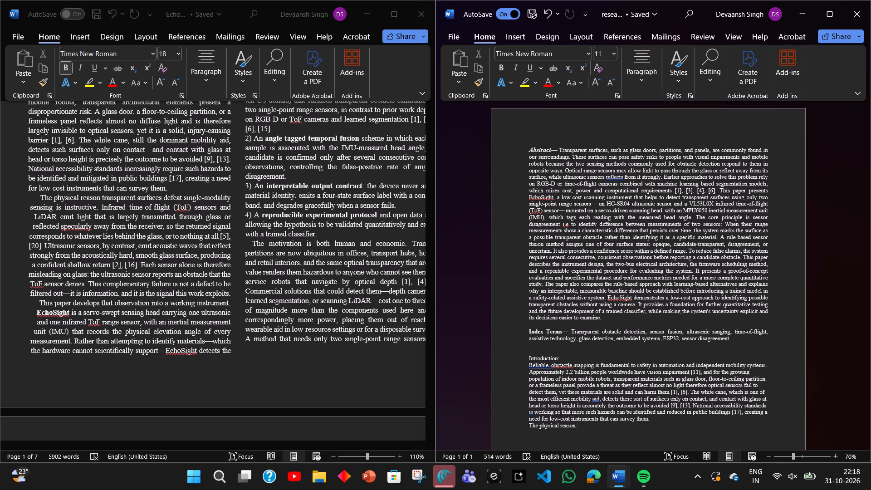
{"action": "type", "text": "for transparent surface"}
{"action": "type", "text": "s"}
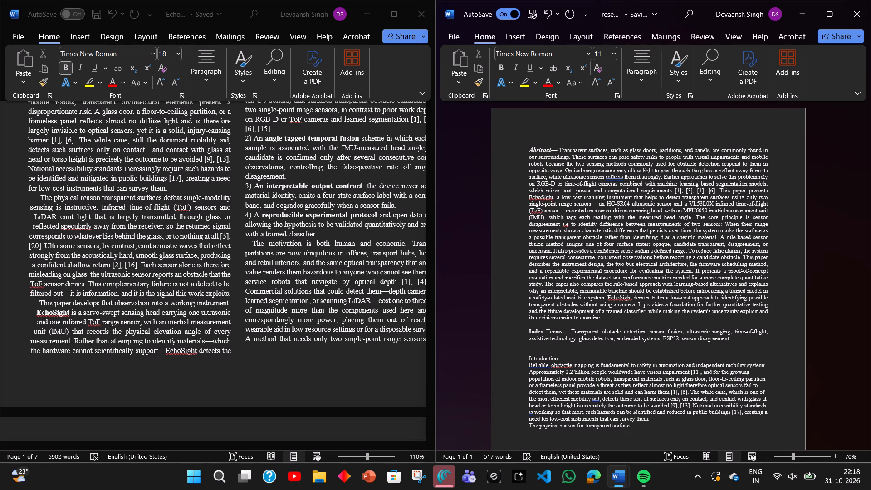
{"action": "key", "text": "space"}
{"action": "type", "text": "fai"}
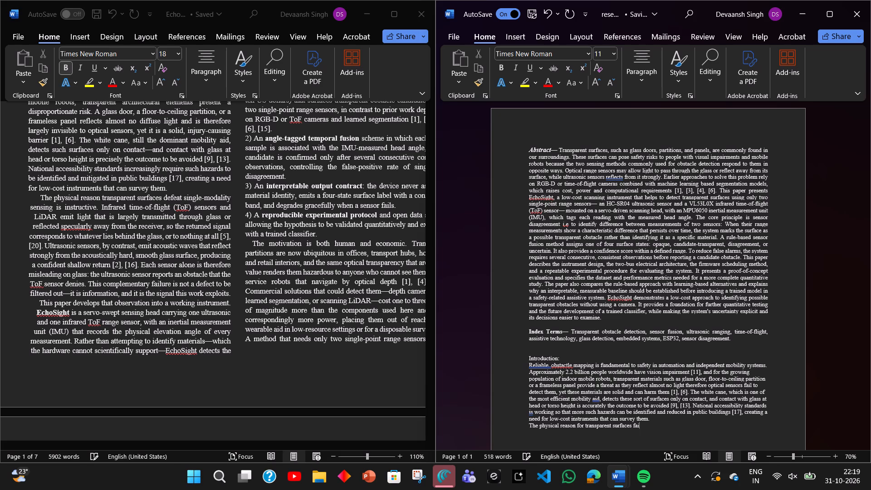
{"action": "type", "text": "l single modality"}
Hyphenate "single modality" so it reads "single-modality", and return to the end of the line.
{"action": "key", "text": "Left"}
{"action": "key", "text": "Left"}
{"action": "key", "text": "Left"}
{"action": "key", "text": "Left"}
{"action": "key", "text": "Left"}
{"action": "key", "text": "Left"}
{"action": "key", "text": "Left"}
{"action": "key", "text": "Left"}
{"action": "key", "text": "Left"}
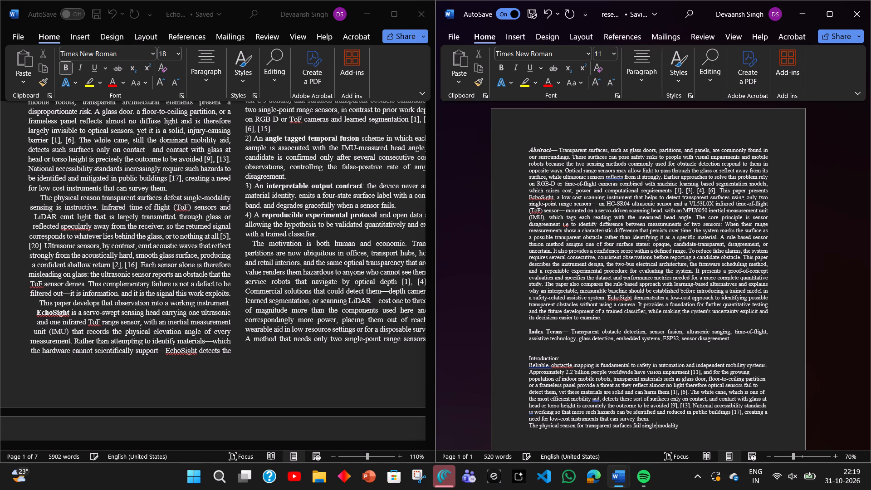
{"action": "key", "text": "Right"}
{"action": "key", "text": "BackSpace"}
{"action": "key", "text": "minus"}
{"action": "key", "text": "Right"}
{"action": "key", "text": "Right"}
{"action": "key", "text": "Right"}
{"action": "key", "text": "Right"}
{"action": "key", "text": "Right"}
{"action": "key", "text": "Right"}
{"action": "key", "text": "Right"}
{"action": "key", "text": "Right"}
Finish the paragraph's opening sentence with "sensing is explanatory.".
{"action": "key", "text": "space"}
{"action": "type", "text": "sensing is"}
{"action": "key", "text": "space"}
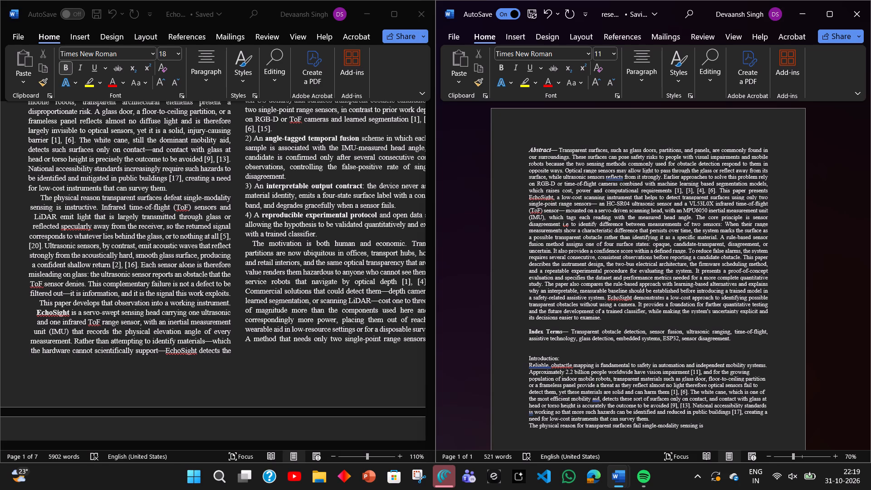
{"action": "type", "text": "explanatory."}
{"action": "key", "text": "space"}
Begin the second sentence of the paragraph with "Infrared time-of-flight (ToF)".
{"action": "type", "text": "time-"}
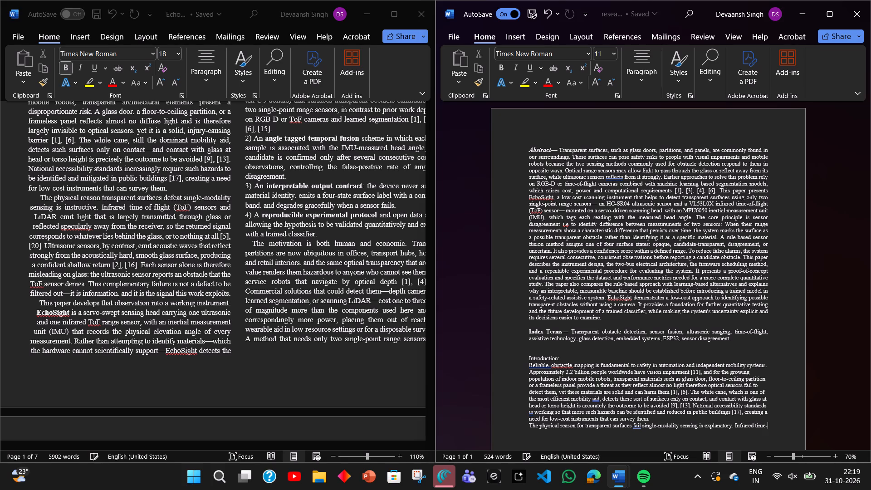
{"action": "type", "text": "od"}
{"action": "key", "text": "BackSpace"}
{"action": "type", "text": "f-"}
{"action": "type", "text": "flight"}
{"action": "key", "text": "space"}
{"action": "type", "text": "("}
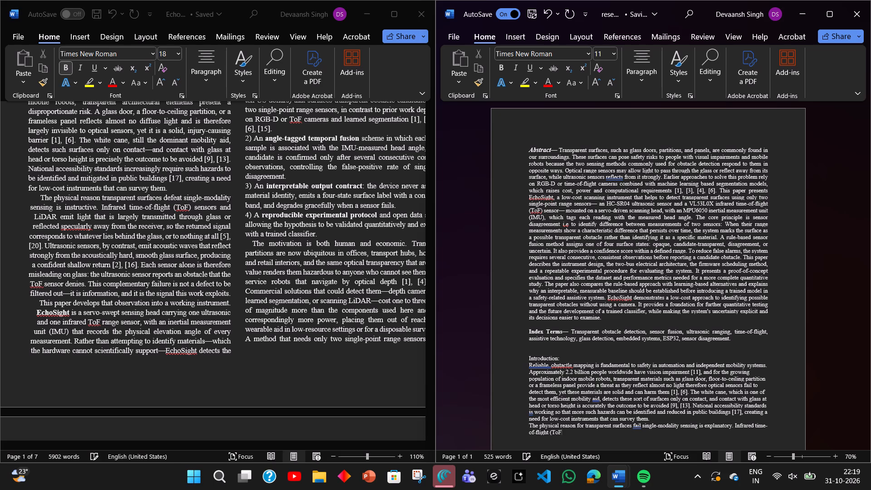
{"action": "key", "text": "shift+parenright"}
Continue the infrared sentence with "sensors and LiDAR", keeping a space after "(ToF)".
{"action": "type", "text": "sens"}
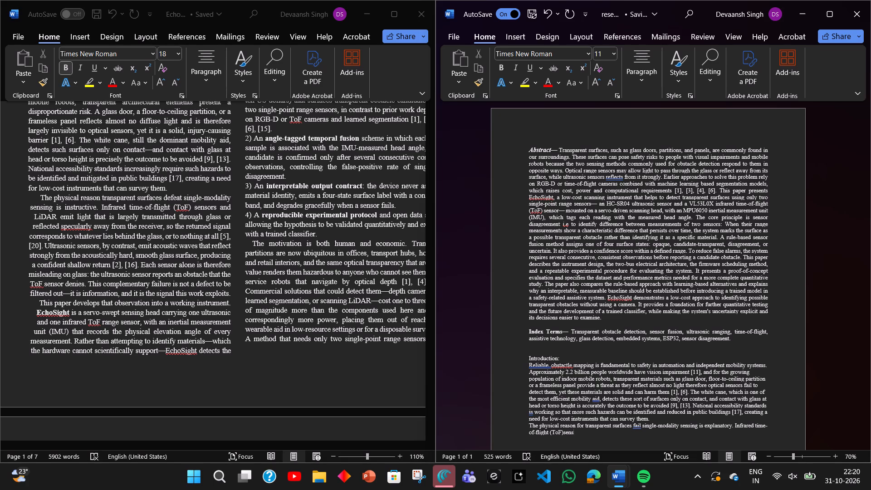
{"action": "key", "text": "BackSpace"}
{"action": "key", "text": "BackSpace"}
{"action": "key", "text": "BackSpace"}
{"action": "key", "text": "BackSpace"}
{"action": "key", "text": "space"}
{"action": "type", "text": "sen"}
{"action": "type", "text": "sors"}
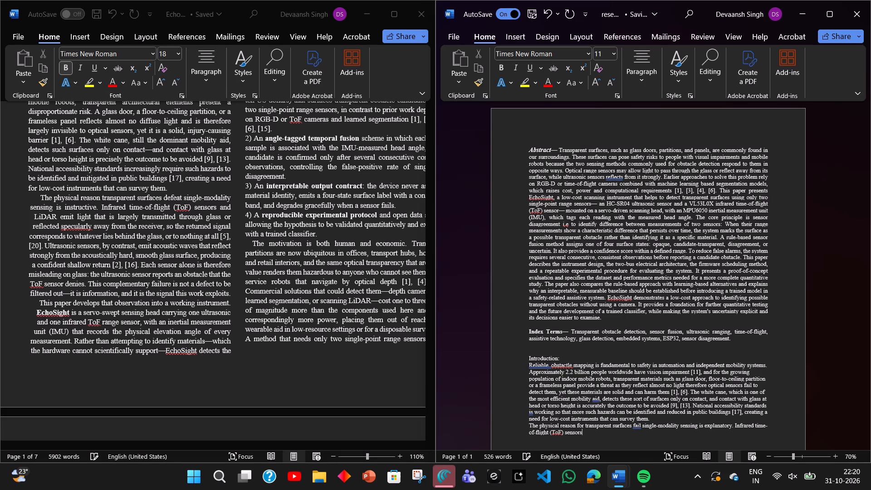
{"action": "key", "text": "space"}
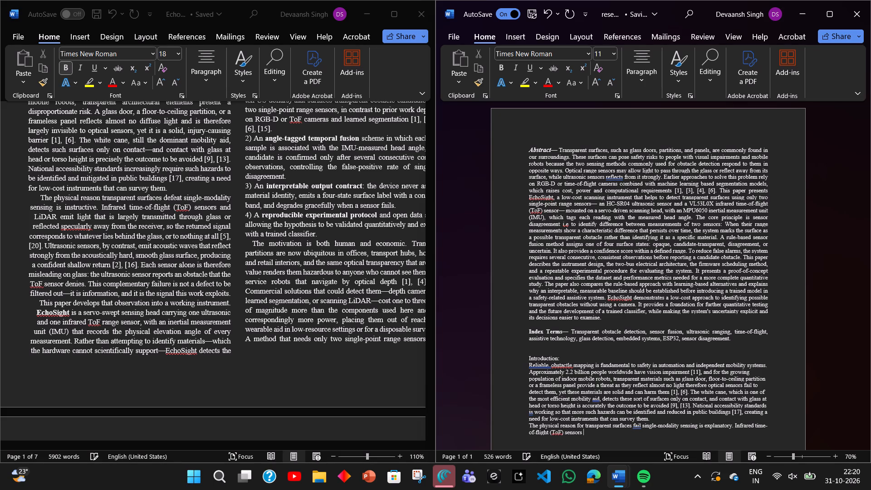
{"action": "type", "text": "and"}
{"action": "key", "text": "space"}
{"action": "key", "text": "Tab"}
{"action": "key", "text": "BackSpace"}
{"action": "key", "text": "BackSpace"}
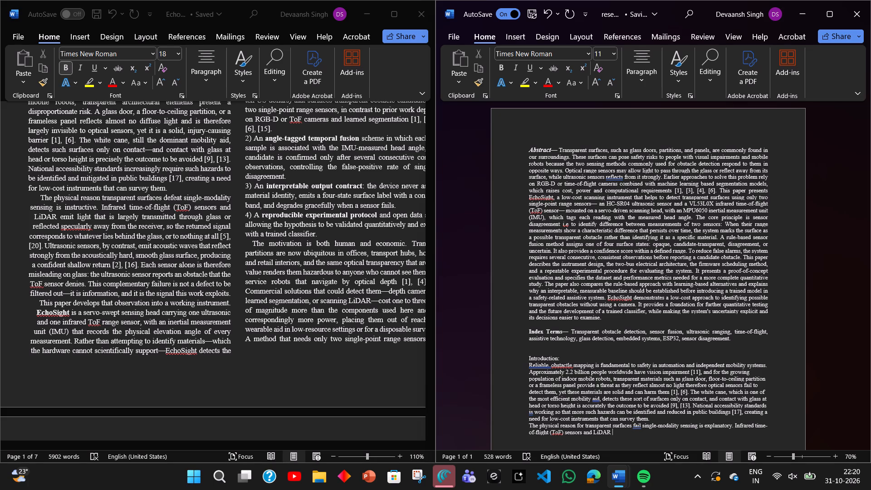
Continue the sentence after "LiDAR" with ", they emit light that passes through the glass".
{"action": "key", "text": "BackSpace"}
{"action": "type", "text": ", they"}
{"action": "key", "text": "BackSpace"}
{"action": "type", "text": "y emit"}
{"action": "key", "text": "space"}
{"action": "type", "text": "light"}
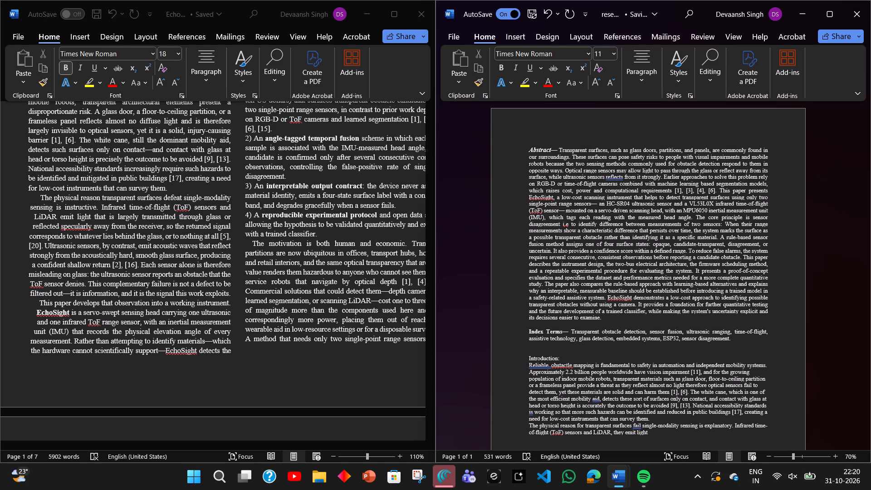
{"action": "key", "text": "space"}
{"action": "type", "text": "tha"}
{"action": "type", "text": "t is"}
{"action": "key", "text": "space"}
{"action": "key", "text": "BackSpace"}
{"action": "key", "text": "BackSpace"}
{"action": "key", "text": "BackSpace"}
{"action": "type", "text": "passes through the glass"}
{"action": "key", "text": "space"}
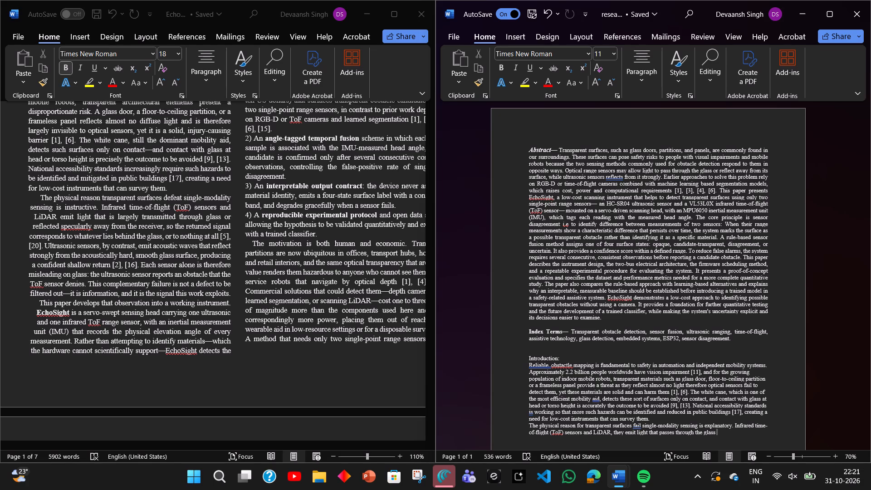
Extend the sentence with "or moves away from the receiver, basically doesn't reflect back,".
{"action": "type", "text": "or"}
{"action": "key", "text": "space"}
{"action": "type", "text": "moves away"}
{"action": "key", "text": "space"}
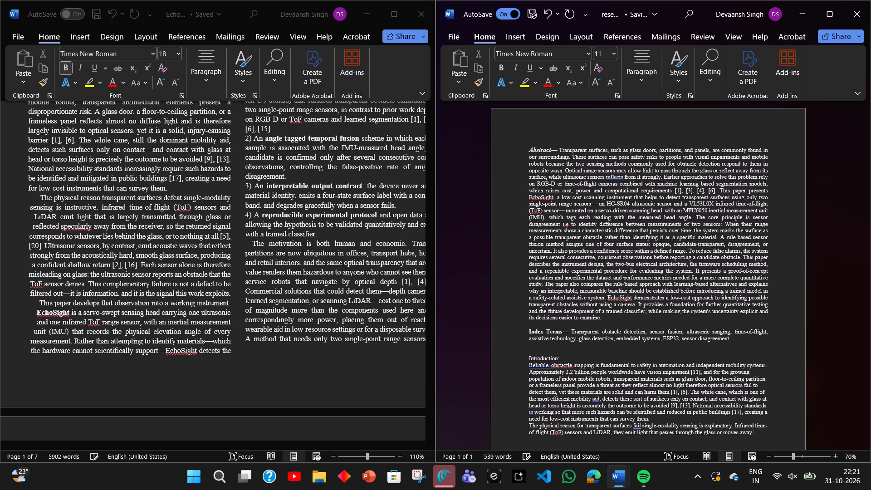
{"action": "type", "text": "from the reciever"}
{"action": "type", "text": ", basically doesn"}
{"action": "type", "text": "'t reflect back"}
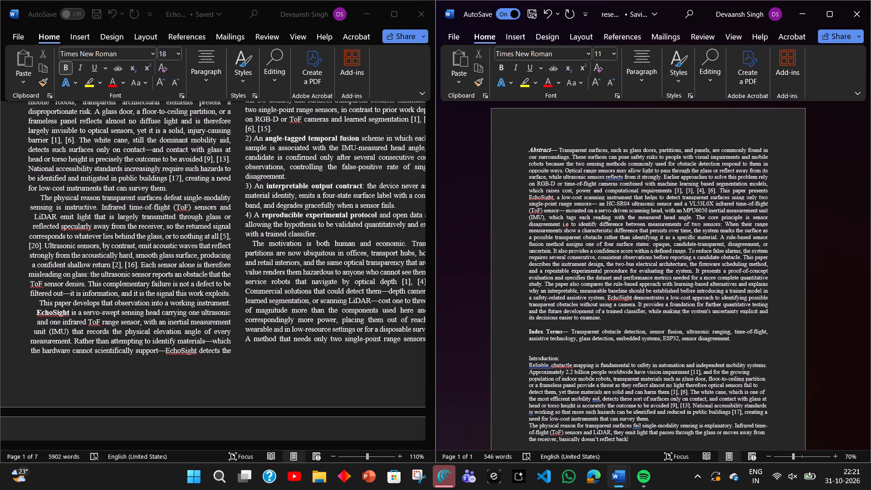
{"action": "key", "text": "period"}
{"action": "key", "text": "BackSpace"}
{"action": "type", "text": ","}
{"action": "key", "text": "space"}
Continue the infrared sentence with "so the returned signal gives us information about the object".
{"action": "type", "text": "so the"}
{"action": "key", "text": "space"}
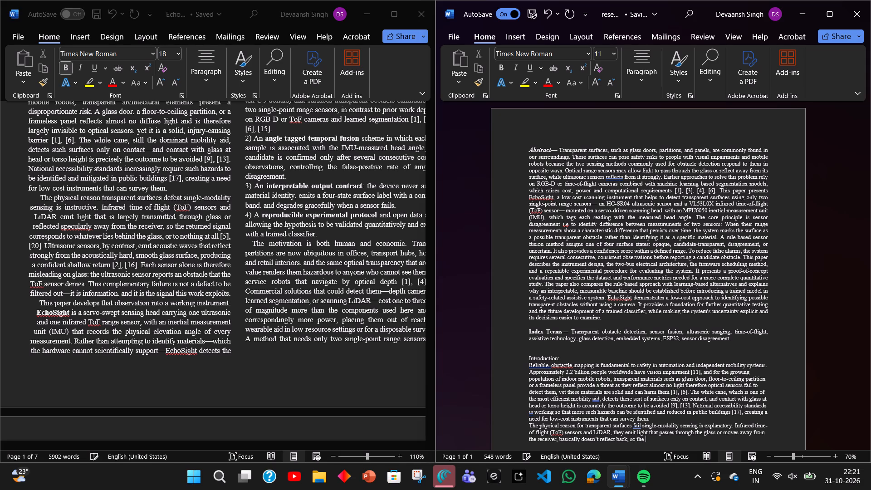
{"action": "type", "text": "returned signal"}
{"action": "key", "text": "space"}
{"action": "key", "text": "c"}
{"action": "key", "text": "BackSpace"}
{"action": "type", "text": "gives us information"}
{"action": "key", "text": "space"}
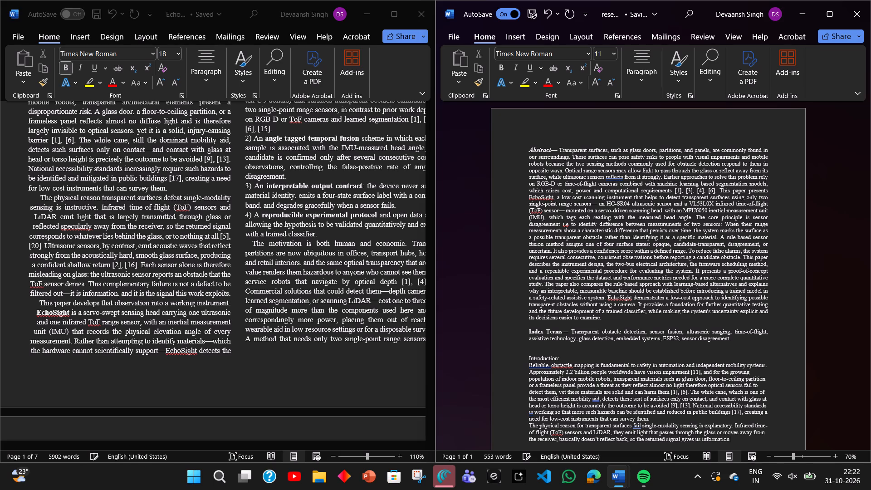
{"action": "type", "text": "about the object"}
{"action": "key", "text": "space"}
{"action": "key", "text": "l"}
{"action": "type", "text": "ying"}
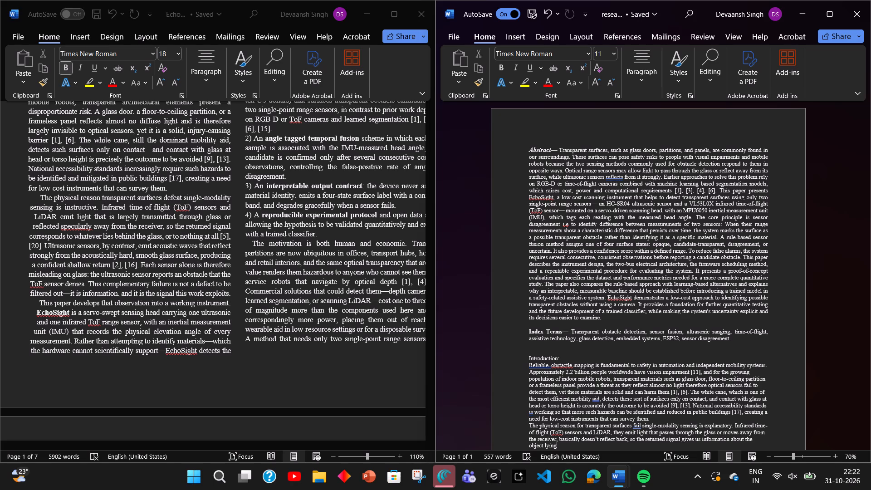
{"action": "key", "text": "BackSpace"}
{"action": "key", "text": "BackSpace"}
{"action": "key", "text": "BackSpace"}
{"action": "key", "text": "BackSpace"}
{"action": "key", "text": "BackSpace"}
Finish the sentence after "object" with "positioned behind the glass, or to nothing if there is not anything.".
{"action": "type", "text": "positioned"}
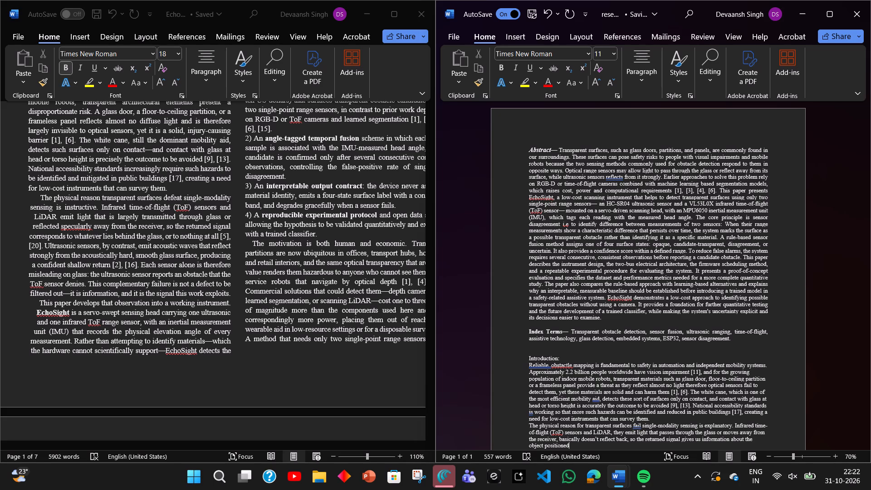
{"action": "key", "text": "space"}
{"action": "type", "text": "behind the glass"}
{"action": "type", "text": ", or"}
{"action": "key", "text": "space"}
{"action": "type", "text": "to nothing if there is not anyt"}
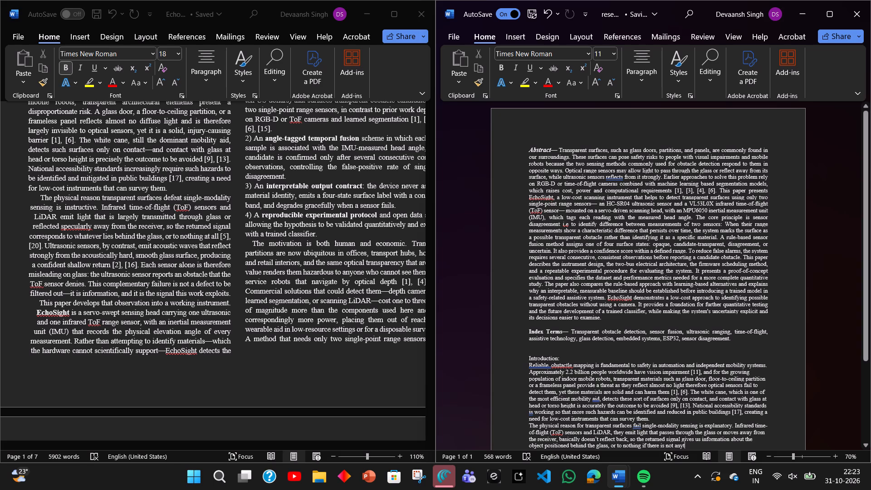
{"action": "type", "text": "hing"}
{"action": "key", "text": "period"}
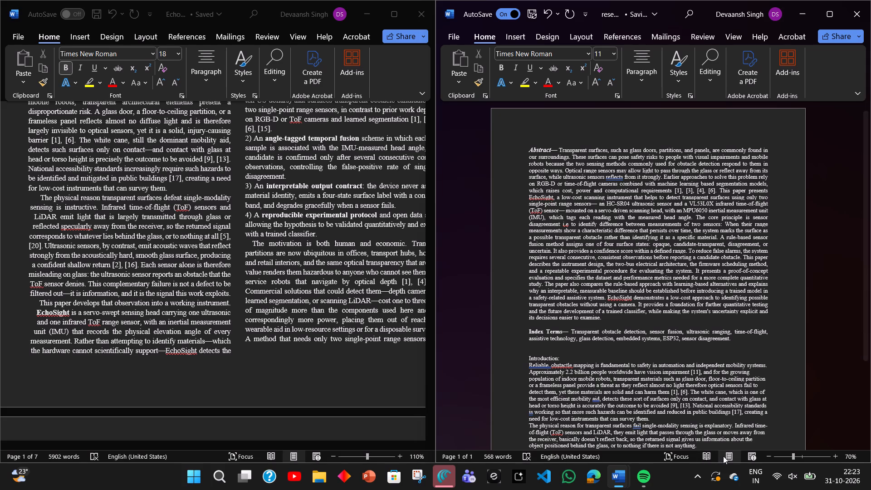
{"action": "key", "text": "space"}
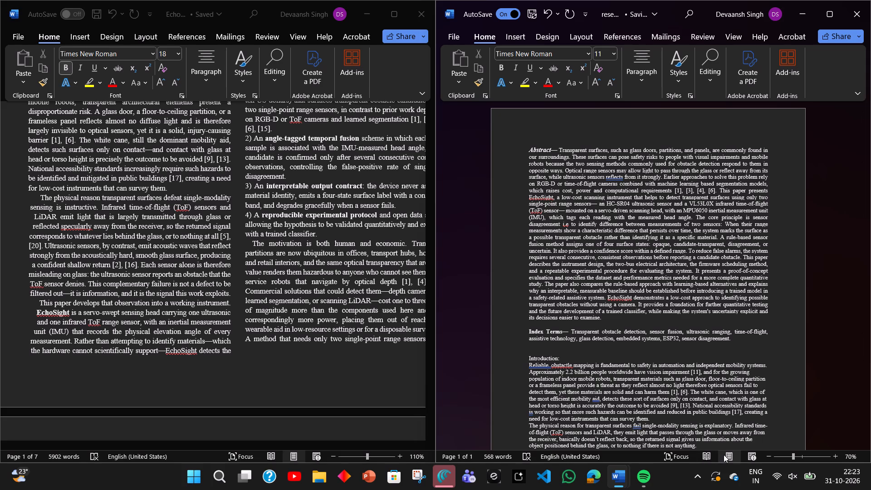
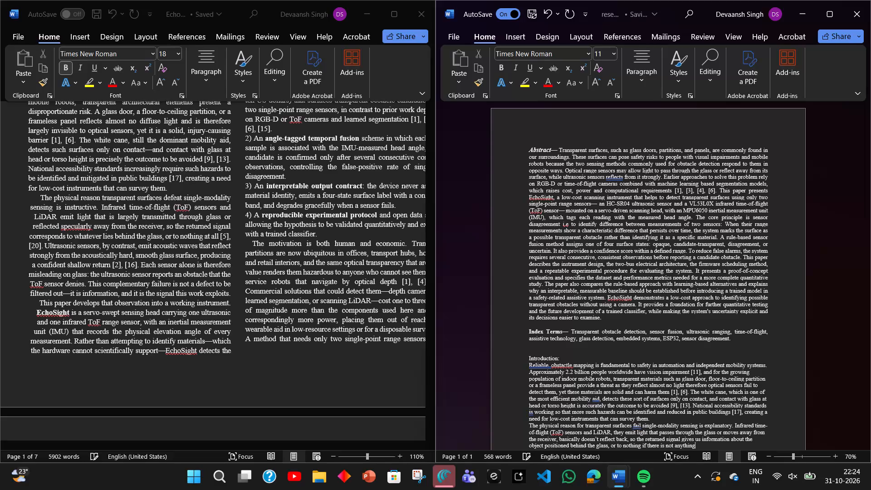
Add the citations "[5], [20]" after "anything" and end the sentence with a full stop.
{"action": "key", "text": "space"}
{"action": "type", "text": "[5]"}
{"action": "type", "text": ", ["}
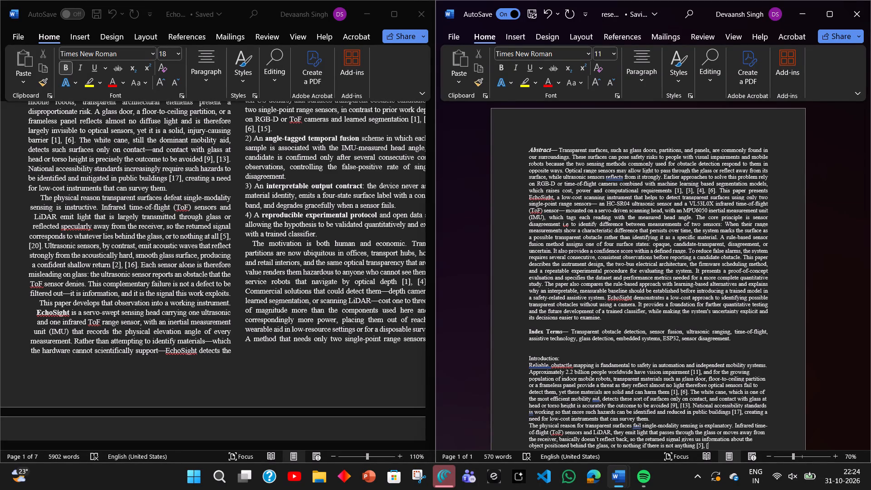
{"action": "type", "text": "20]"}
{"action": "type", "text": "."}
{"action": "key", "text": "space"}
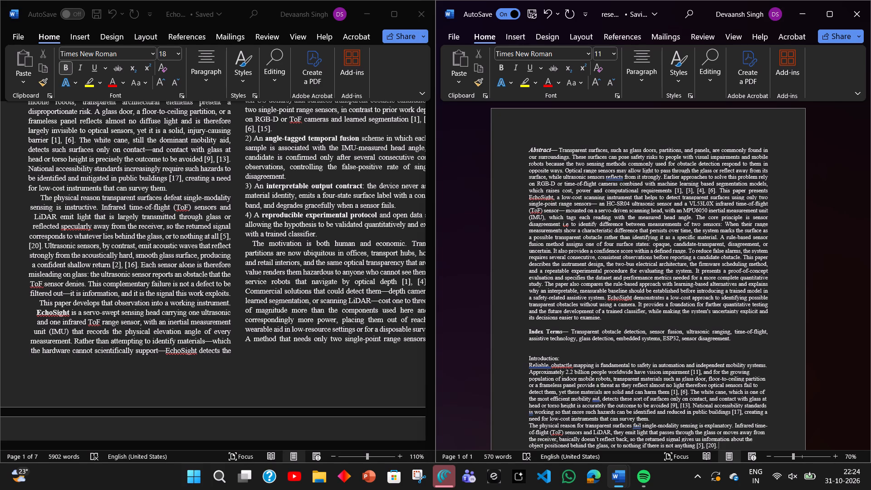
Look through the reference document's sections, then read the Introduction passage on ultrasonic sensors.
{"action": "scroll", "coordinate": [129, 358], "scroll_direction": "down", "scroll_amount": 5}
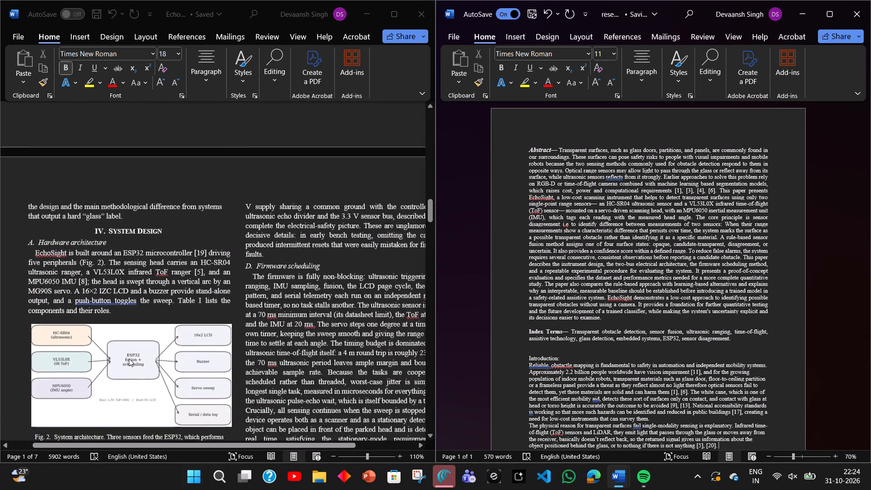
{"action": "scroll", "coordinate": [129, 358], "scroll_direction": "down", "scroll_amount": 4}
{"action": "scroll", "coordinate": [129, 358], "scroll_direction": "down", "scroll_amount": 4, "text": "ctrl"}
{"action": "scroll", "coordinate": [129, 358], "scroll_direction": "down", "scroll_amount": 2}
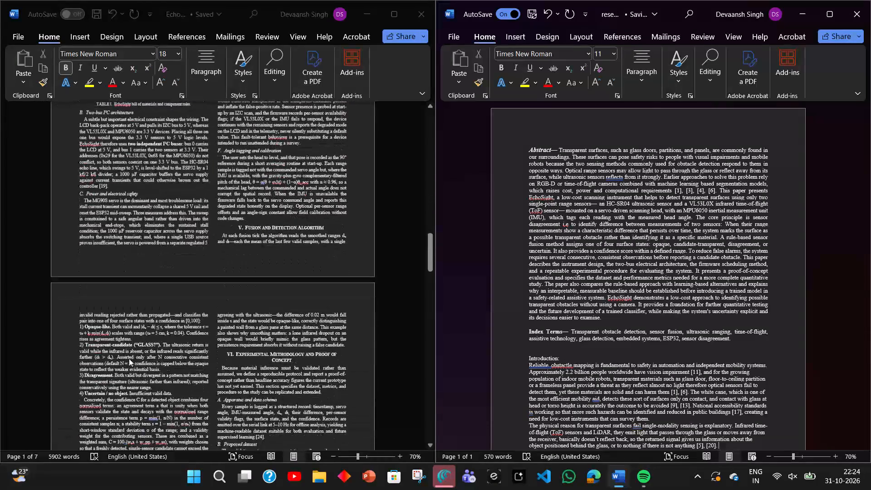
{"action": "scroll", "coordinate": [129, 358], "scroll_direction": "down", "scroll_amount": 9}
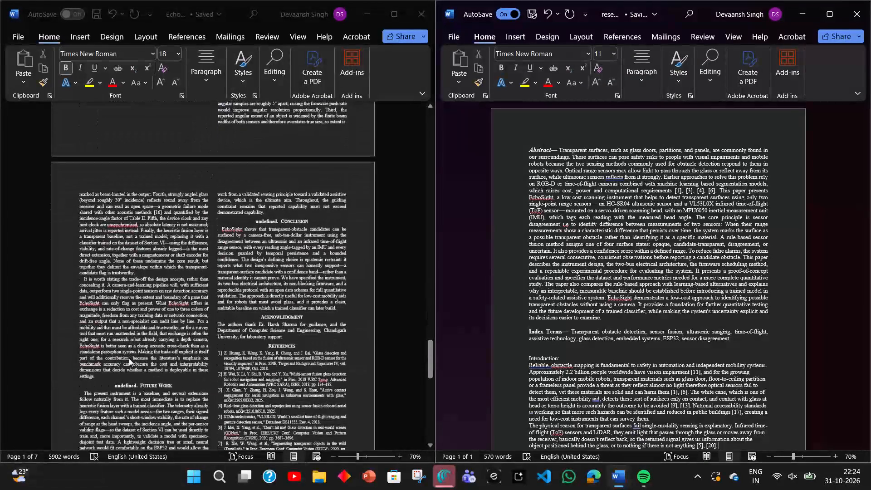
{"action": "scroll", "coordinate": [129, 358], "scroll_direction": "down", "scroll_amount": 3}
{"action": "scroll", "coordinate": [129, 358], "scroll_direction": "up", "scroll_amount": 6}
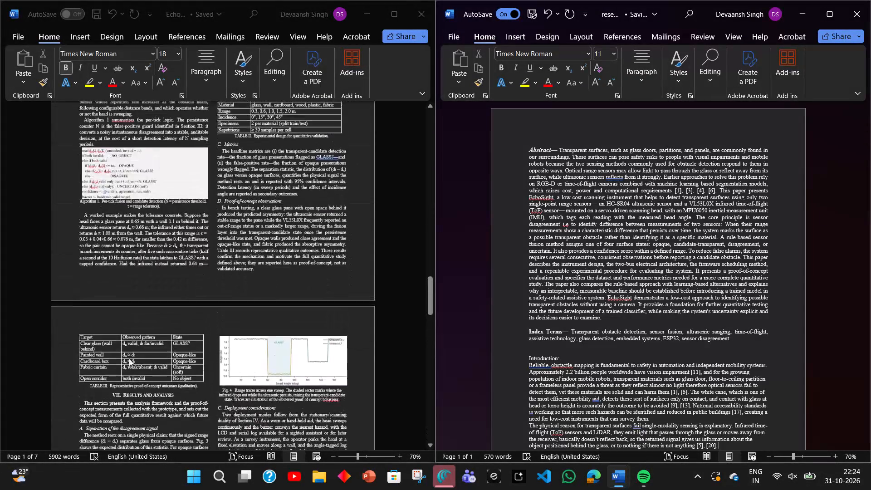
{"action": "scroll", "coordinate": [129, 358], "scroll_direction": "up", "scroll_amount": 10}
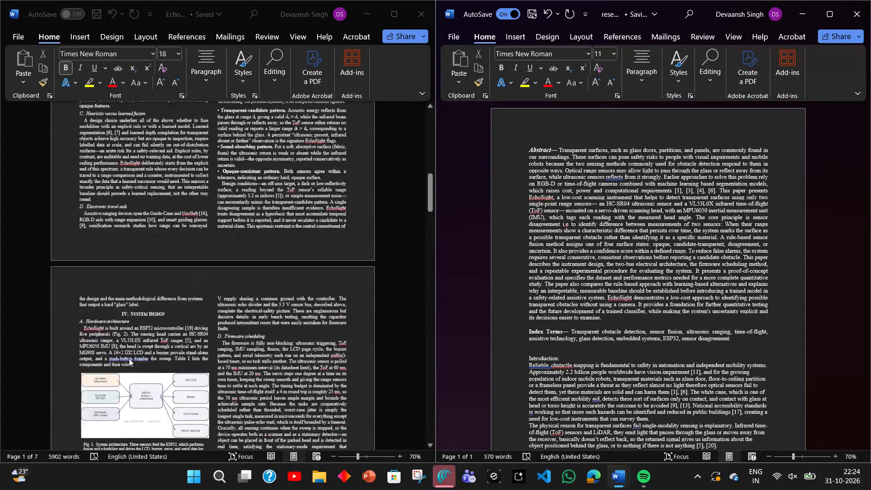
{"action": "scroll", "coordinate": [129, 358], "scroll_direction": "up", "scroll_amount": 8}
{"action": "scroll", "coordinate": [129, 358], "scroll_direction": "down", "scroll_amount": 1}
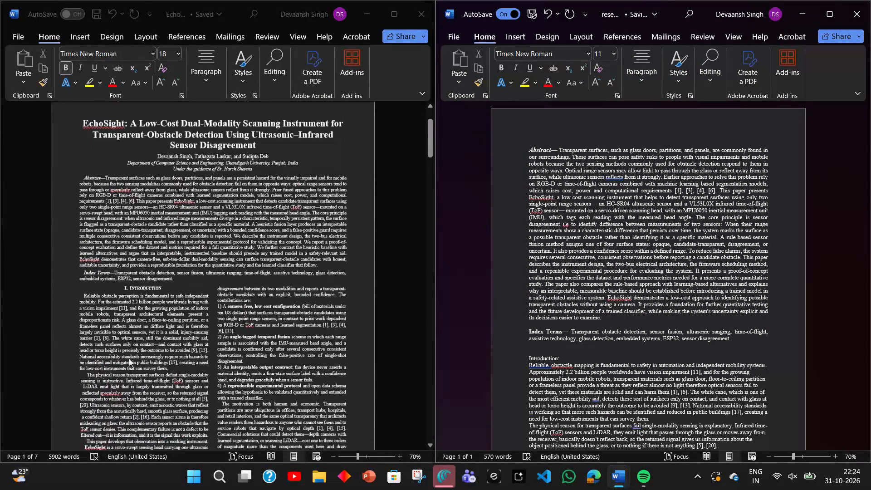
{"action": "scroll", "coordinate": [129, 358], "scroll_direction": "down", "scroll_amount": 8}
{"action": "scroll", "coordinate": [129, 358], "scroll_direction": "up", "scroll_amount": 2}
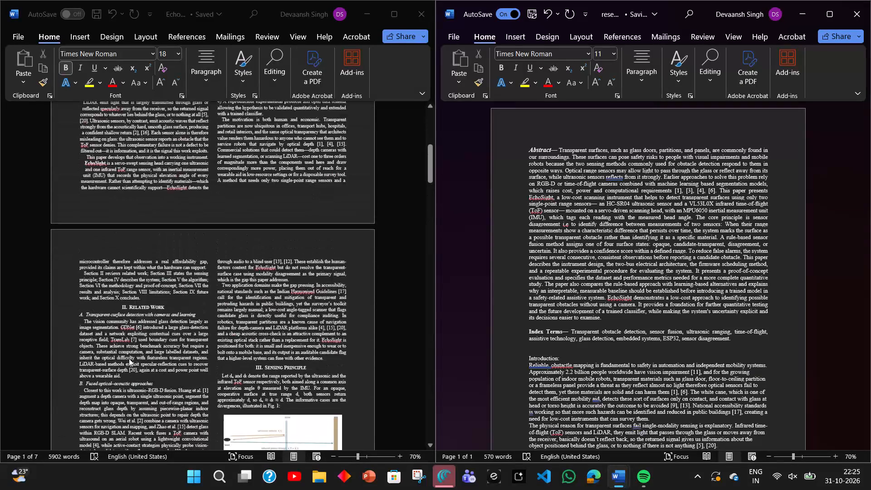
{"action": "scroll", "coordinate": [129, 358], "scroll_direction": "up", "scroll_amount": 1}
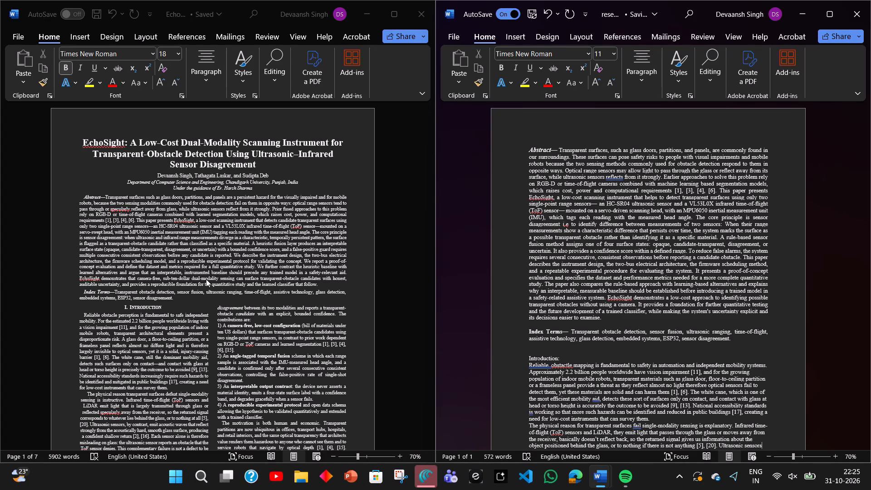
{"action": "scroll", "coordinate": [206, 279], "scroll_direction": "down", "scroll_amount": 2}
{"action": "scroll", "coordinate": [206, 279], "scroll_direction": "up", "scroll_amount": 5, "text": "ctrl"}
{"action": "scroll", "coordinate": [206, 279], "scroll_direction": "down", "scroll_amount": 1}
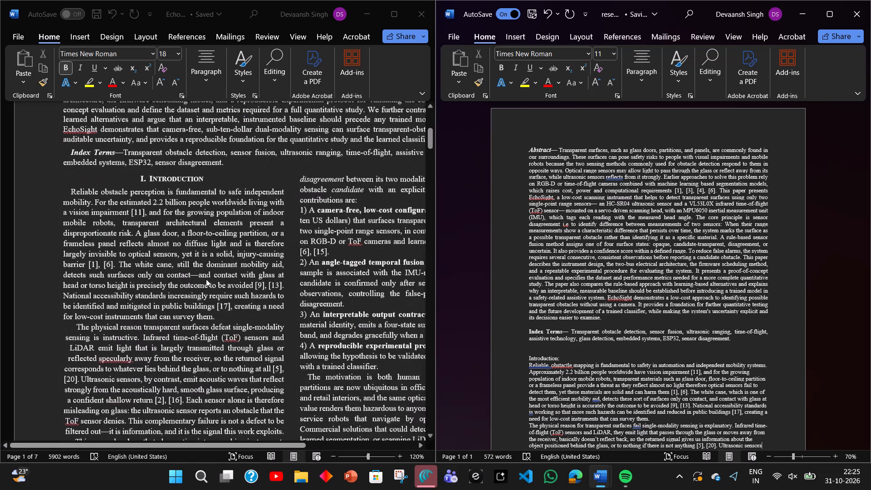
{"action": "scroll", "coordinate": [206, 279], "scroll_direction": "down", "scroll_amount": 2}
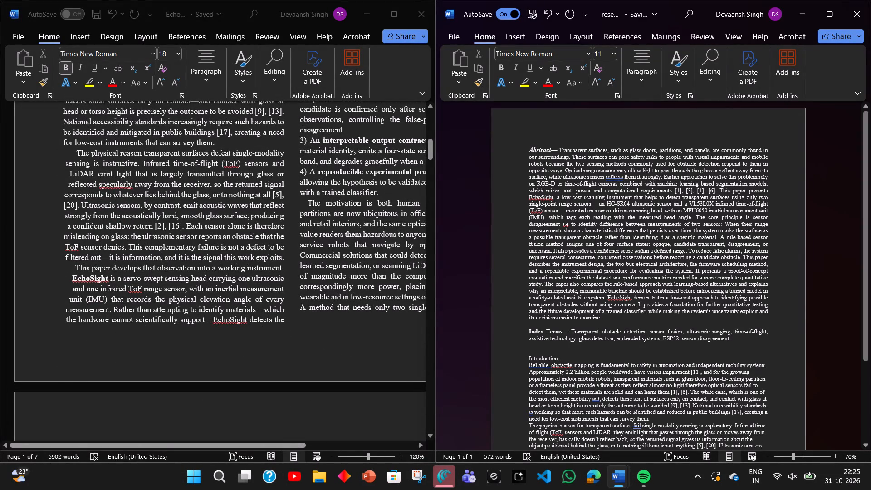
Reword the opening of the new sentence after "[20]." to "While ultrasonic sensors".
{"action": "left_click", "coordinate": [720, 445]}
{"action": "left_click", "coordinate": [722, 446]}
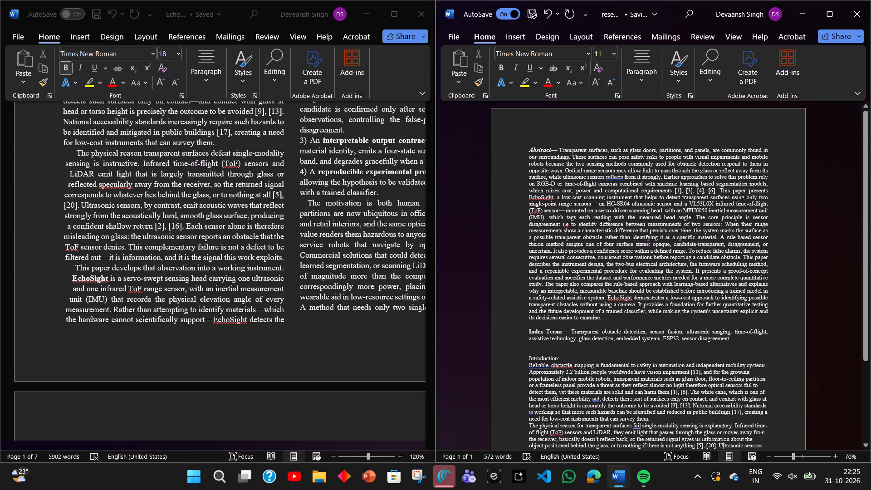
{"action": "key", "text": "BackSpace"}
{"action": "type", "text": "hile"}
{"action": "key", "text": "space"}
{"action": "key", "text": "u"}
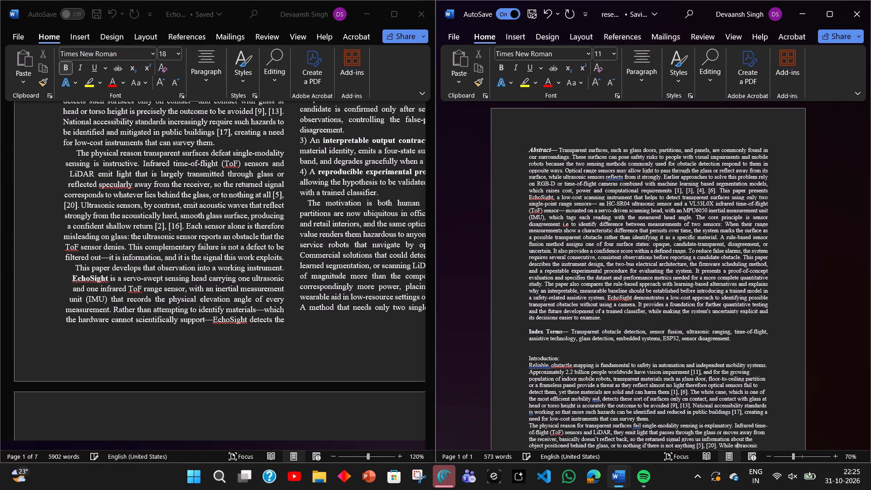
Continue the sentence after "While ultrasonic sensors" with "emit".
{"action": "scroll", "coordinate": [722, 446], "scroll_direction": "down", "scroll_amount": 1}
{"action": "left_click", "coordinate": [594, 343]}
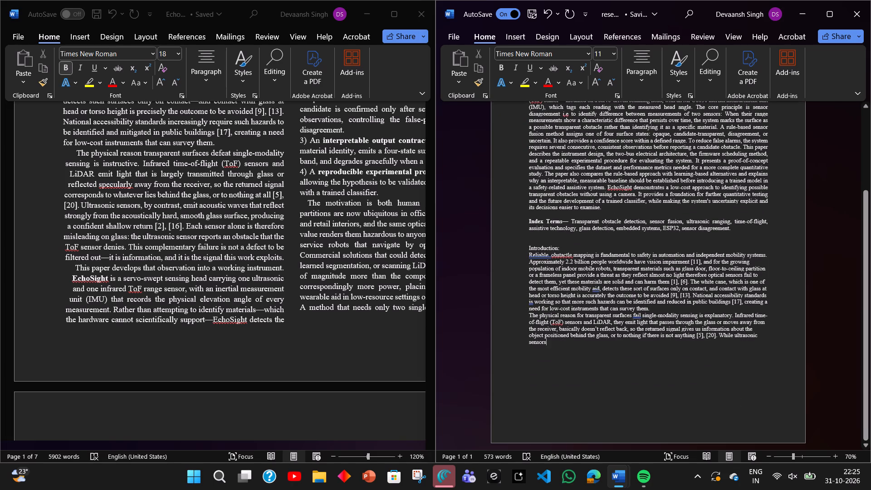
{"action": "key", "text": "space"}
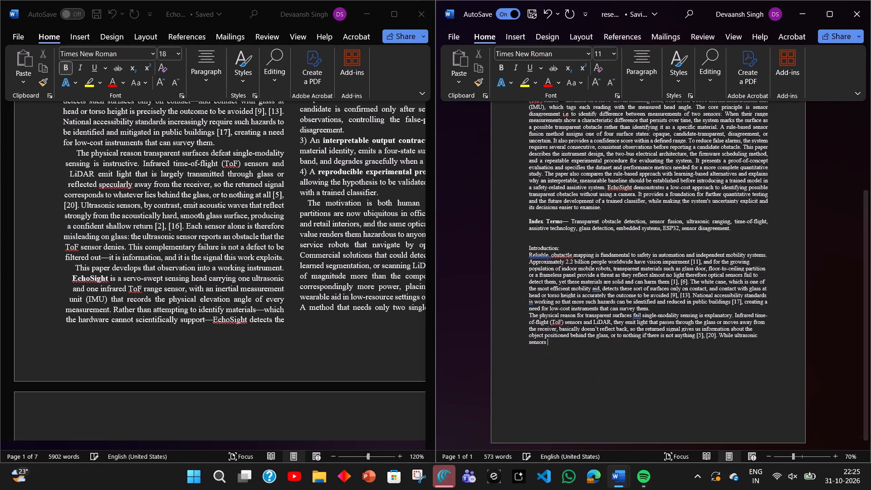
{"action": "type", "text": "emit"}
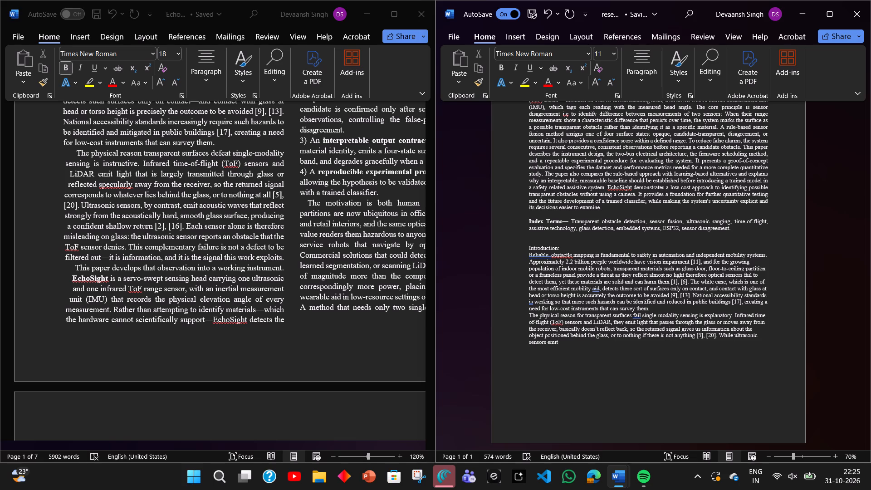
{"action": "key", "text": "space"}
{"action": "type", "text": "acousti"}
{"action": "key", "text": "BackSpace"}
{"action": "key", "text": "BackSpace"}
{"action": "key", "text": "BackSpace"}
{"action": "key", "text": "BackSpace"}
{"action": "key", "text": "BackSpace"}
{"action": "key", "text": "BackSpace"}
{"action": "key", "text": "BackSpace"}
Continue the ultrasonic sentence after "emit" with "sound waves that reflect from the".
{"action": "type", "text": "sound wavess"}
{"action": "key", "text": "BackSpace"}
{"action": "key", "text": "space"}
{"action": "type", "text": "that"}
{"action": "key", "text": "space"}
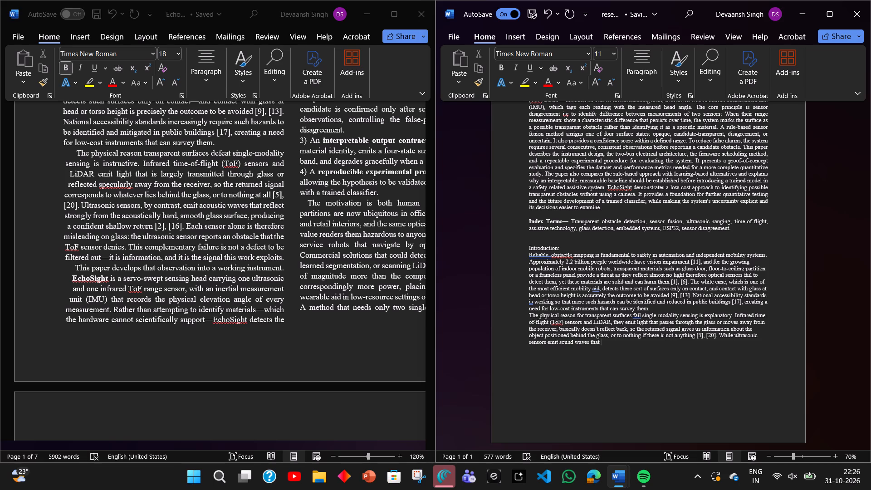
{"action": "type", "text": "reflect"}
{"action": "key", "text": "space"}
{"action": "type", "text": "sr"}
{"action": "key", "text": "BackSpace"}
{"action": "key", "text": "BackSpace"}
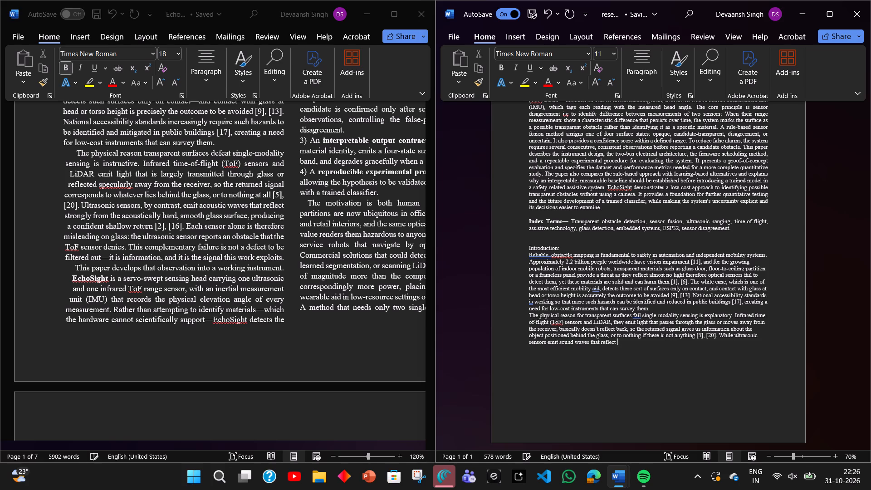
{"action": "type", "text": "from"}
{"action": "key", "text": "space"}
{"action": "type", "text": "the"}
{"action": "key", "text": "space"}
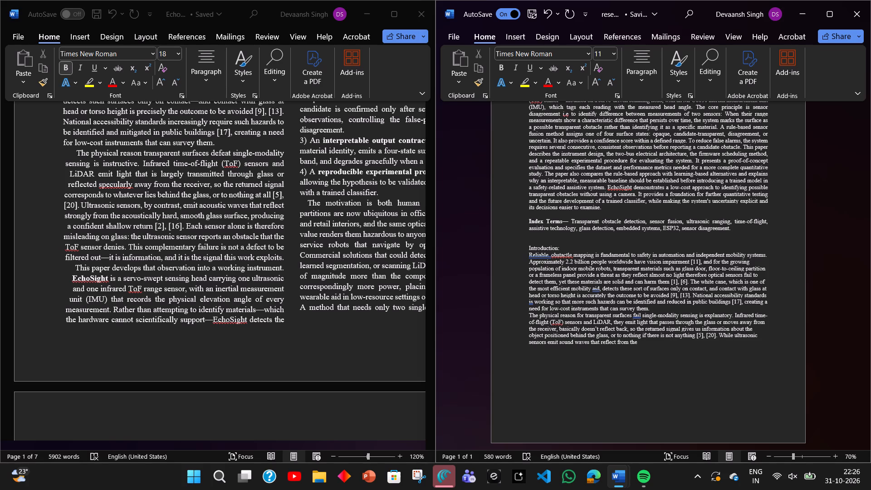
Extend the sentence after "reflect from the" with "acoustically hard, smooth glass surface".
{"action": "type", "text": "ac"}
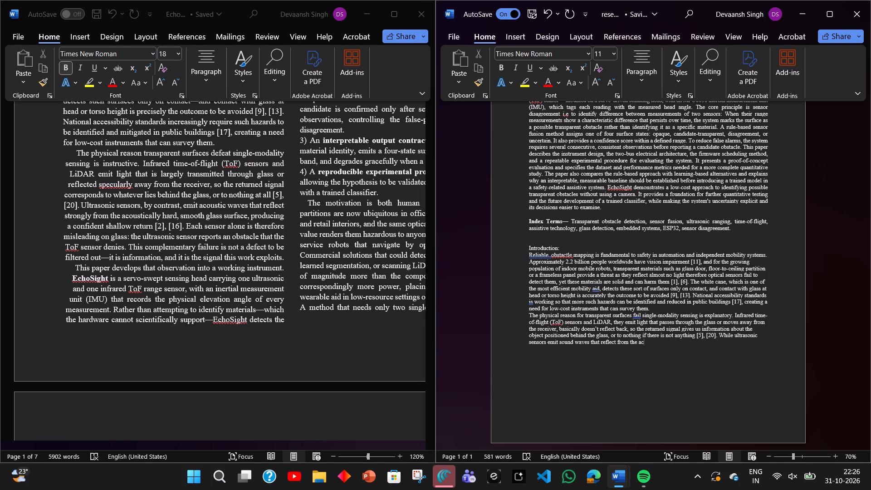
{"action": "type", "text": "oustically"}
{"action": "key", "text": "space"}
{"action": "type", "text": "hard, smoo"}
{"action": "type", "text": "th"}
{"action": "key", "text": "space"}
{"action": "key", "text": "g"}
{"action": "type", "text": "lass surface"}
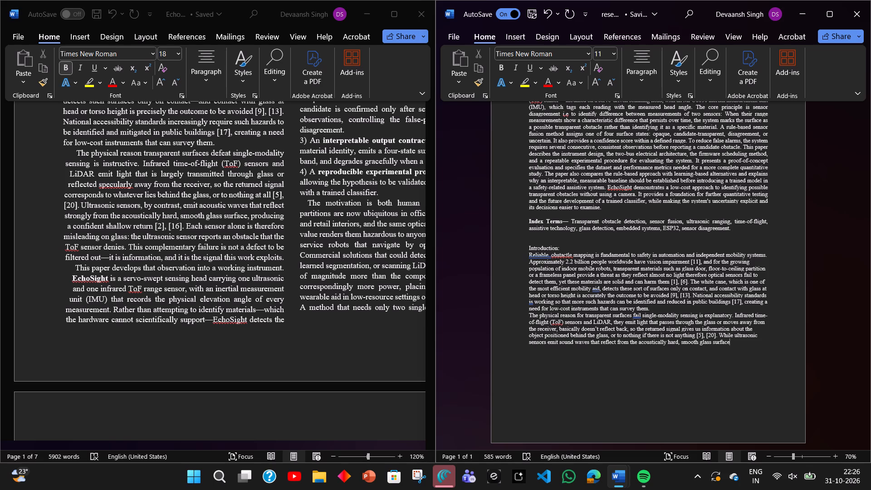
Finish the ultrasonic sensor sentence after "smooth glass surface" with ", producing a strong surface reflection.".
{"action": "type", "text": ", producing a"}
{"action": "key", "text": "space"}
{"action": "type", "text": "strong surface reflection."}
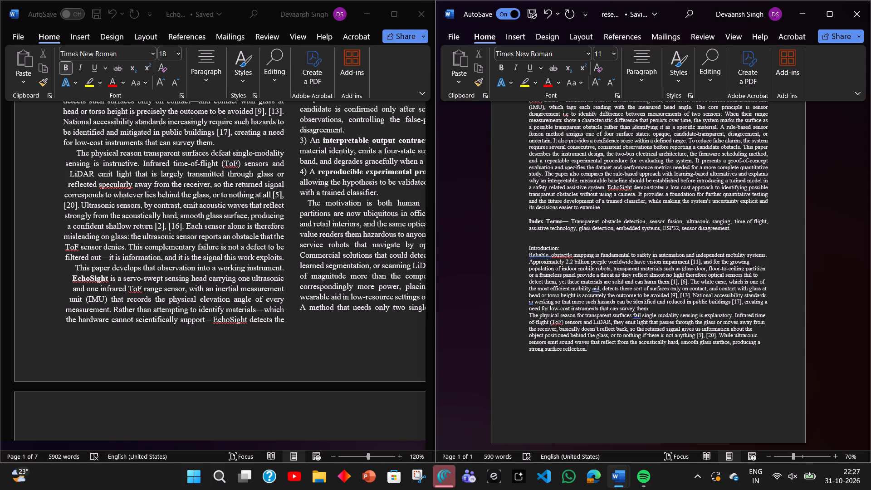
Cite references "[2], [16]." after "strong surface reflection.".
{"action": "key", "text": "space"}
{"action": "type", "text": "[2"}
{"action": "key", "text": "bracketright"}
{"action": "type", "text": ", ["}
{"action": "type", "text": "13]."}
{"action": "key", "text": "BackSpace"}
{"action": "key", "text": "BackSpace"}
{"action": "key", "text": "BackSpace"}
{"action": "key", "text": "6"}
{"action": "type", "text": "]."}
Begin a new sentence after the citations with "Each sensor alone is therefore misleading on glass:".
{"action": "key", "text": "space"}
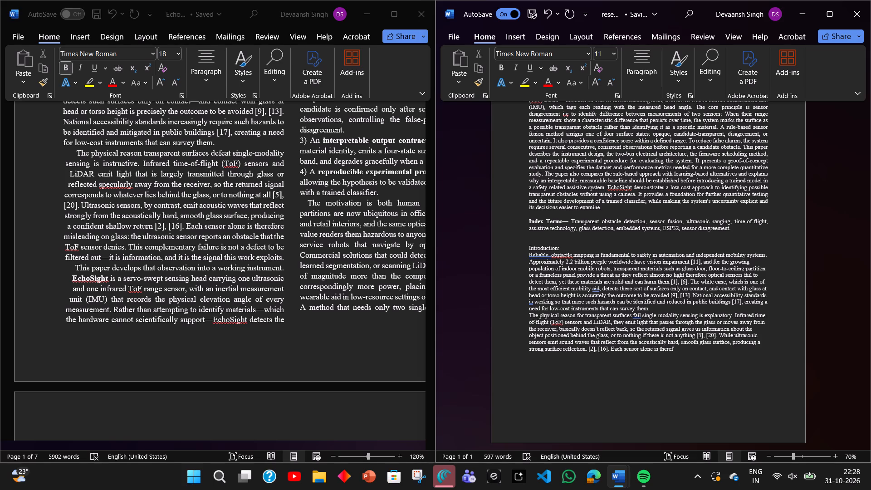
{"action": "type", "text": "ore misleading"}
{"action": "key", "text": "space"}
{"action": "type", "text": "on glass"}
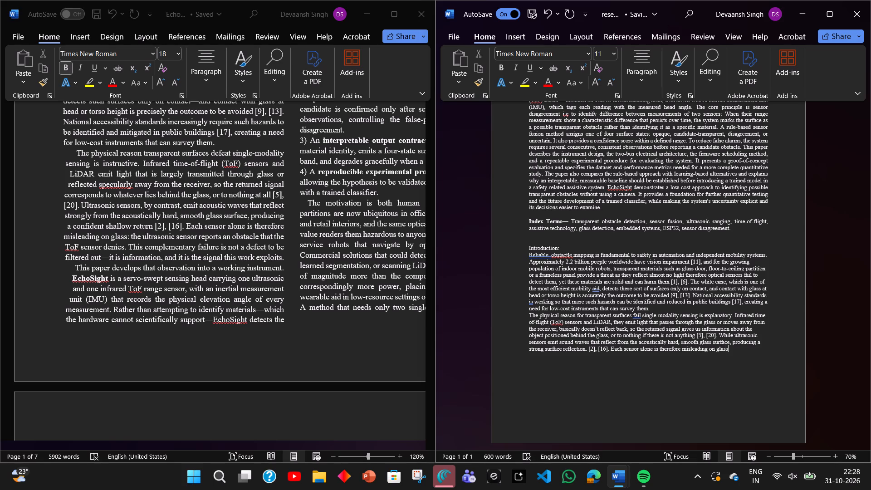
{"action": "key", "text": "shift+colon"}
{"action": "key", "text": "space"}
Continue after "misleading on glass:" with "the ultrasonic sensor detects an obstacle".
{"action": "type", "text": "the ultrasonic sensors"}
{"action": "key", "text": "BackSpace"}
{"action": "key", "text": "space"}
{"action": "type", "text": "report"}
{"action": "key", "text": "BackSpace"}
{"action": "key", "text": "BackSpace"}
{"action": "key", "text": "BackSpace"}
{"action": "key", "text": "BackSpace"}
{"action": "key", "text": "BackSpace"}
{"action": "key", "text": "BackSpace"}
{"action": "type", "text": "detects an obstacle"}
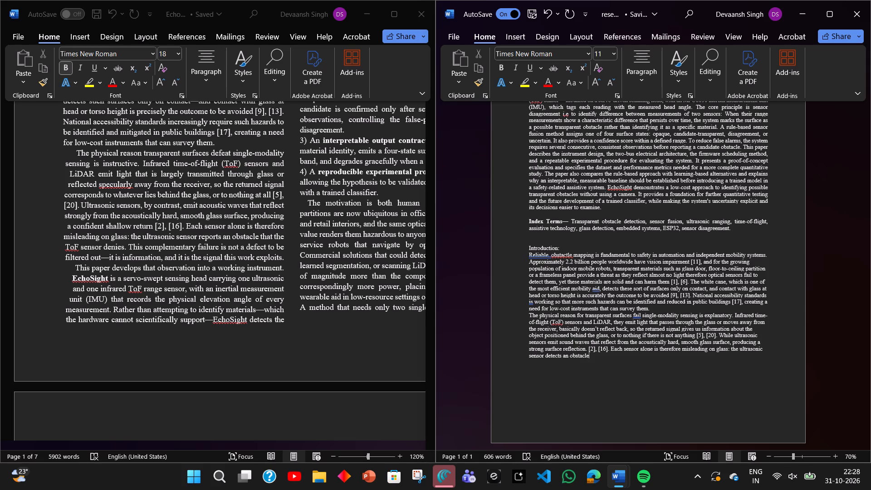
Complete the sentence after "detects an obstacle" with "but ToF sensor denies.".
{"action": "key", "text": "space"}
{"action": "type", "text": "but"}
{"action": "key", "text": "space"}
{"action": "key", "text": "t"}
{"action": "type", "text": "sensor"}
{"action": "key", "text": "space"}
{"action": "type", "text": "denies"}
{"action": "key", "text": "period"}
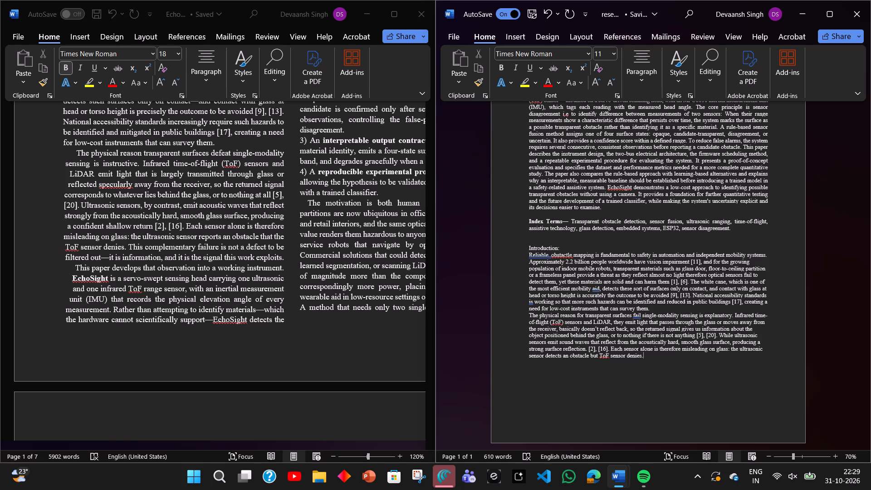
Add the next sentence's opening, "This complementary failure is not a defect to be filtered out".
{"action": "key", "text": "space"}
{"action": "key", "text": "space"}
{"action": "type", "text": "failure is not a defect to be"}
{"action": "key", "text": "space"}
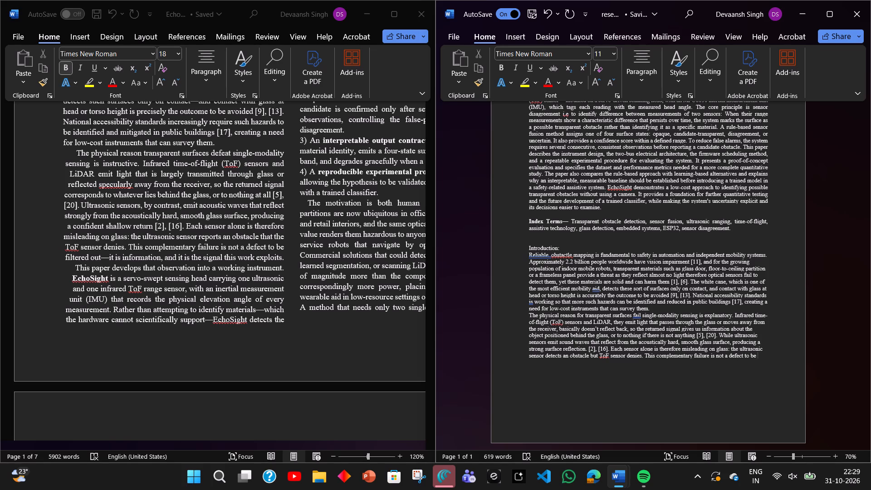
{"action": "type", "text": "filtered out"}
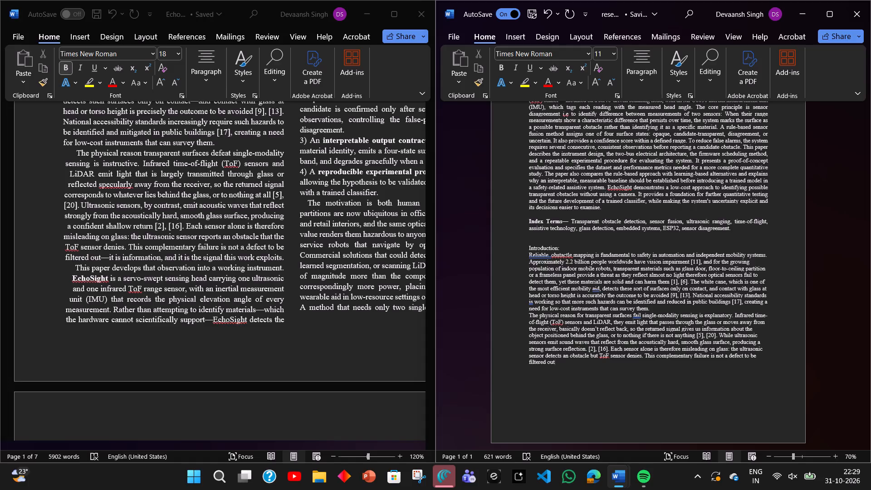
{"action": "type", "text": "-"}
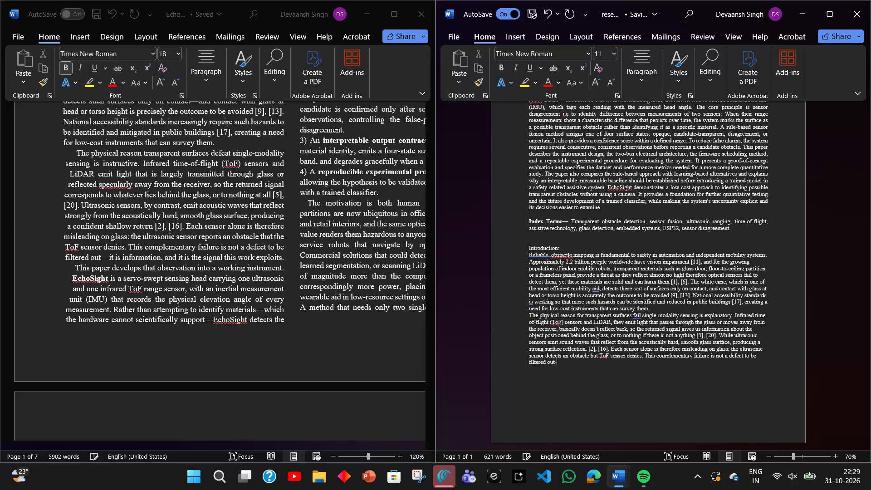
{"action": "key", "text": "space"}
{"action": "key", "text": "BackSpace"}
{"action": "key", "text": "BackSpace"}
Continue the sentence after "filtered out" with ", but this provides us information".
{"action": "type", "text": ", but this provides us ind"}
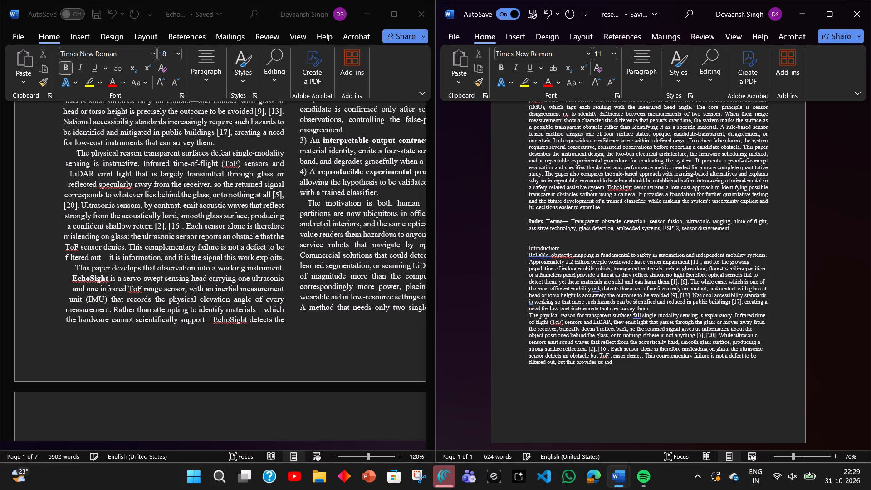
{"action": "key", "text": "BackSpace"}
{"action": "type", "text": "forma"}
{"action": "type", "text": "tion"}
{"action": "key", "text": "space"}
{"action": "key", "text": "BackSpace"}
{"action": "key", "text": "space"}
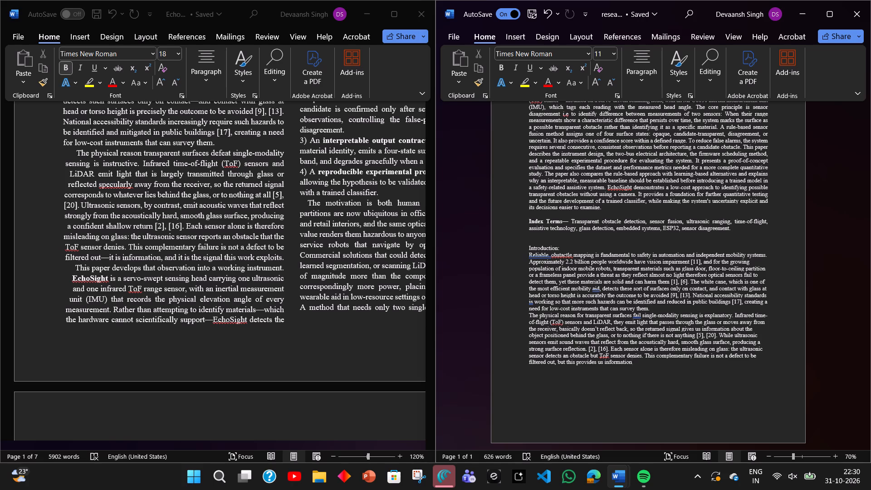
End the sentence after "provides us information" with "about the surface of an object.".
{"action": "type", "text": "about the material"}
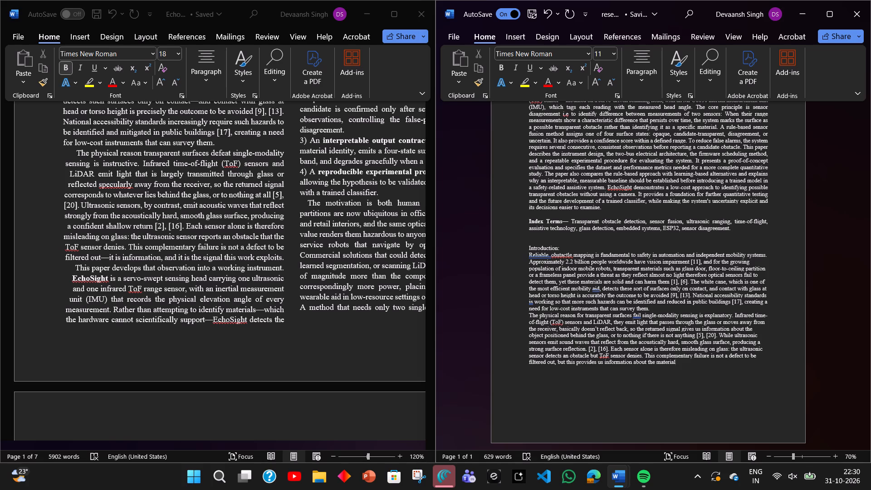
{"action": "key", "text": "BackSpace"}
{"action": "key", "text": "BackSpace"}
{"action": "key", "text": "BackSpace"}
{"action": "key", "text": "BackSpace"}
{"action": "key", "text": "BackSpace"}
{"action": "key", "text": "BackSpace"}
{"action": "key", "text": "BackSpace"}
{"action": "key", "text": "BackSpace"}
{"action": "type", "text": "surface of the obj"}
{"action": "key", "text": "BackSpace"}
{"action": "key", "text": "BackSpace"}
{"action": "key", "text": "BackSpace"}
{"action": "key", "text": "BackSpace"}
{"action": "key", "text": "BackSpace"}
{"action": "key", "text": "BackSpace"}
{"action": "key", "text": "BackSpace"}
{"action": "type", "text": "an object."}
Start a new paragraph directly below the sentence ending "the surface of an object.".
{"action": "key", "text": "Return"}
{"action": "key", "text": "Return"}
{"action": "key", "text": "BackSpace"}
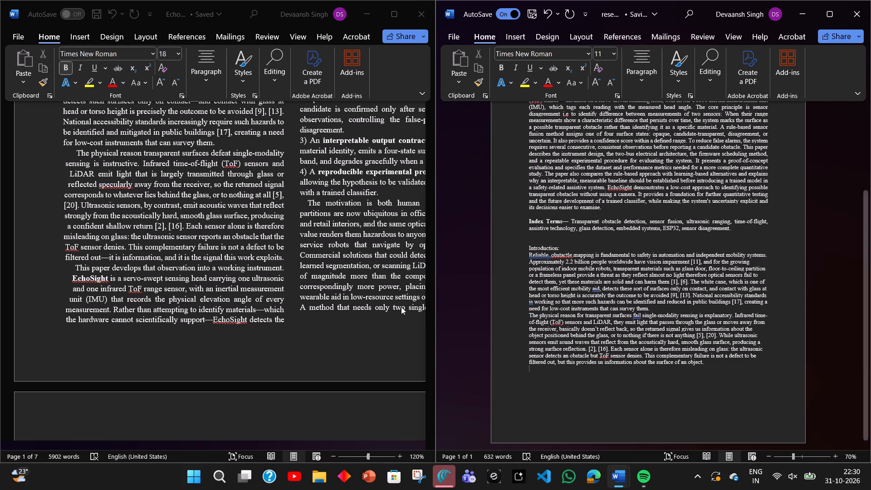
Zoom the reference document out to 90% to view both columns of its Introduction.
{"action": "scroll", "coordinate": [401, 307], "scroll_direction": "down", "scroll_amount": 3, "text": "ctrl"}
{"action": "scroll", "coordinate": [401, 307], "scroll_direction": "up", "scroll_amount": 1}
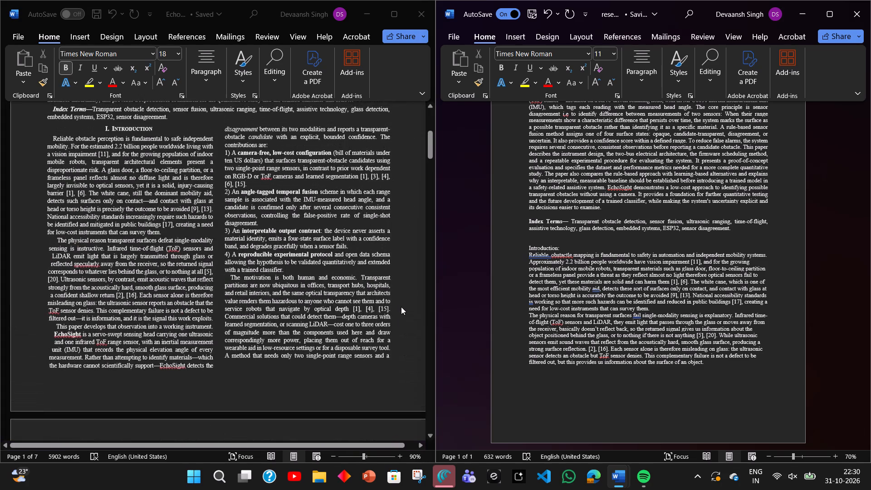
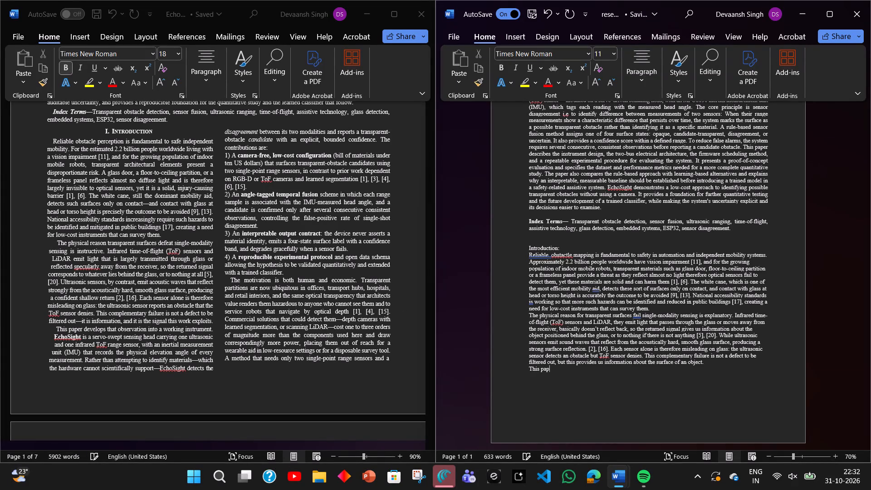
Complete the new paragraph's opening sentence so it reads "This paper develops that observation into a working instrument.".
{"action": "type", "text": "develops that"}
{"action": "key", "text": "space"}
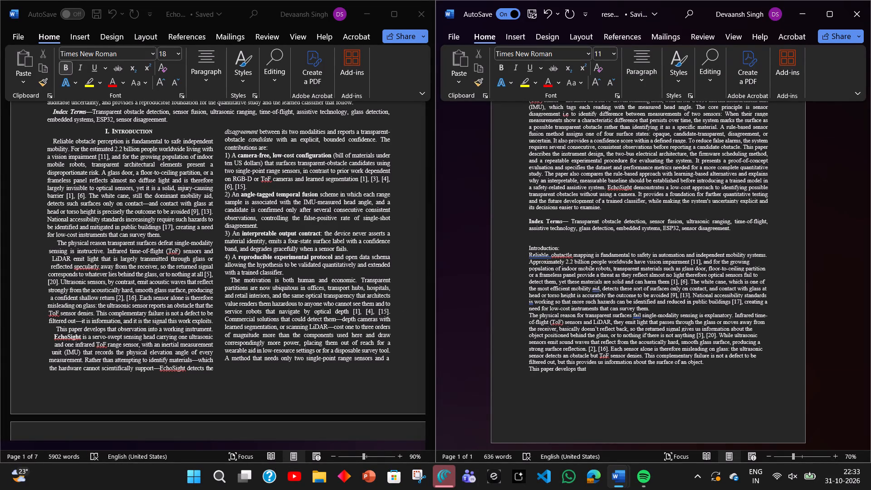
{"action": "type", "text": "observation"}
{"action": "key", "text": "space"}
{"action": "type", "text": "inr"}
{"action": "key", "text": "equal"}
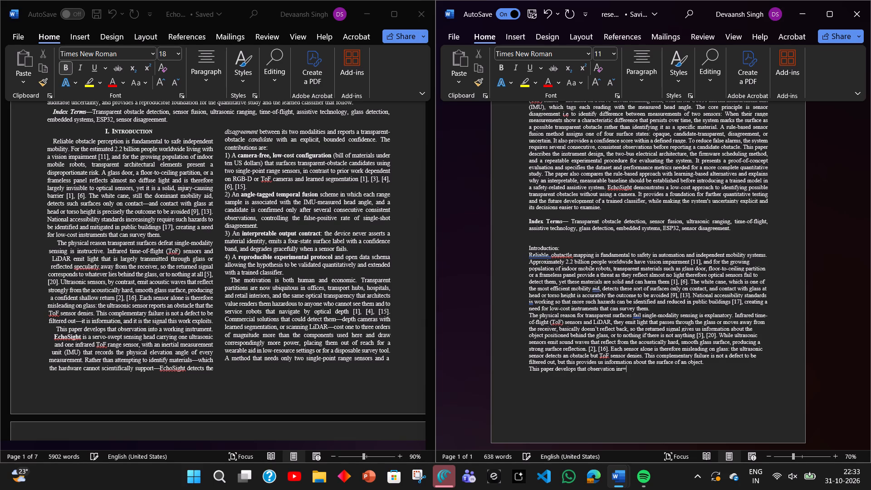
{"action": "key", "text": "BackSpace"}
{"action": "key", "text": "BackSpace"}
{"action": "type", "text": "to"}
{"action": "key", "text": "space"}
{"action": "type", "text": "a working instrument"}
{"action": "key", "text": "period"}
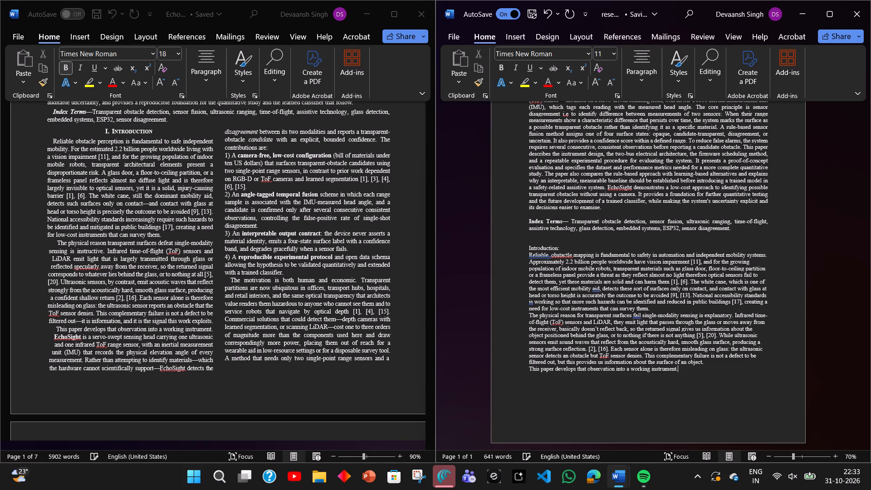
Begin the paragraph's second sentence with "EchoSight is a servo-based sensing head, which carries".
{"action": "key", "text": "space"}
{"action": "type", "text": "cho"}
{"action": "type", "text": "ight"}
{"action": "key", "text": "space"}
{"action": "type", "text": "is a servo-swe"}
{"action": "key", "text": "BackSpace"}
{"action": "key", "text": "BackSpace"}
{"action": "key", "text": "BackSpace"}
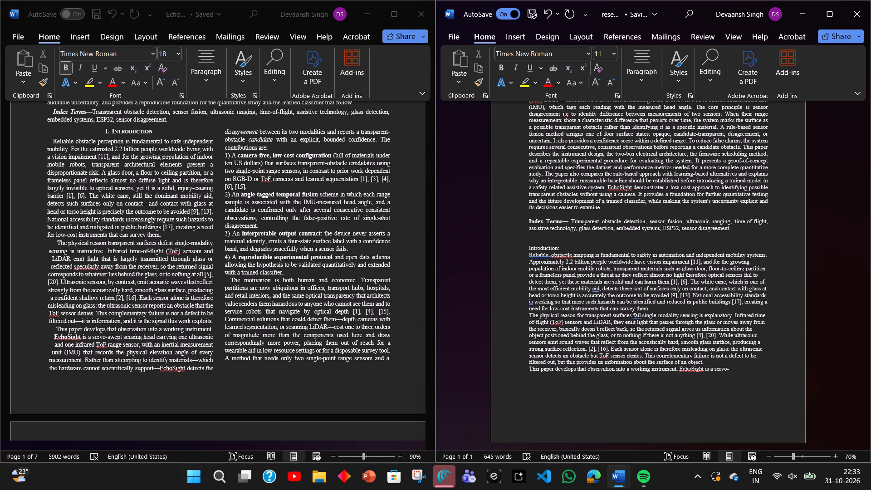
{"action": "type", "text": "based"}
{"action": "key", "text": "space"}
{"action": "type", "text": "sensing head"}
{"action": "type", "text": ", which"}
{"action": "key", "text": "space"}
{"action": "type", "text": "carries"}
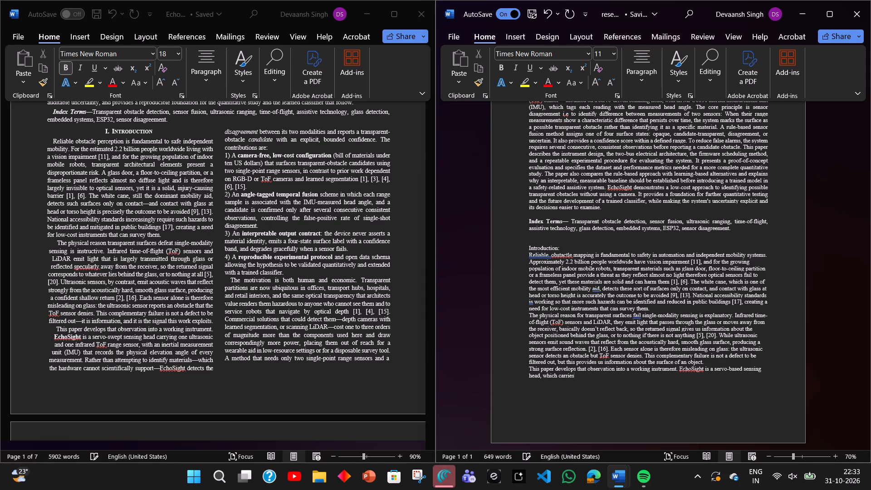
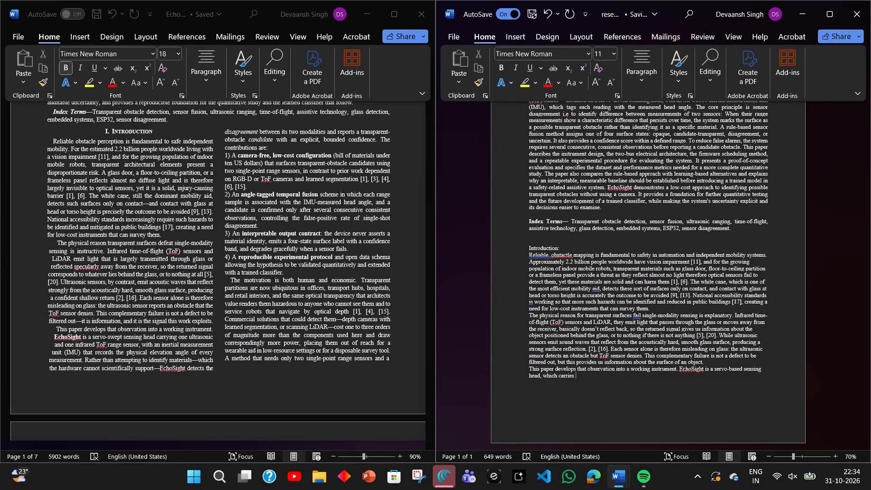
Continue the EchoSight sentence after "which carries" with "one ultrasonic sensor and one ToF sensor,".
{"action": "type", "text": "one ultrasonic sesnor"}
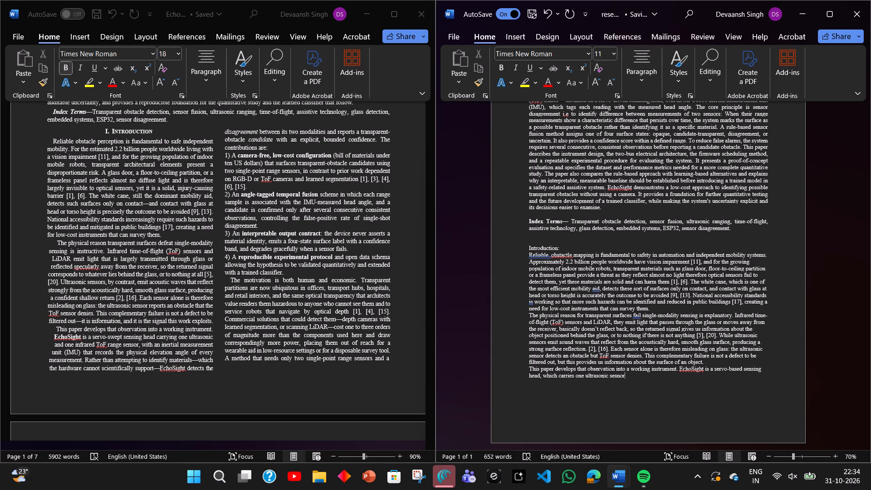
{"action": "type", "text": ","}
{"action": "key", "text": "space"}
{"action": "key", "text": "BackSpace"}
{"action": "key", "text": "BackSpace"}
{"action": "key", "text": "space"}
{"action": "type", "text": "and one"}
{"action": "key", "text": "space"}
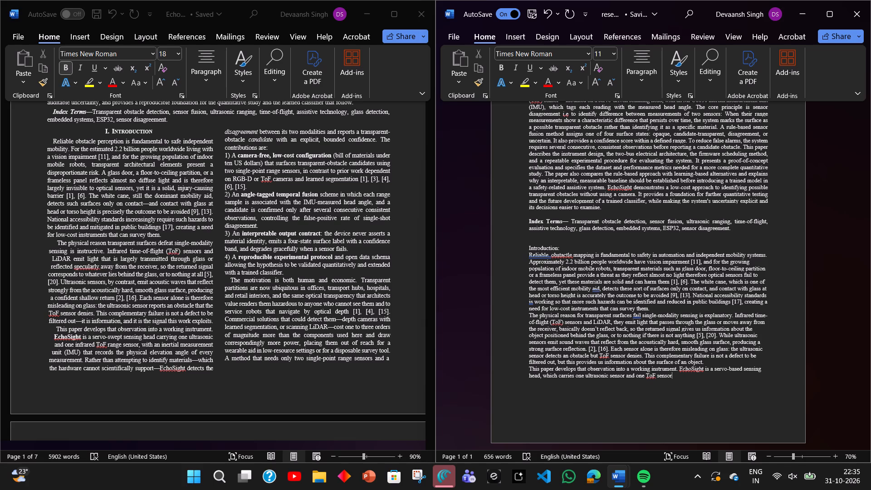
{"action": "type", "text": ","}
{"action": "key", "text": "space"}
Extend the EchoSight sentence with "with an inertial measurement unit (IMU) that".
{"action": "type", "text": "with"}
{"action": "key", "text": "space"}
{"action": "type", "text": "an inertial measurement unit ("}
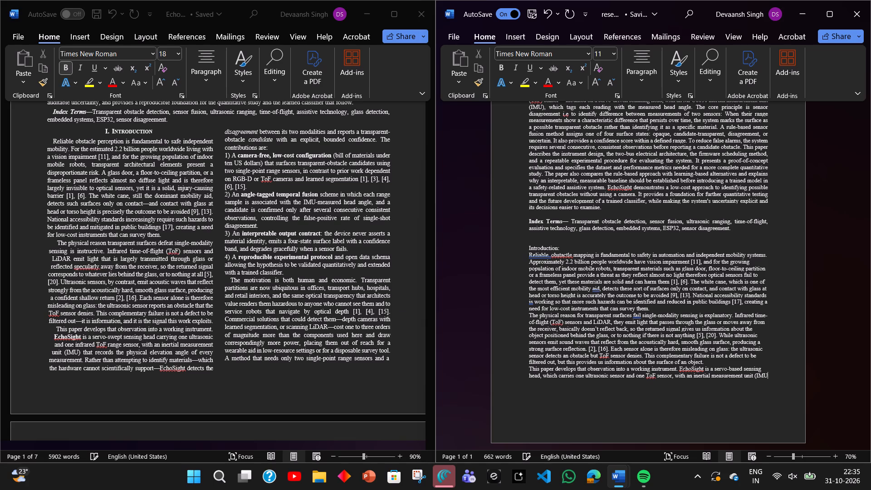
{"action": "key", "text": "shift+parenright"}
{"action": "key", "text": "space"}
{"action": "type", "text": "that"}
{"action": "key", "text": "space"}
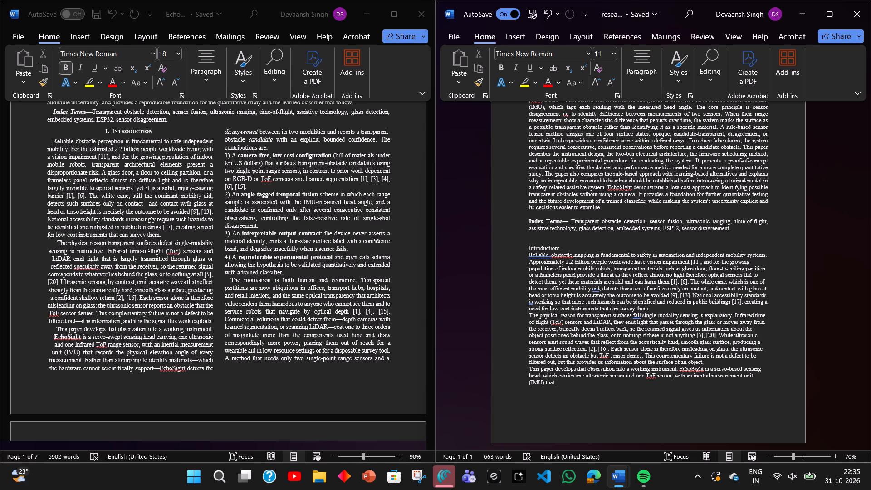
Finish the EchoSight sentence with "accurately records the physical elevation angle of every measurement".
{"action": "type", "text": "accurately records the physical"}
{"action": "key", "text": "space"}
{"action": "type", "text": "elevatio"}
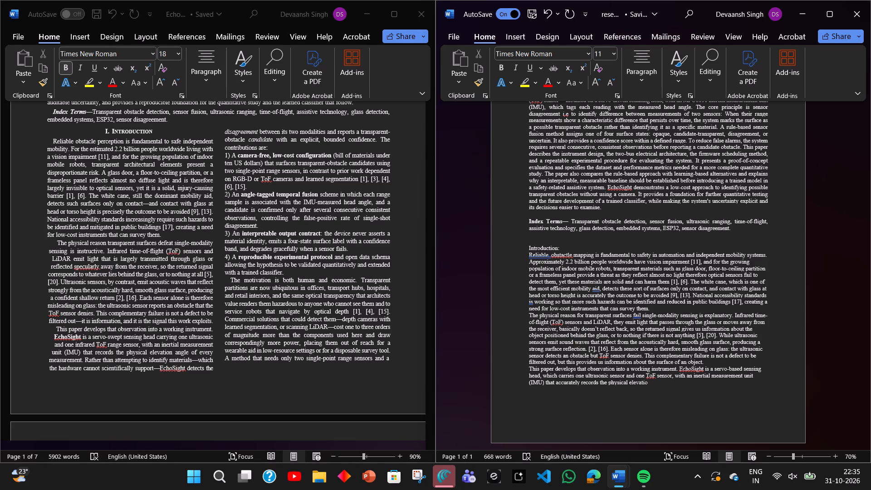
{"action": "key", "text": "m"}
{"action": "key", "text": "BackSpace"}
{"action": "type", "text": "n ang"}
{"action": "type", "text": "le"}
{"action": "key", "text": "space"}
{"action": "type", "text": "of every measurement"}
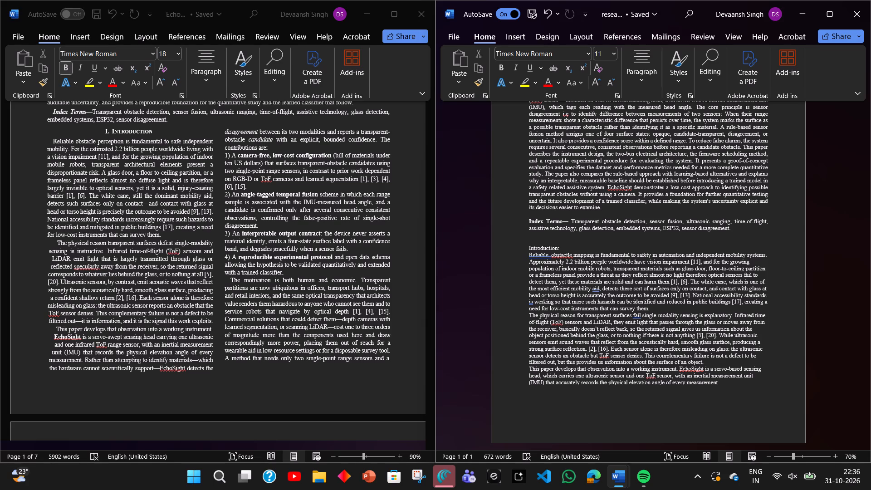
Begin the paragraph's third sentence with "Rather than attempting to identify materials".
{"action": "type", "text": "ather"}
{"action": "key", "text": "space"}
{"action": "type", "text": "than attempting"}
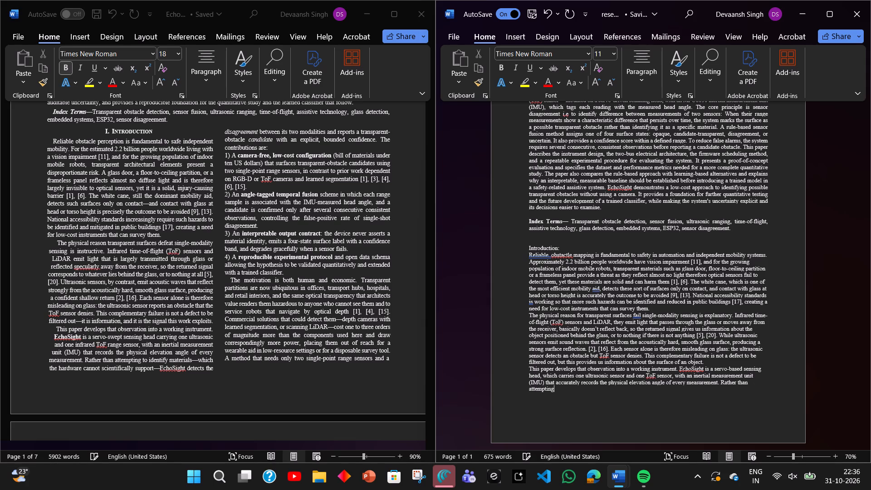
{"action": "key", "text": "space"}
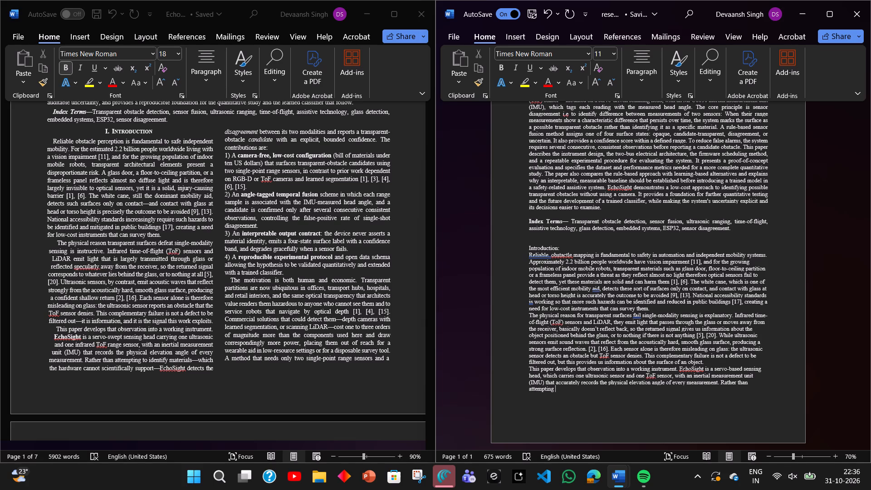
{"action": "type", "text": "to identify material"}
{"action": "key", "text": "s"}
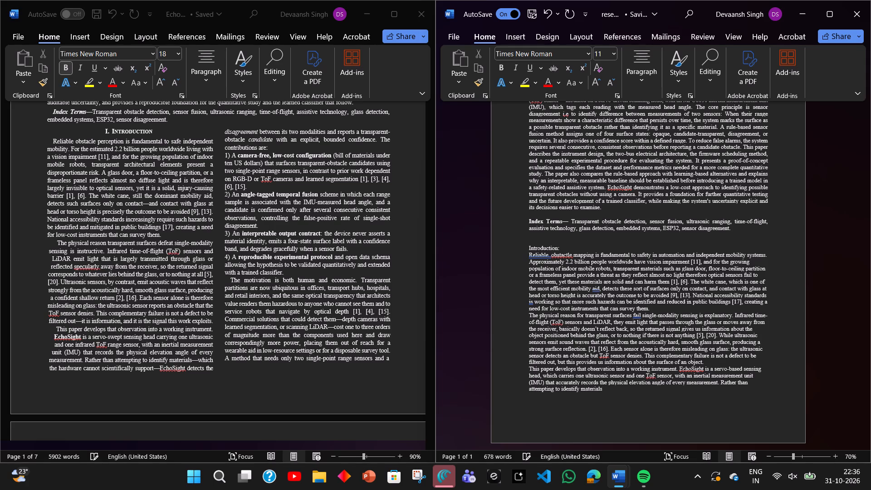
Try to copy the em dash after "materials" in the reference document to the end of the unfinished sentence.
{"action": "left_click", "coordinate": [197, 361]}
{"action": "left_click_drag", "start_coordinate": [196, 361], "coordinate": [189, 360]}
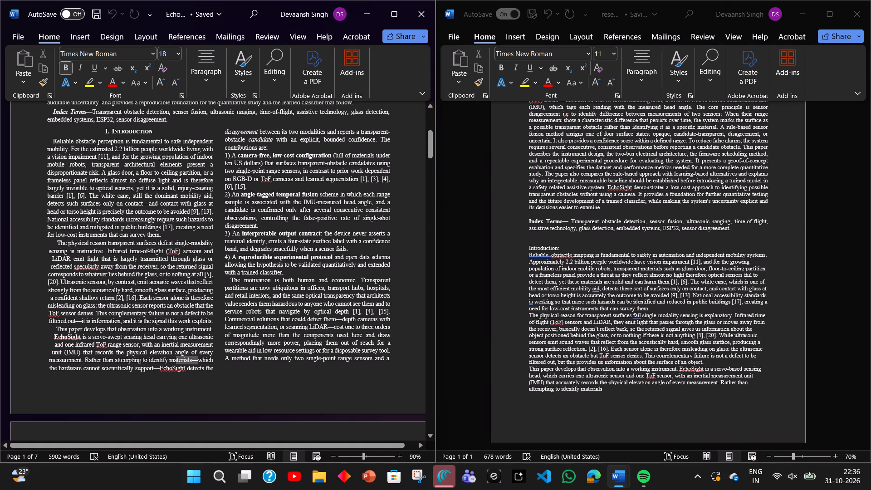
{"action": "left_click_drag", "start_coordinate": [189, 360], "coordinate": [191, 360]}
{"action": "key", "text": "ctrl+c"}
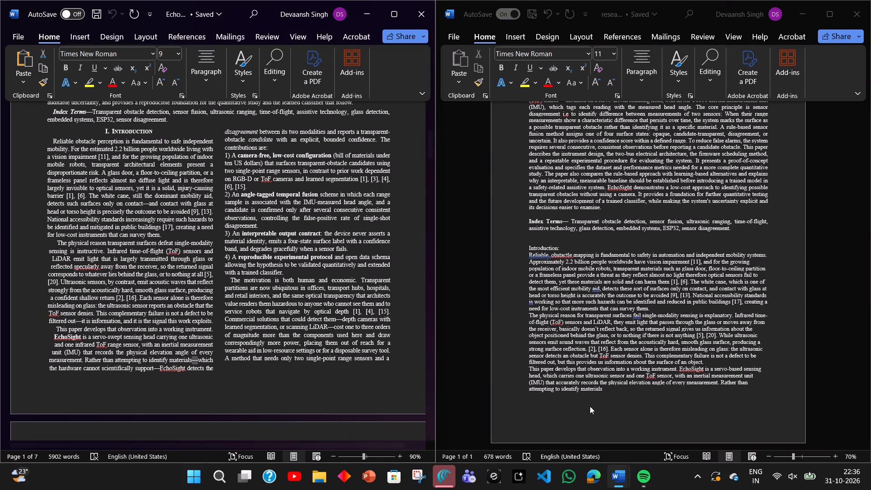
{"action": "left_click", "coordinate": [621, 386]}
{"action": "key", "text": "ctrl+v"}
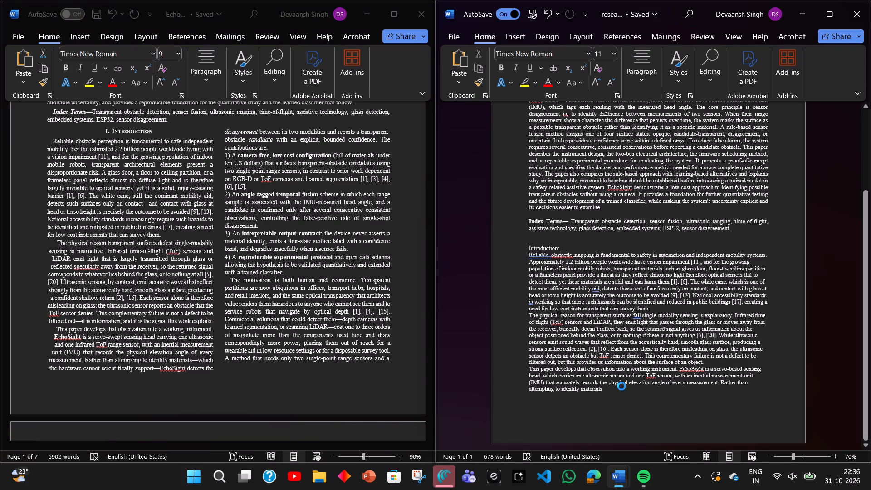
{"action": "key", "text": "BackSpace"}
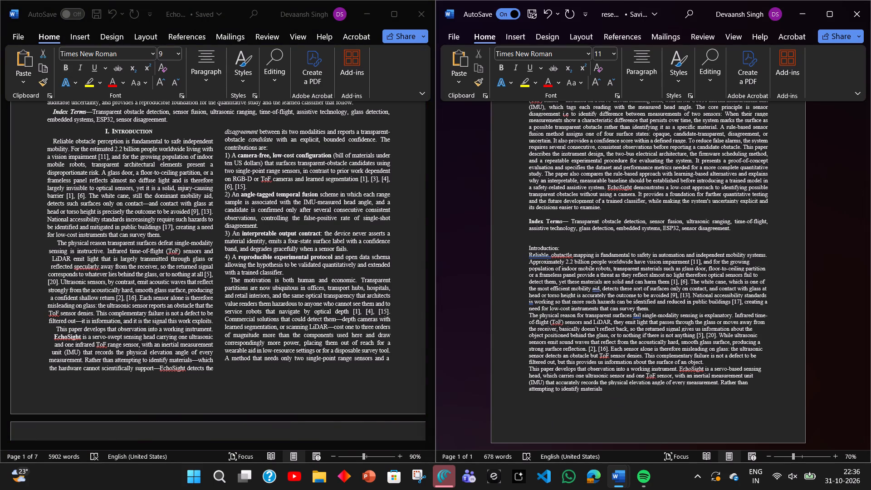
Continue the third sentence after "materials" with ", which the hardware cannot scientifically support, Echosight".
{"action": "type", "text": ", which"}
{"action": "key", "text": "space"}
{"action": "type", "text": "the"}
{"action": "key", "text": "space"}
{"action": "type", "text": "hardware cannot scientifically"}
{"action": "key", "text": "space"}
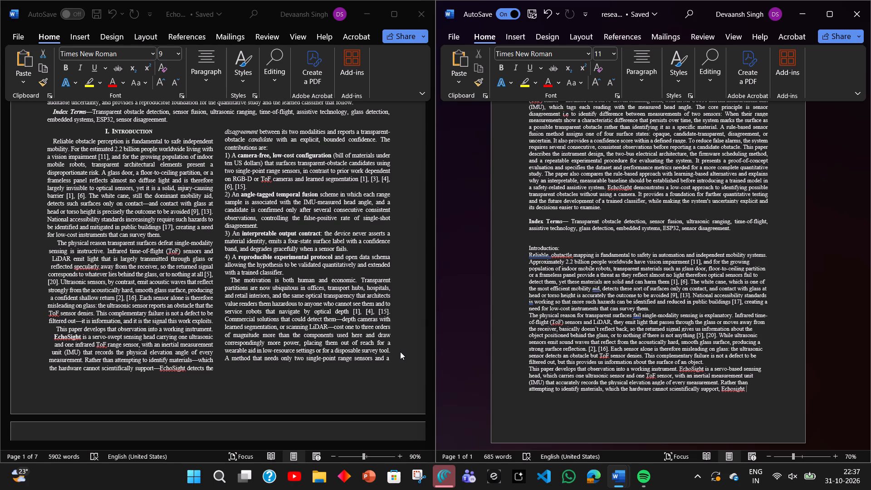
Extend the third sentence with "detects the transparent surface".
{"action": "type", "text": "detects the"}
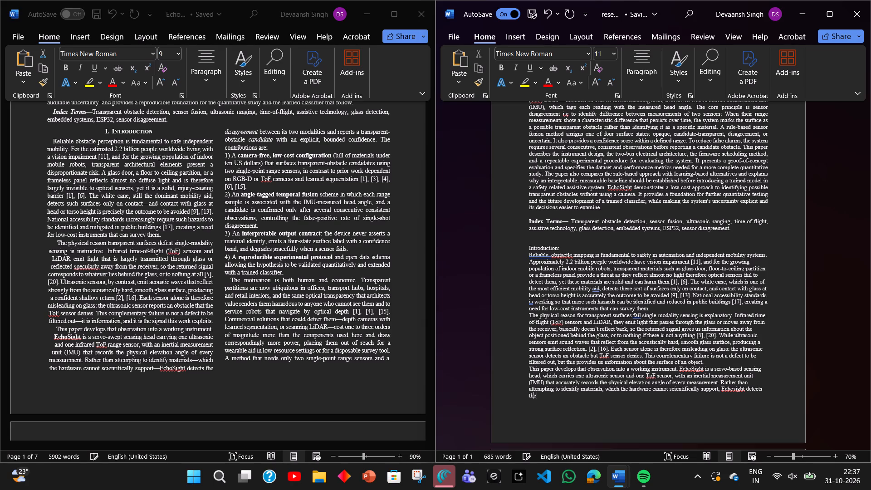
{"action": "key", "text": "space"}
{"action": "type", "text": "transparent"}
{"action": "key", "text": "space"}
{"action": "key", "text": "BackSpace"}
{"action": "key", "text": "minus"}
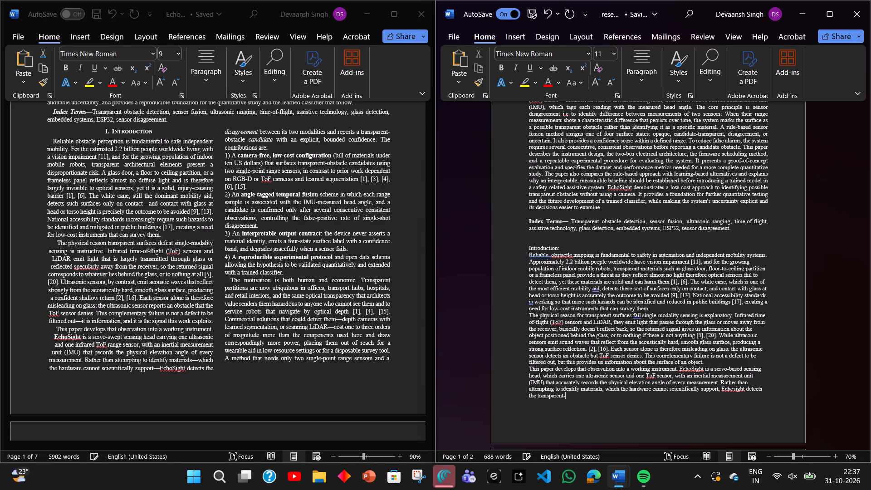
{"action": "key", "text": "BackSpace"}
{"action": "key", "text": "space"}
{"action": "type", "text": "surface"}
Complete the third sentence with "by the disagreement between the observation of two sensing modalities.".
{"action": "key", "text": "space"}
{"action": "type", "text": "by the disagreement between the o"}
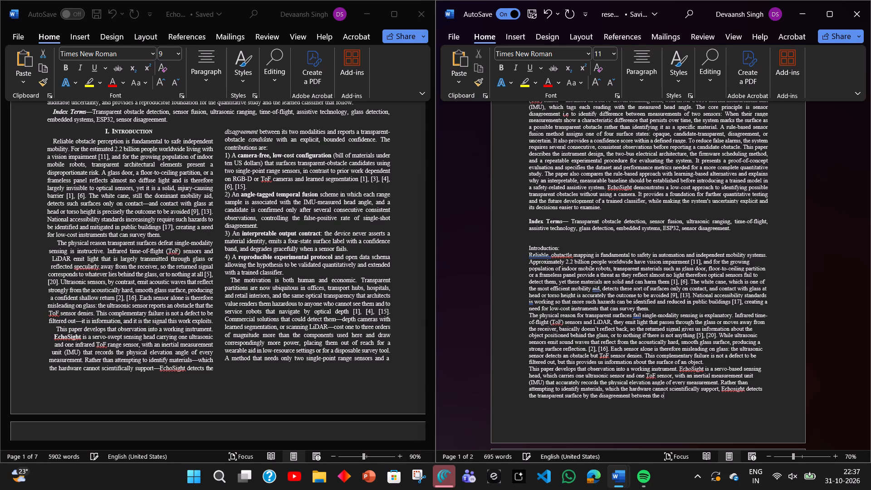
{"action": "key", "text": "BackSpace"}
{"action": "type", "text": "observation of two sensing mod"}
{"action": "type", "text": "alities"}
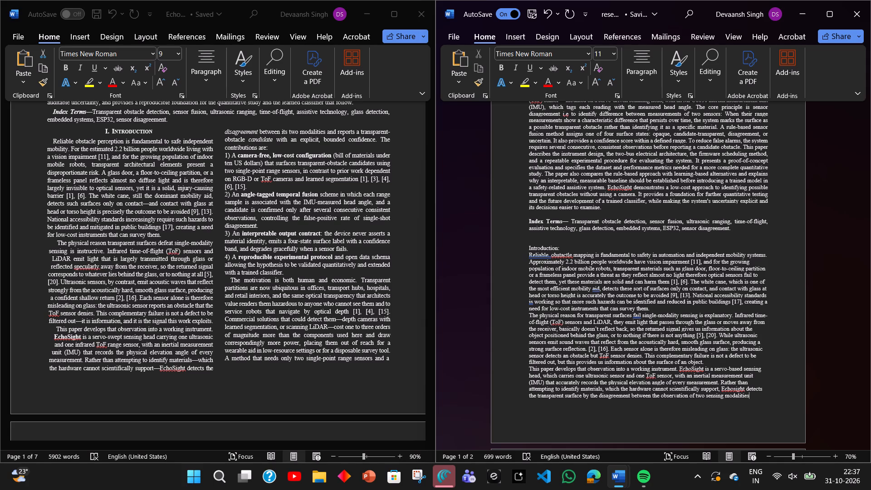
{"action": "type", "text": "."}
{"action": "key", "text": "space"}
Introduce the list of contributions at the paragraph's end with "The contributions are:".
{"action": "key", "text": "BackSpace"}
{"action": "key", "text": "BackSpace"}
{"action": "type", "text": "e contr"}
{"action": "type", "text": "ibutions are:"}
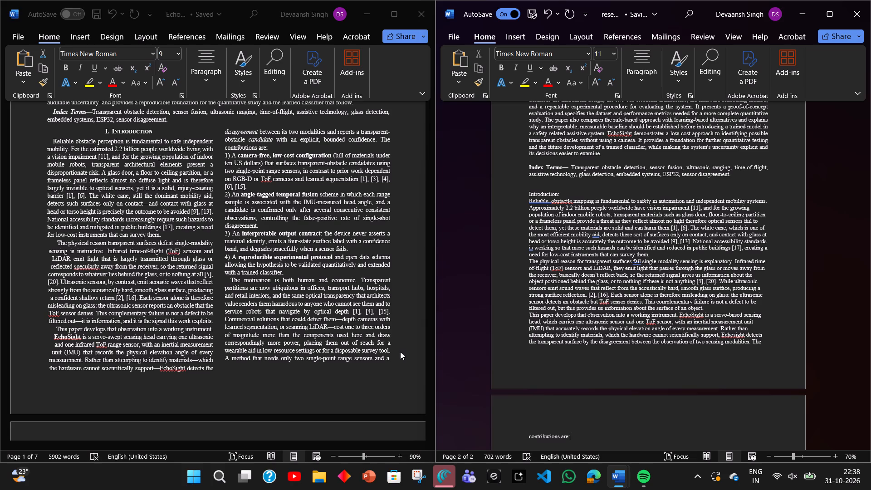
Start a numbered list on a new line below "The contributions are:".
{"action": "key", "text": "Return"}
{"action": "left_click", "coordinate": [645, 83]}
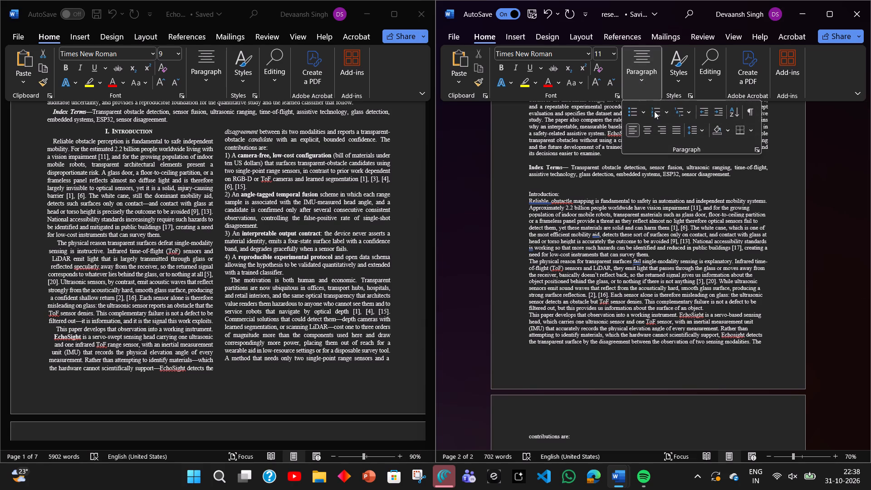
{"action": "left_click", "coordinate": [654, 111]}
{"action": "scroll", "coordinate": [654, 111], "scroll_direction": "down", "scroll_amount": 1}
Begin the first numbered contribution with "A camera-free,".
{"action": "type", "text": "a"}
{"action": "key", "text": "space"}
{"action": "left_click", "coordinate": [568, 441]}
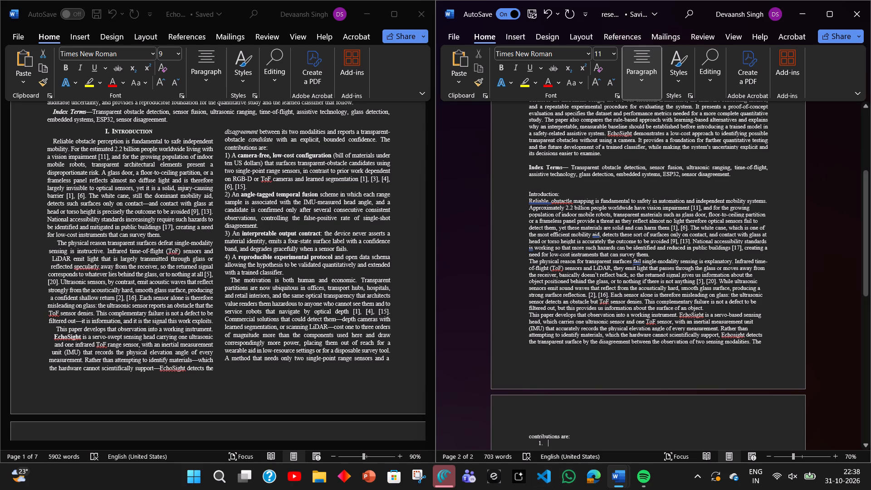
{"action": "key", "text": "space"}
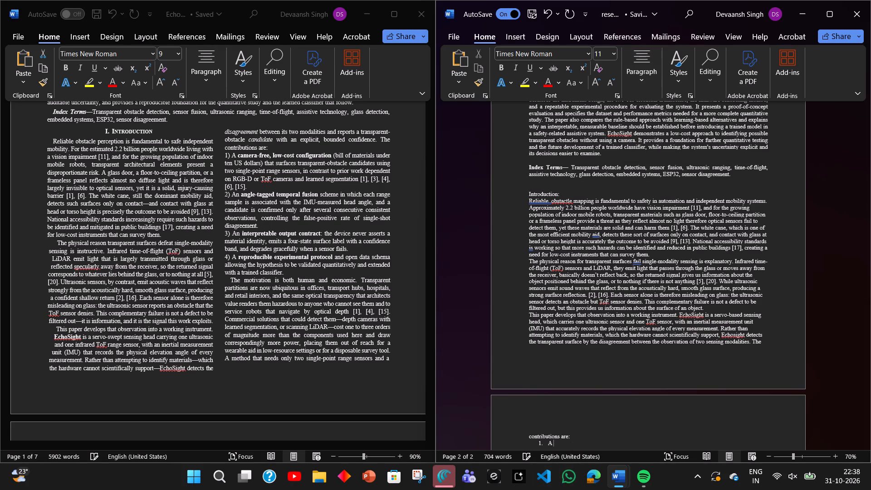
{"action": "type", "text": "camera cr"}
{"action": "key", "text": "BackSpace"}
{"action": "key", "text": "BackSpace"}
{"action": "type", "text": "free"}
{"action": "key", "text": "BackSpace"}
{"action": "key", "text": "BackSpace"}
{"action": "key", "text": "BackSpace"}
{"action": "key", "text": "BackSpace"}
{"action": "key", "text": "BackSpace"}
{"action": "type", "text": "-free"}
{"action": "type", "text": ","}
{"action": "key", "text": "space"}
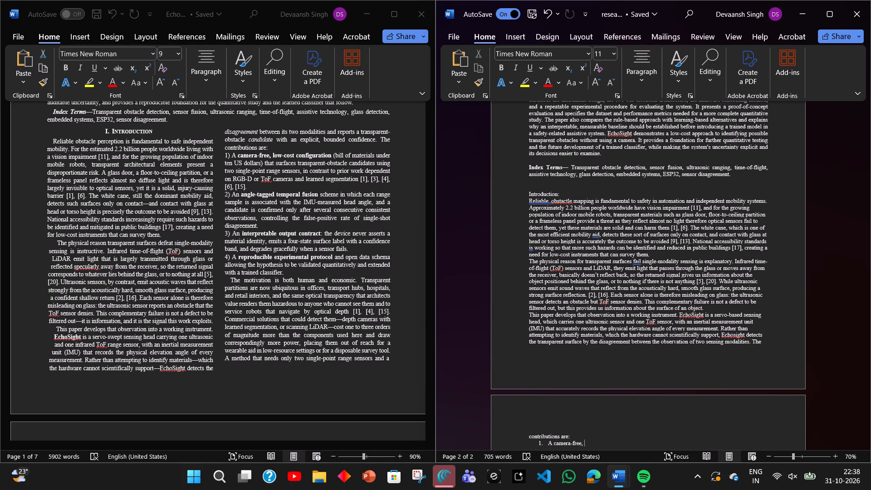
Continue the first contribution with "low cost configuration".
{"action": "type", "text": "low cost"}
{"action": "key", "text": "space"}
{"action": "type", "text": "con"}
{"action": "type", "text": "figuration"}
{"action": "key", "text": "space"}
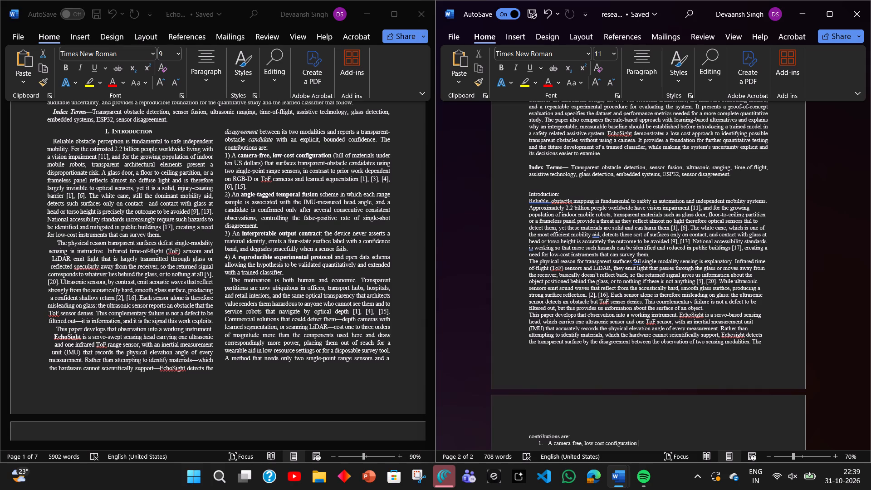
Extend the first contribution with "that finds transparent object surfaces".
{"action": "type", "text": "that s"}
{"action": "key", "text": "BackSpace"}
{"action": "type", "text": "finds"}
{"action": "key", "text": "space"}
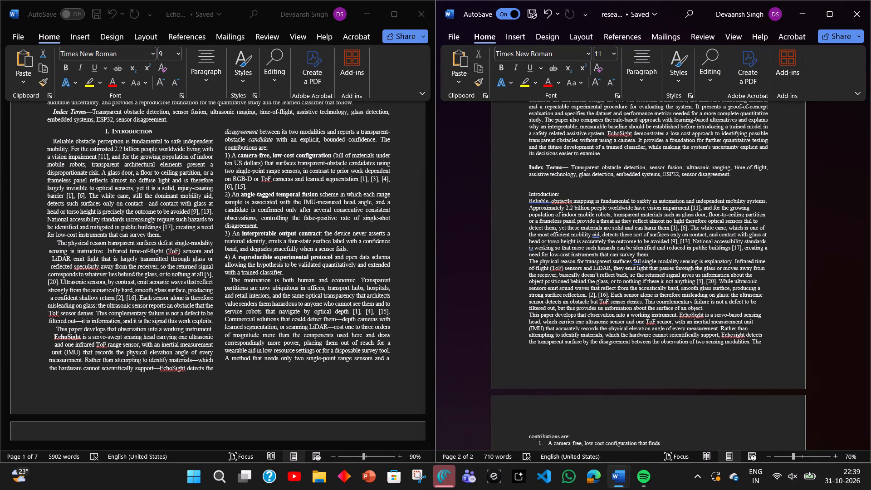
{"action": "type", "text": "tran"}
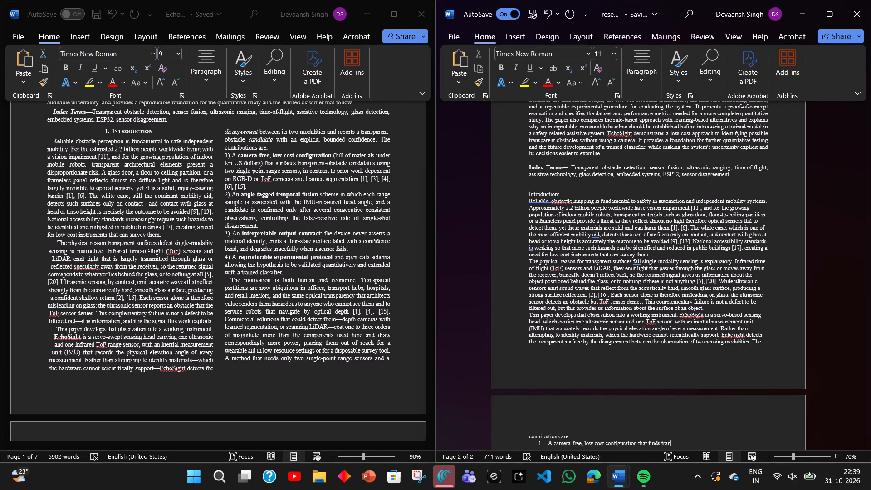
{"action": "type", "text": "sparent obj"}
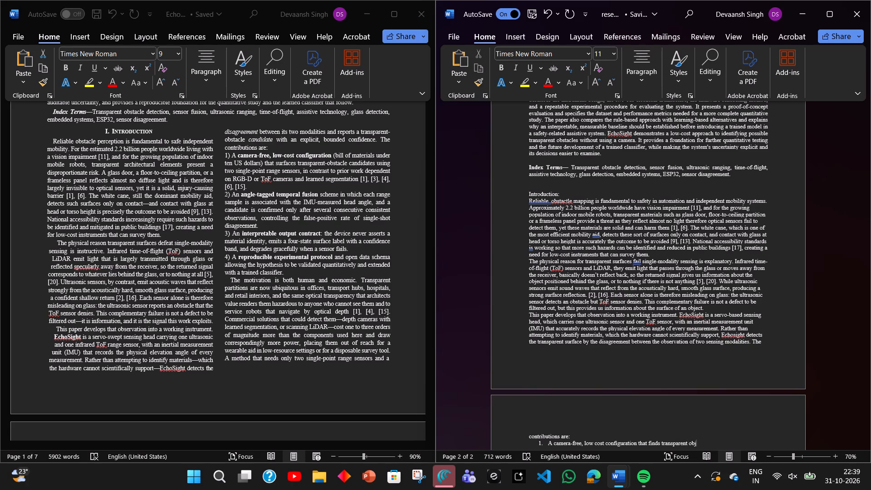
{"action": "key", "text": "e"}
{"action": "type", "text": "ct surface"}
{"action": "key", "text": "s"}
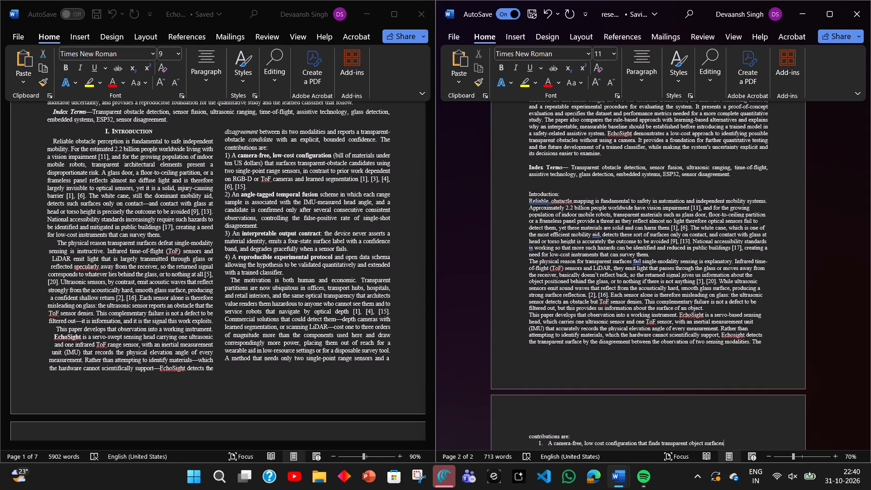
{"action": "key", "text": "space"}
Continue the first contribution after "surfaces" with "using two single-point range sensors,".
{"action": "type", "text": "using two single-point range sesno"}
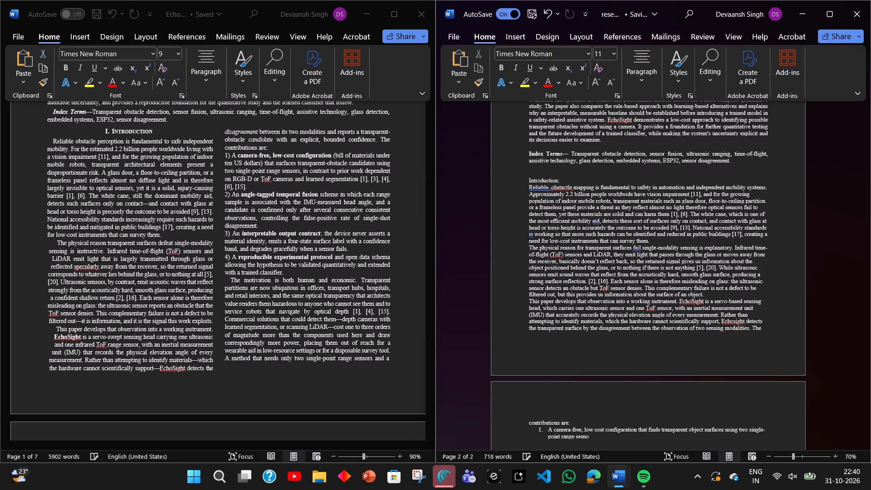
{"action": "key", "text": "BackSpace"}
{"action": "key", "text": "BackSpace"}
{"action": "key", "text": "BackSpace"}
{"action": "type", "text": "nsors"}
{"action": "key", "text": "comma"}
{"action": "key", "text": "space"}
Add "in contrast to prior work done using RGB-D orToF cameras and learned segmentation [1]" to the first contribution.
{"action": "type", "text": "in contr"}
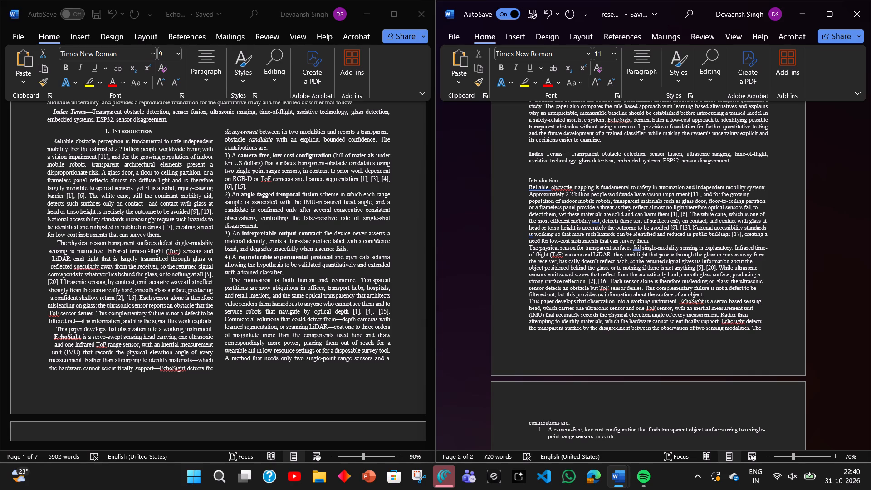
{"action": "type", "text": "ast to prior work"}
{"action": "key", "text": "space"}
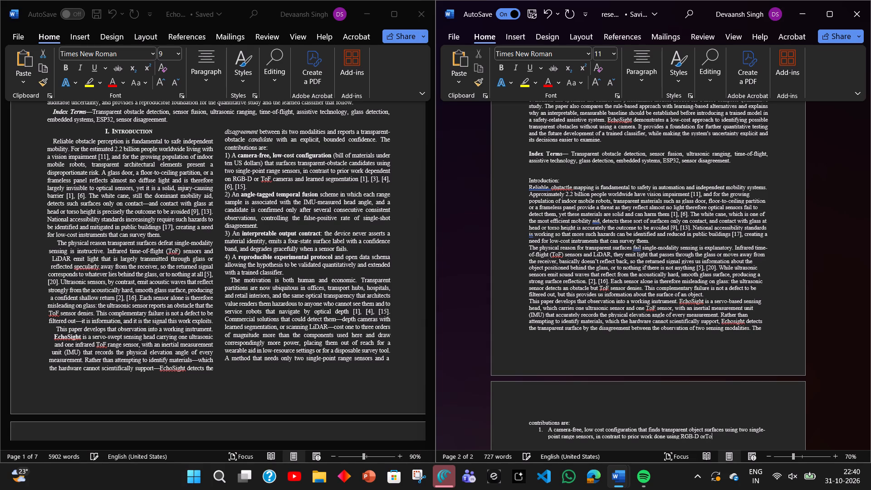
{"action": "type", "text": "cameras a"}
{"action": "type", "text": "nd"}
{"action": "key", "text": "space"}
{"action": "type", "text": "le"}
{"action": "key", "text": "a"}
{"action": "type", "text": "rned segmentatio"}
{"action": "type", "text": "n [1]"}
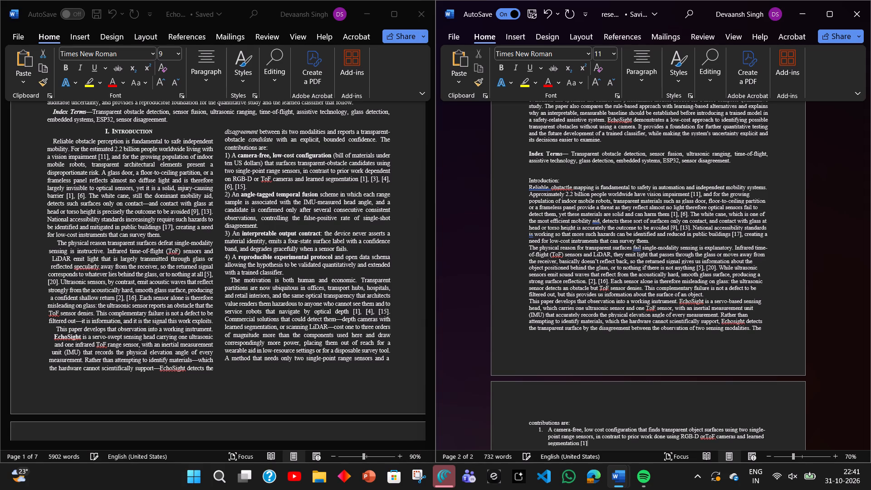
Complete the first contribution's citations with ", [2], [3], [4], [6], [15]." and start a second numbered item.
{"action": "type", "text": ", [2]"}
{"action": "key", "text": "comma"}
{"action": "key", "text": "space"}
{"action": "type", "text": "["}
{"action": "type", "text": "3]"}
{"action": "type", "text": ", ["}
{"action": "type", "text": "4]"}
{"action": "key", "text": "comma"}
{"action": "key", "text": "space"}
{"action": "type", "text": "["}
{"action": "type", "text": "6]"}
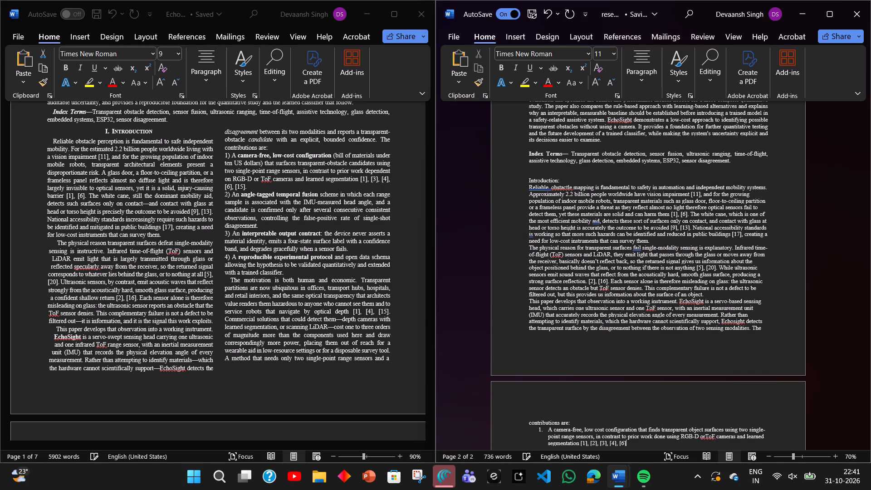
{"action": "key", "text": "comma"}
{"action": "key", "text": "space"}
{"action": "type", "text": "[1"}
{"action": "key", "text": "5"}
{"action": "key", "text": "bracketright"}
{"action": "key", "text": "period"}
{"action": "key", "text": "Return"}
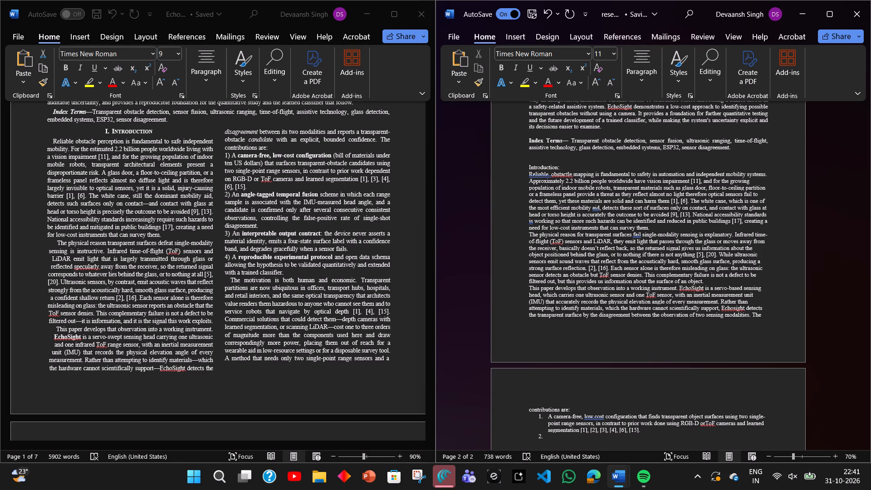
Skim the reference document's sections after the Introduction and return to its numbered list of contributions.
{"action": "scroll", "coordinate": [370, 414], "scroll_direction": "down", "scroll_amount": 2}
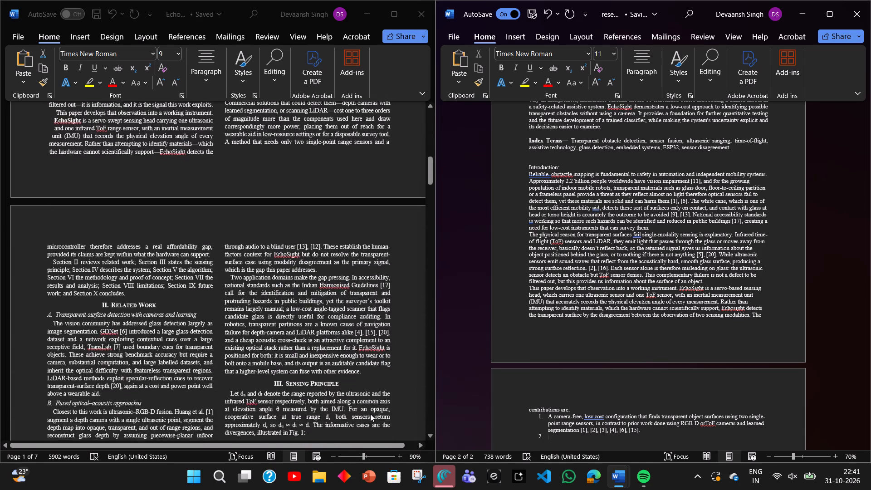
{"action": "scroll", "coordinate": [370, 414], "scroll_direction": "down", "scroll_amount": 1}
{"action": "scroll", "coordinate": [370, 414], "scroll_direction": "up", "scroll_amount": 7}
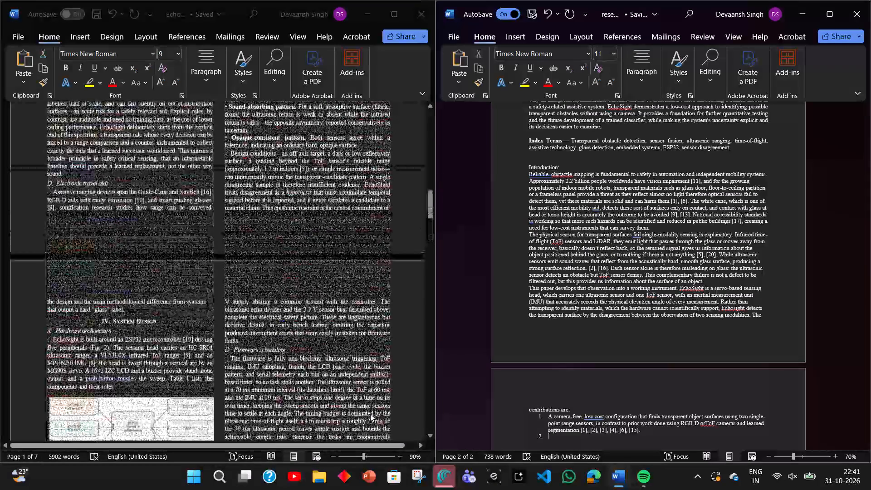
{"action": "scroll", "coordinate": [370, 414], "scroll_direction": "up", "scroll_amount": 4}
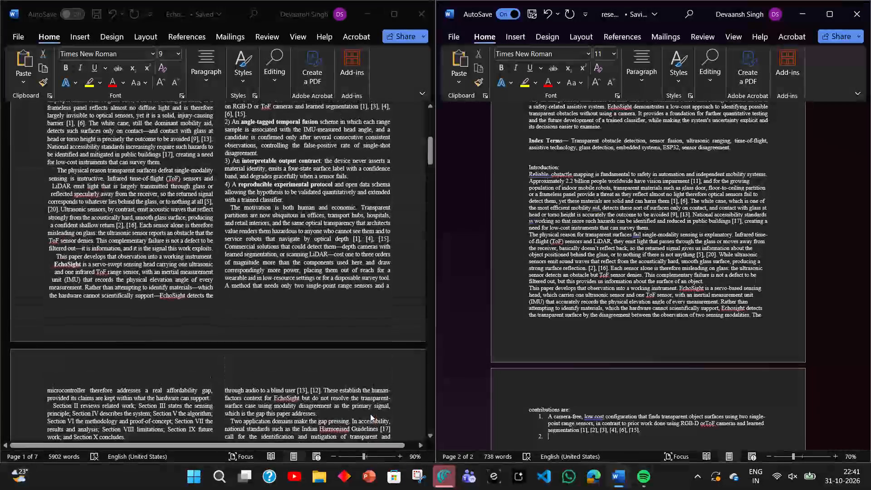
{"action": "scroll", "coordinate": [370, 414], "scroll_direction": "up", "scroll_amount": 2}
{"action": "scroll", "coordinate": [370, 414], "scroll_direction": "down", "scroll_amount": 1}
{"action": "scroll", "coordinate": [370, 414], "scroll_direction": "up", "scroll_amount": 3}
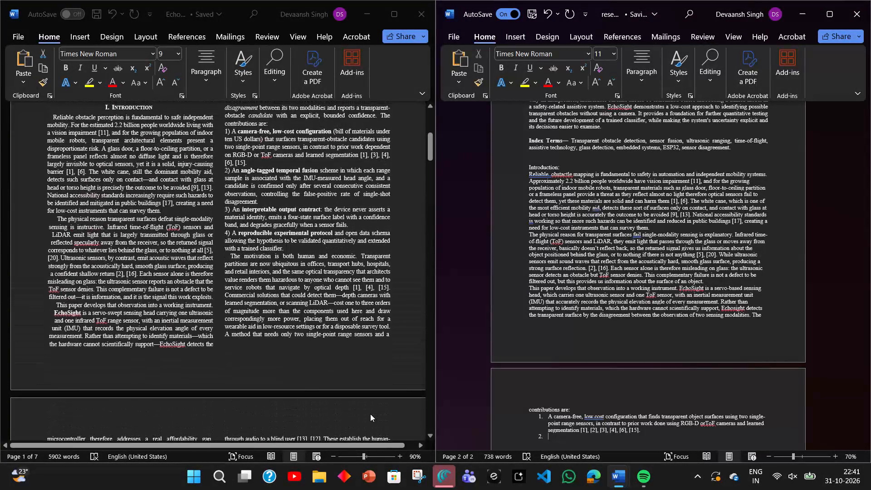
{"action": "scroll", "coordinate": [370, 414], "scroll_direction": "up", "scroll_amount": 1}
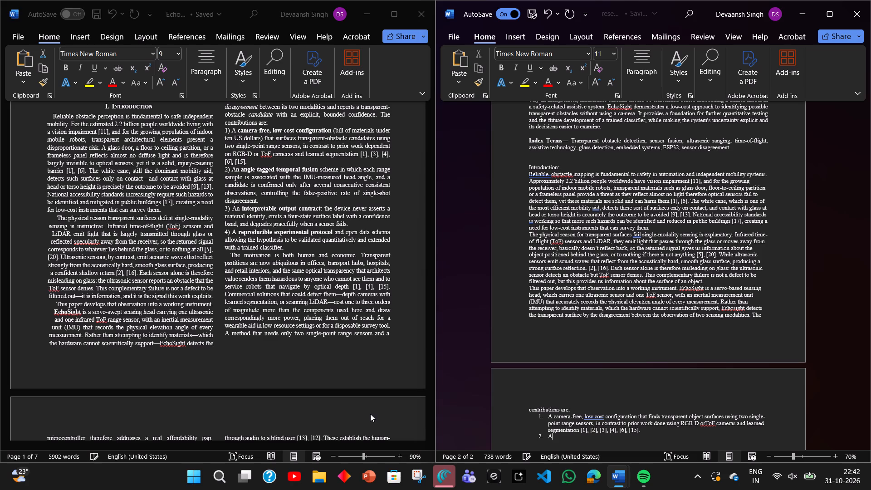
Begin the second contribution with "An angle-tagged temporal fusion scheme, in which".
{"action": "type", "text": "n angle-"}
{"action": "type", "text": "tagged temporal fusion scheme"}
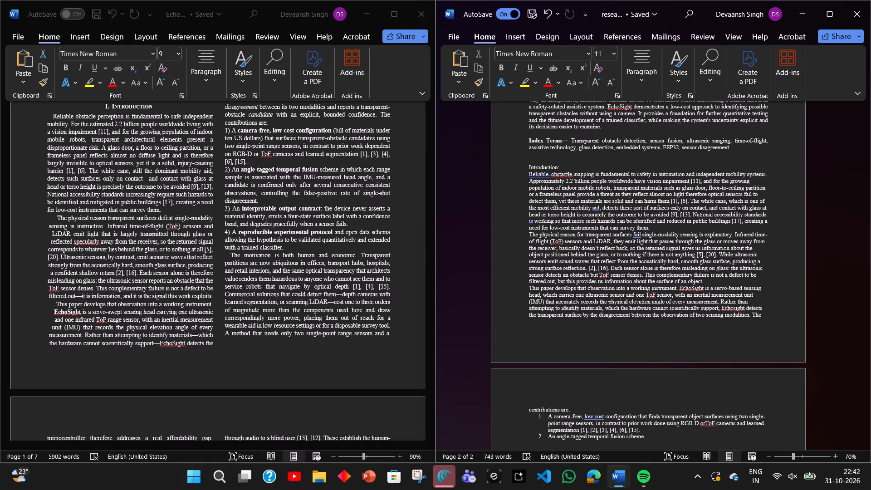
{"action": "type", "text": ", in which"}
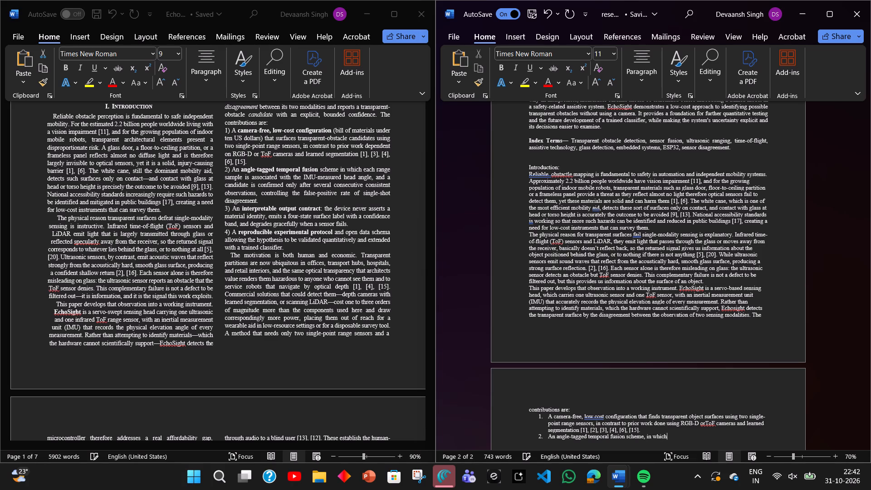
{"action": "key", "text": "space"}
Continue the second contribution after "in which" with "each sample is", using "sample" instead of "observation".
{"action": "type", "text": "each observation"}
{"action": "key", "text": "space"}
{"action": "key", "text": "BackSpace"}
{"action": "key", "text": "BackSpace"}
{"action": "key", "text": "BackSpace"}
{"action": "key", "text": "BackSpace"}
{"action": "key", "text": "BackSpace"}
{"action": "key", "text": "BackSpace"}
{"action": "key", "text": "BackSpace"}
{"action": "key", "text": "BackSpace"}
{"action": "key", "text": "BackSpace"}
{"action": "key", "text": "BackSpace"}
{"action": "key", "text": "BackSpace"}
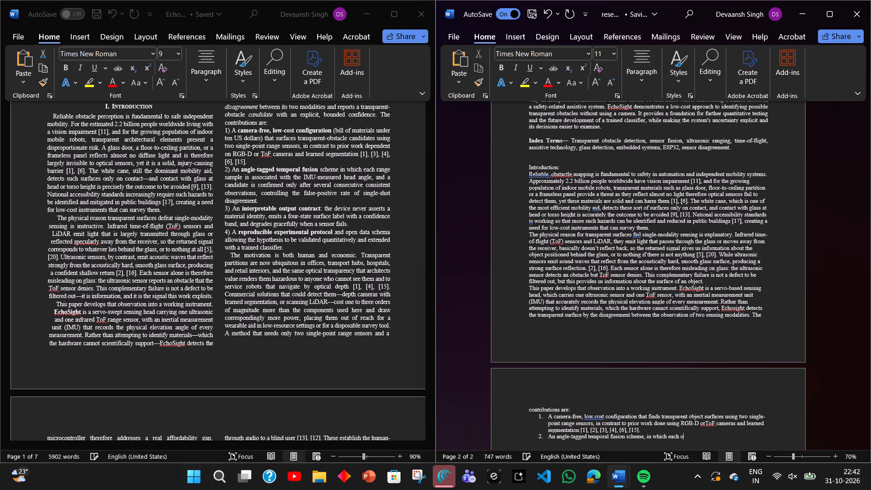
{"action": "key", "text": "BackSpace"}
{"action": "type", "text": "sample is"}
{"action": "key", "text": "space"}
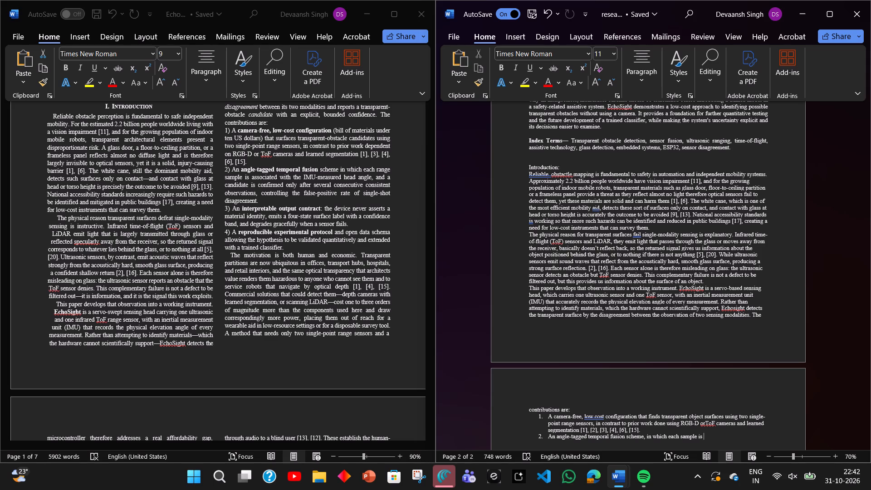
Extend the second contribution with "associated with the IMU-measured head angle".
{"action": "type", "text": "assoc"}
{"action": "type", "text": "ated"}
{"action": "key", "text": "BackSpace"}
{"action": "key", "text": "BackSpace"}
{"action": "key", "text": "BackSpace"}
{"action": "key", "text": "BackSpace"}
{"action": "type", "text": "iated with"}
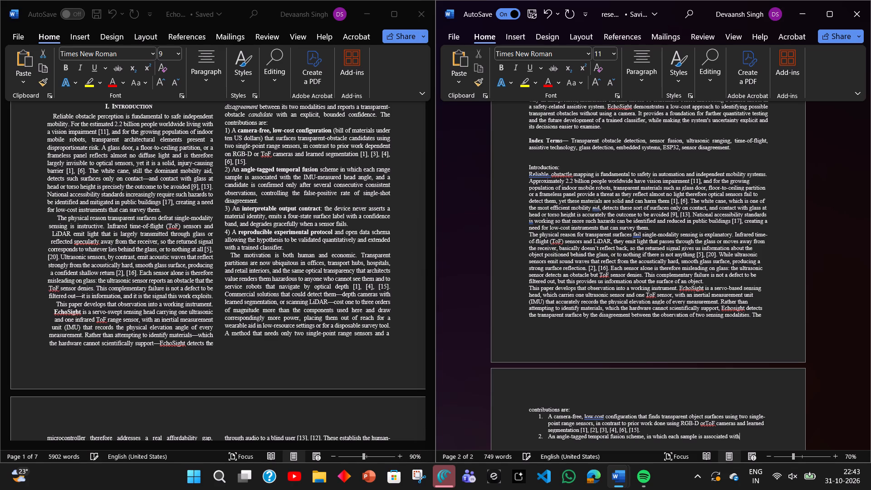
{"action": "key", "text": "space"}
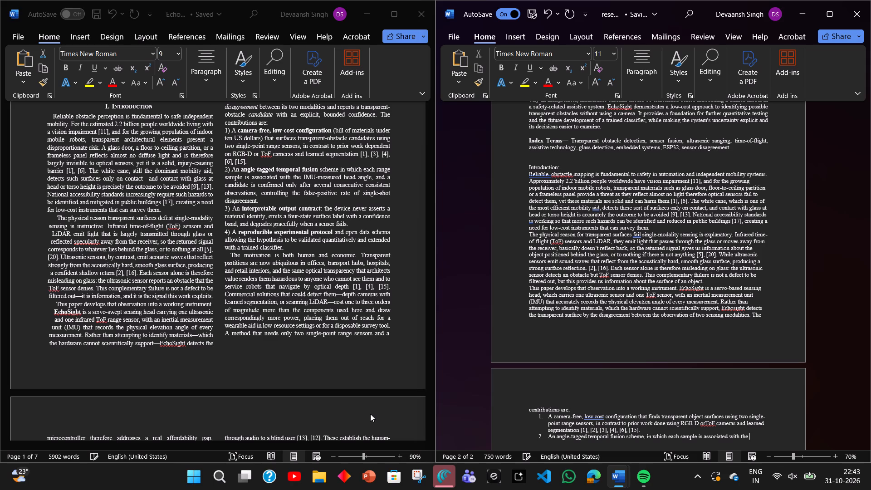
{"action": "type", "text": "IMU"}
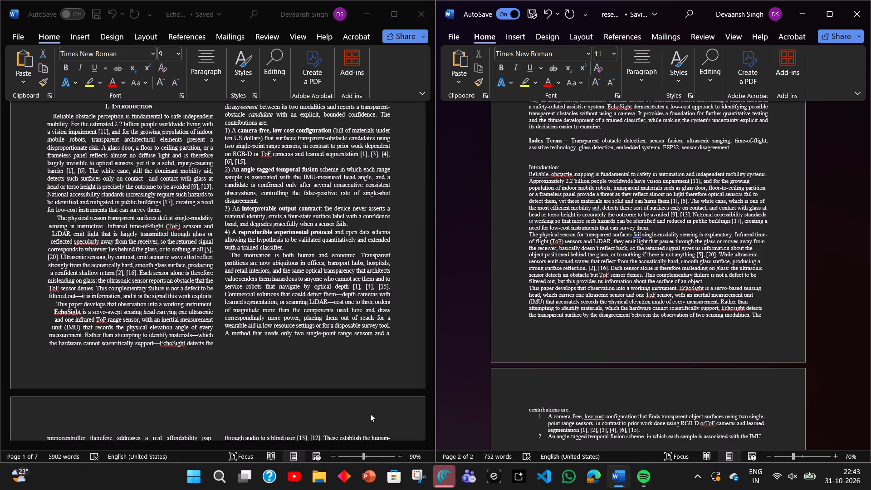
{"action": "type", "text": "-b"}
{"action": "key", "text": "BackSpace"}
{"action": "type", "text": "meas"}
{"action": "type", "text": "ured head"}
{"action": "key", "text": "space"}
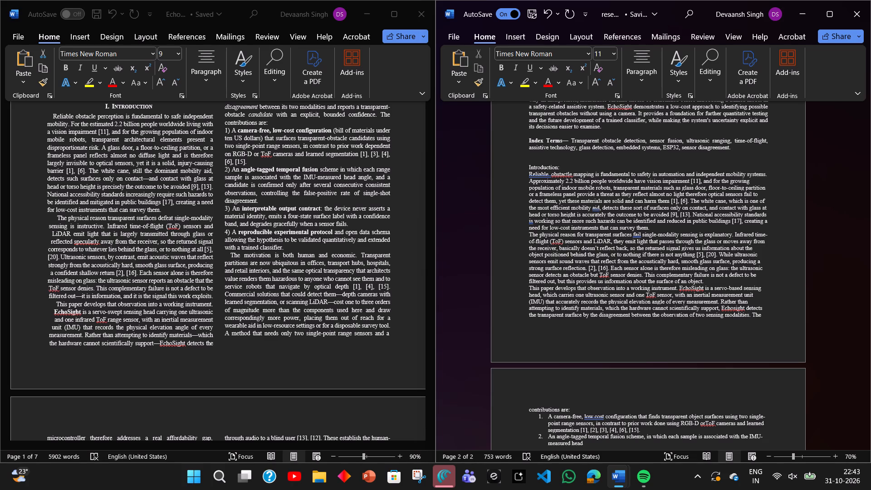
{"action": "type", "text": "angle"}
Extend the second contribution with ", and the candidate is confirmed only after multiple consistent observations".
{"action": "type", "text": ", a"}
{"action": "type", "text": "nd"}
{"action": "key", "text": "space"}
{"action": "type", "text": "the candidate is cond"}
{"action": "key", "text": "BackSpace"}
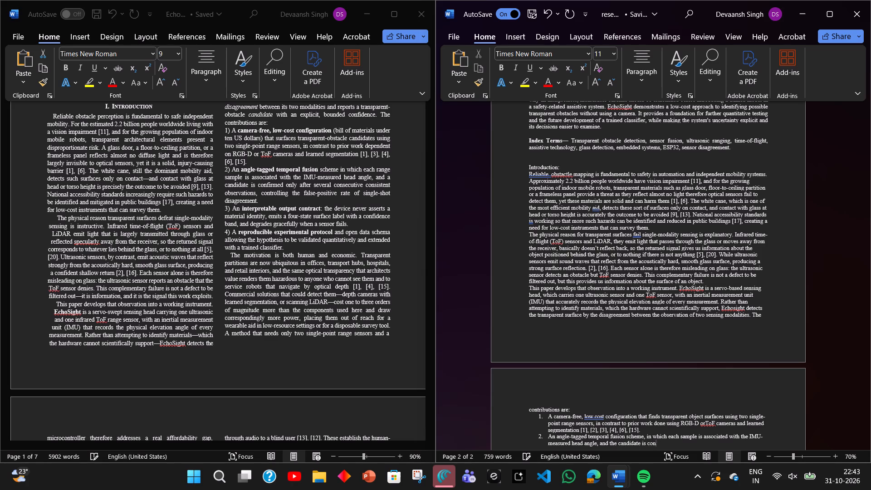
{"action": "type", "text": "firmed"}
{"action": "key", "text": "space"}
{"action": "type", "text": "only after"}
{"action": "key", "text": "space"}
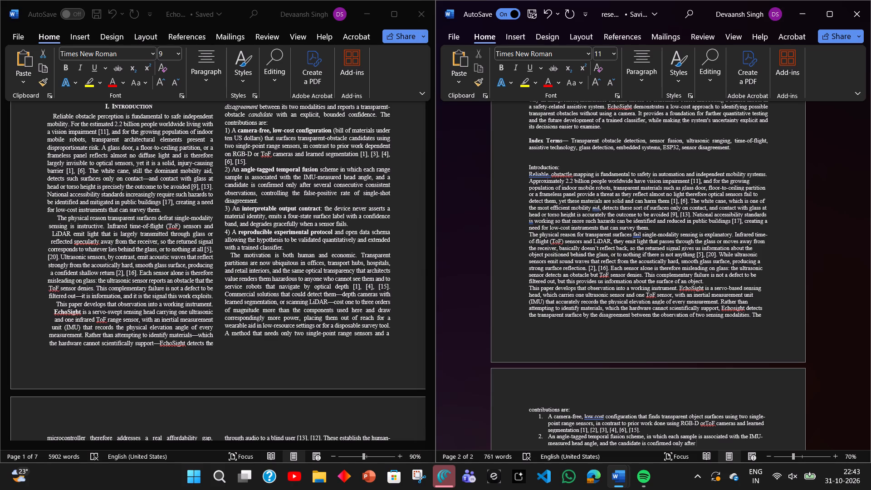
{"action": "type", "text": "multiple"}
{"action": "key", "text": "space"}
{"action": "type", "text": "consistent"}
{"action": "key", "text": "space"}
{"action": "type", "text": "observations"}
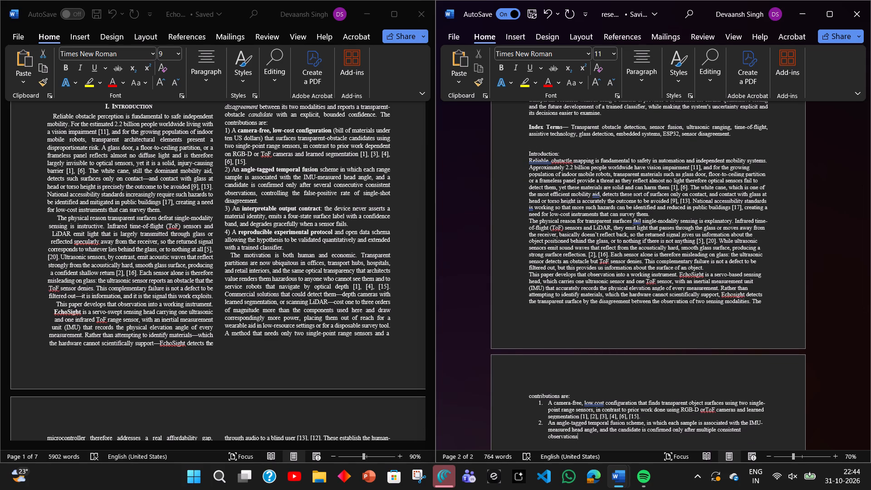
Finish the second contribution with ", which controls the false-positive rate of single-shot disagreement.".
{"action": "type", "text": ", which cont"}
{"action": "type", "text": "rols the false-positive"}
{"action": "key", "text": "space"}
{"action": "type", "text": "rate"}
{"action": "key", "text": "space"}
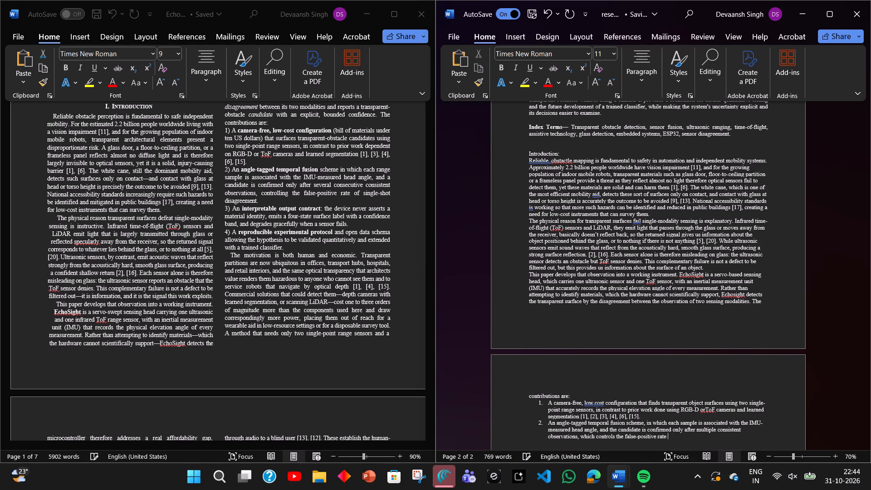
{"action": "type", "text": "od"}
{"action": "key", "text": "BackSpace"}
{"action": "type", "text": "f single-shot disagreement"}
{"action": "key", "text": "period"}
Add a third numbered contribution beginning "An interpretable output contract", following the reference document's third contribution.
{"action": "key", "text": "Return"}
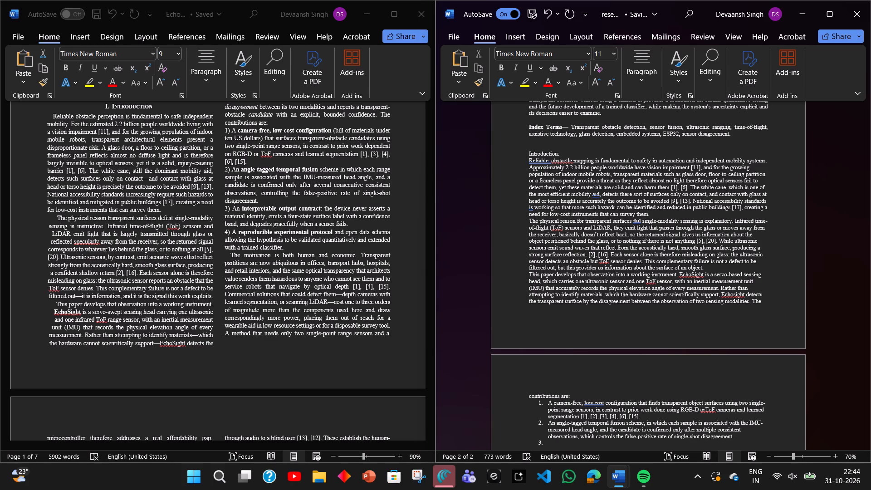
{"action": "scroll", "coordinate": [325, 304], "scroll_direction": "down", "scroll_amount": 1}
{"action": "scroll", "coordinate": [325, 304], "scroll_direction": "up", "scroll_amount": 1}
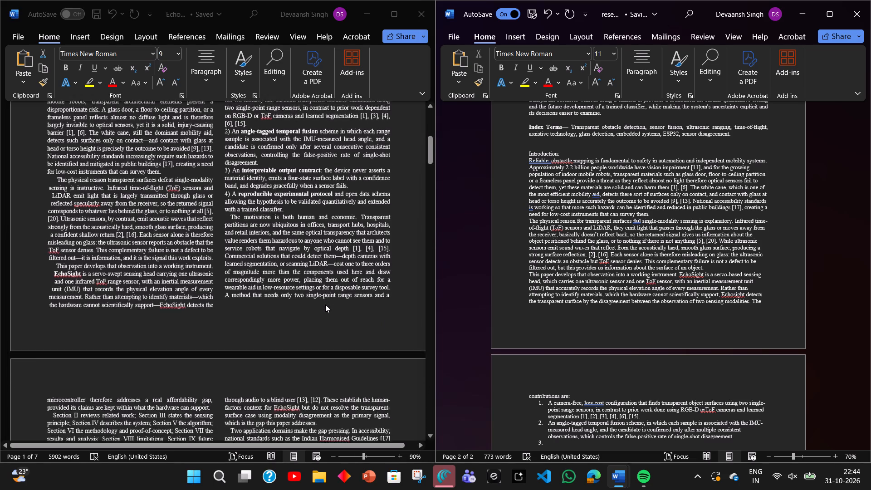
{"action": "scroll", "coordinate": [325, 304], "scroll_direction": "up", "scroll_amount": 3}
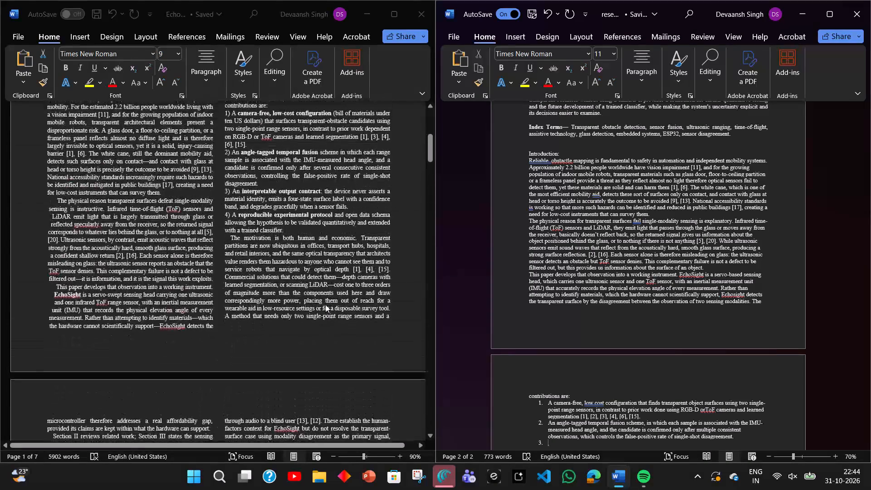
{"action": "scroll", "coordinate": [325, 304], "scroll_direction": "down", "scroll_amount": 2}
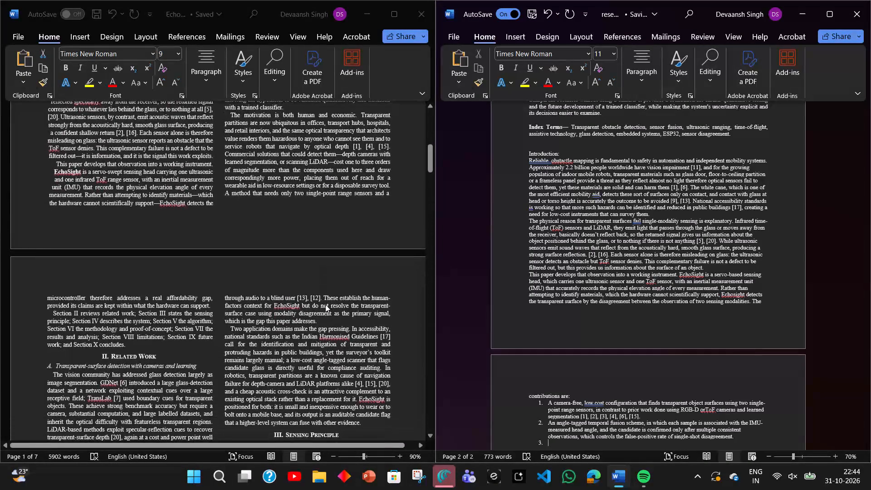
{"action": "scroll", "coordinate": [325, 304], "scroll_direction": "up", "scroll_amount": 3}
{"action": "scroll", "coordinate": [533, 336], "scroll_direction": "down", "scroll_amount": 1}
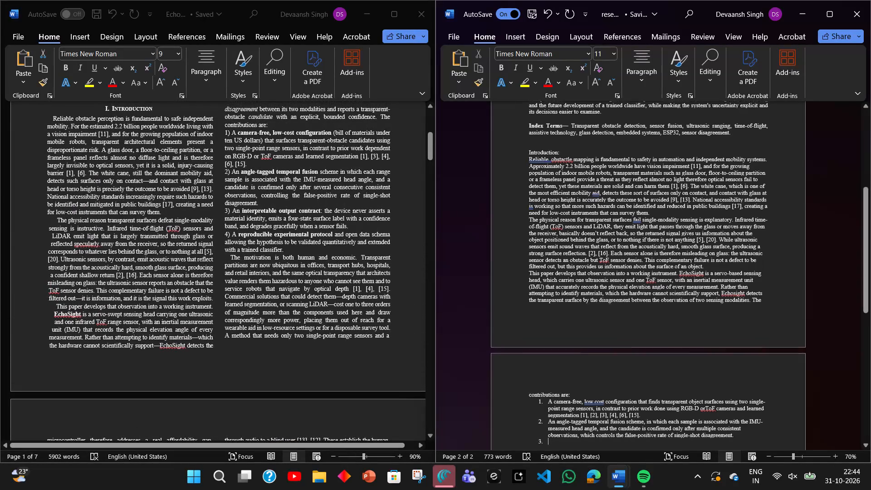
{"action": "scroll", "coordinate": [533, 336], "scroll_direction": "down", "scroll_amount": 1}
{"action": "key", "text": "a"}
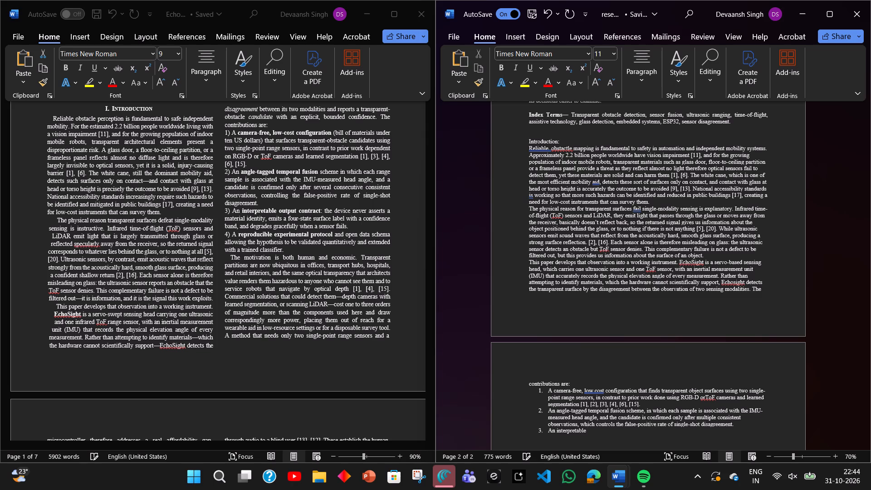
{"action": "type", "text": "output contract"}
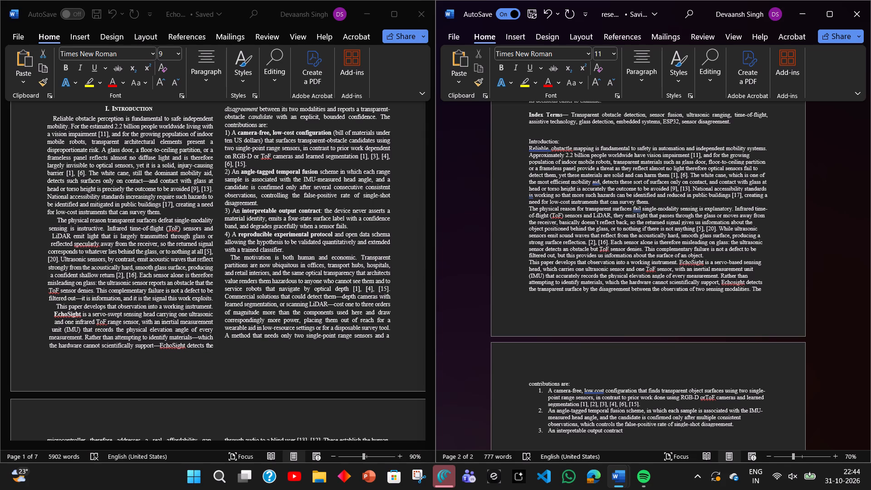
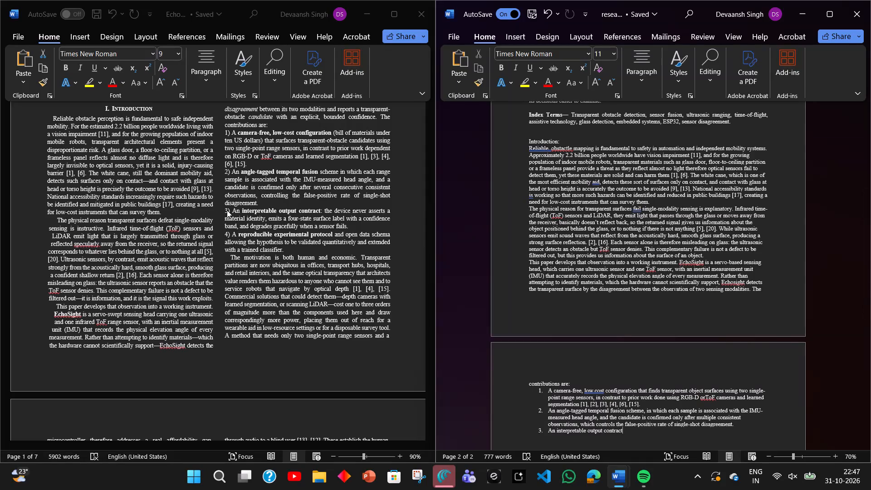
Copy the third and fourth contributions, from "An interpretable output contract" to "with a trained classifier", from the reference document's Introduction.
{"action": "left_click_drag", "start_coordinate": [224, 211], "coordinate": [280, 251]}
{"action": "left_click_drag", "start_coordinate": [289, 252], "coordinate": [271, 239]}
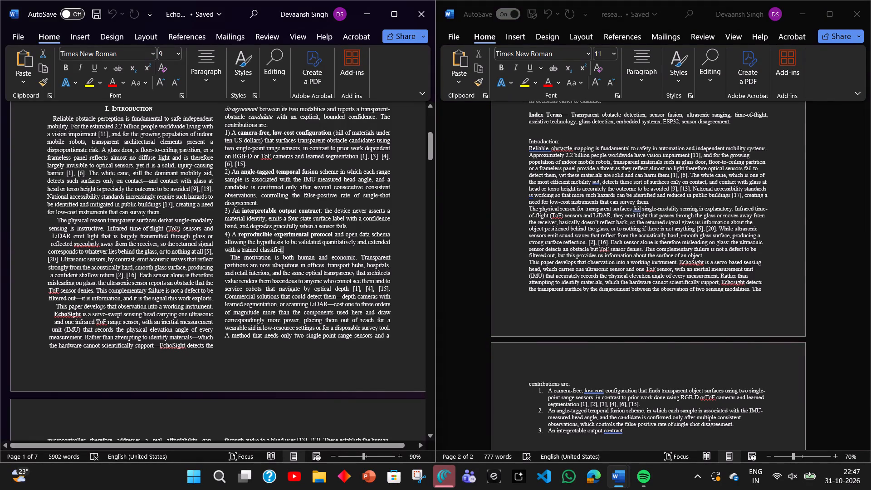
{"action": "left_click_drag", "start_coordinate": [271, 239], "coordinate": [225, 212]}
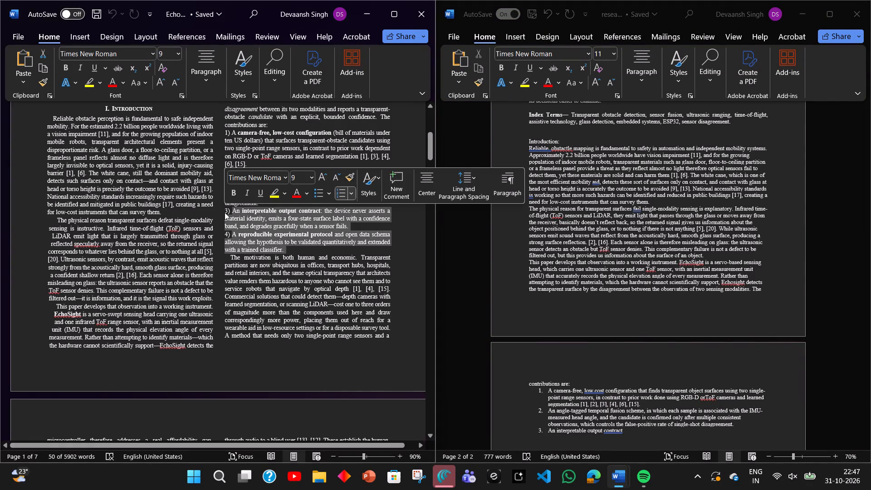
{"action": "key", "text": "ctrl+c"}
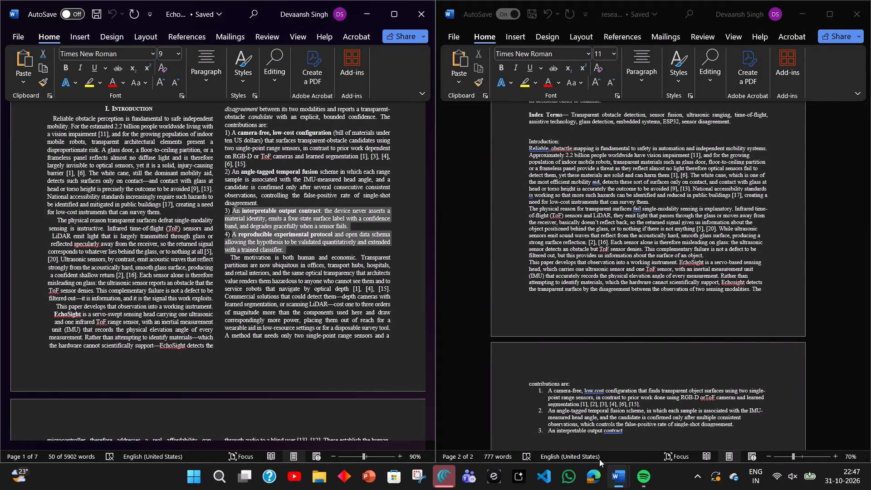
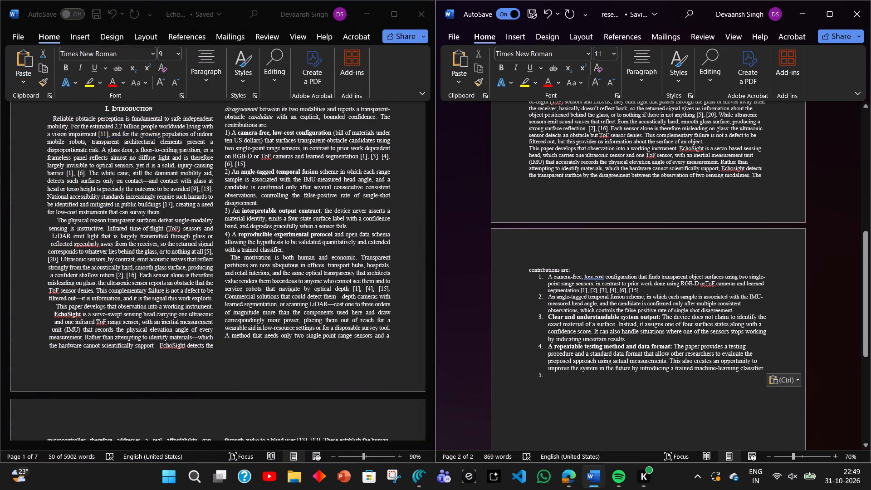
{"action": "key", "text": "BackSpace"}
Bold the opening phrases "An angle-tagged temporal fusion scheme" and "A camera-free, low cost configuration" in the contributions list.
{"action": "left_click_drag", "start_coordinate": [644, 294], "coordinate": [626, 298]}
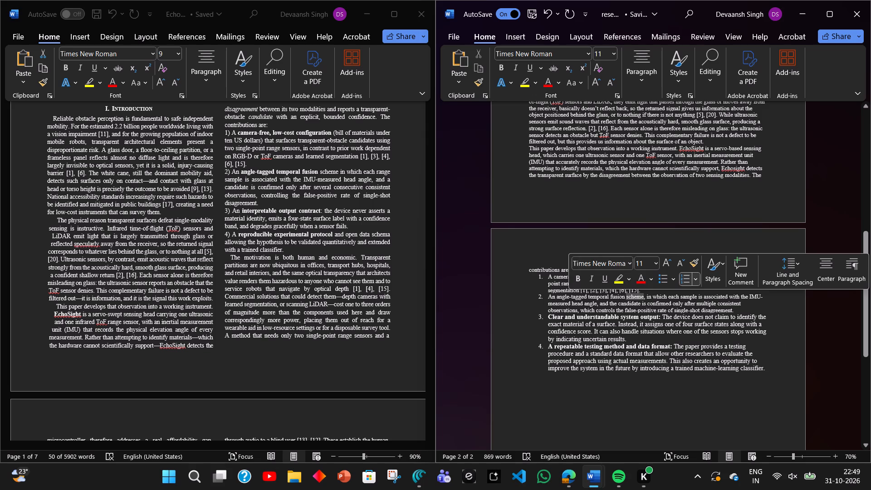
{"action": "left_click_drag", "start_coordinate": [548, 299], "coordinate": [608, 305]}
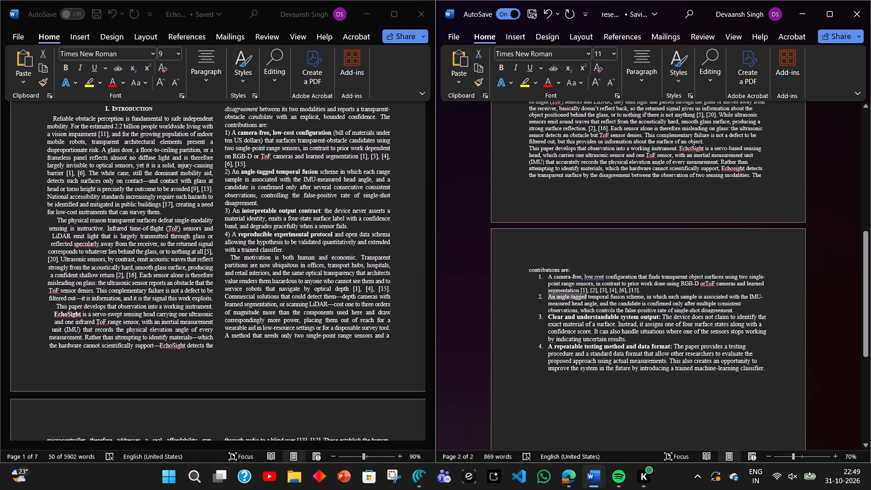
{"action": "left_click_drag", "start_coordinate": [608, 305], "coordinate": [643, 297]}
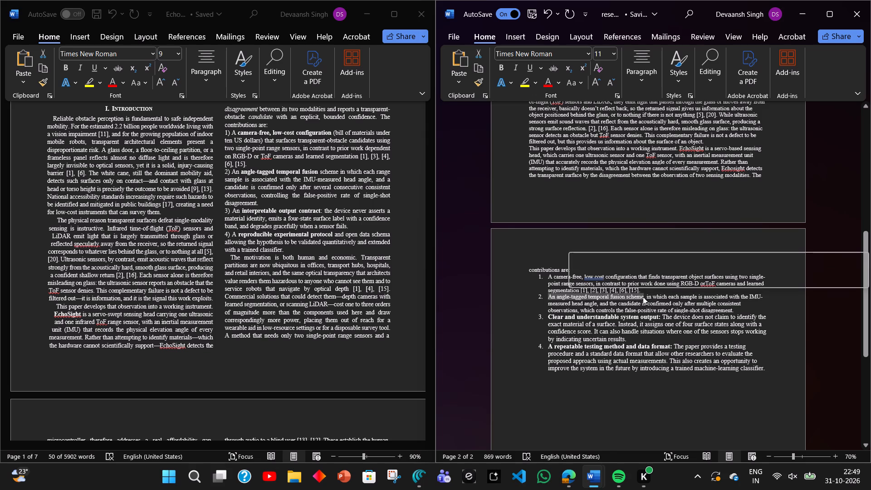
{"action": "key", "text": "ctrl+b"}
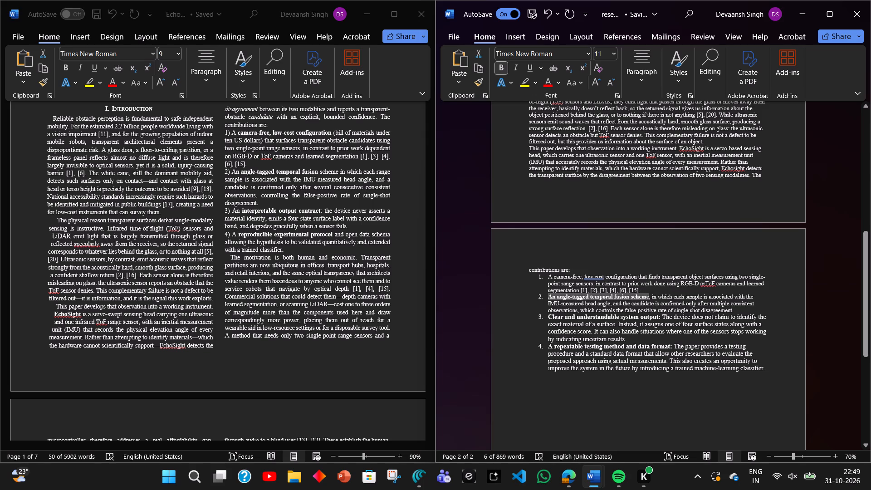
{"action": "left_click_drag", "start_coordinate": [548, 276], "coordinate": [620, 276]}
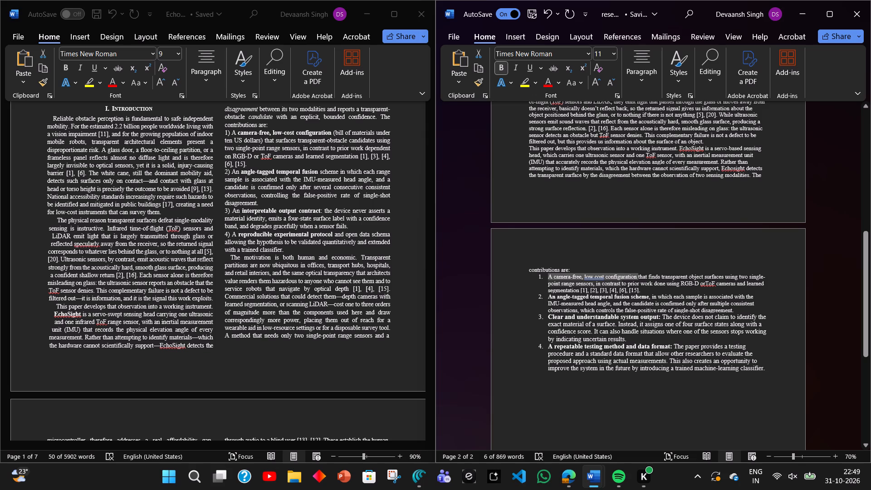
{"action": "left_click_drag", "start_coordinate": [620, 276], "coordinate": [628, 273]}
{"action": "key", "text": "ctrl+b"}
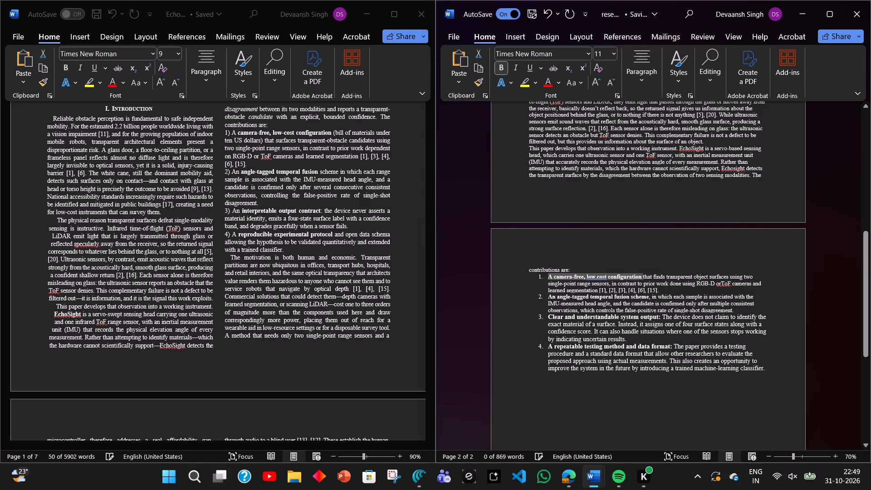
{"action": "left_click", "coordinate": [731, 431]}
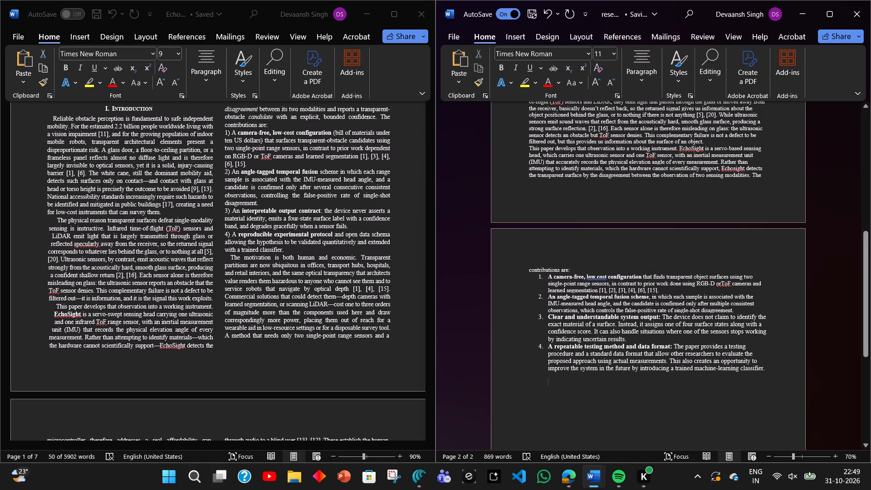
Review the drafted Introduction and contributions list, and read the motivation paragraph that follows the contributions in the reference document.
{"action": "scroll", "coordinate": [605, 421], "scroll_direction": "up", "scroll_amount": 4}
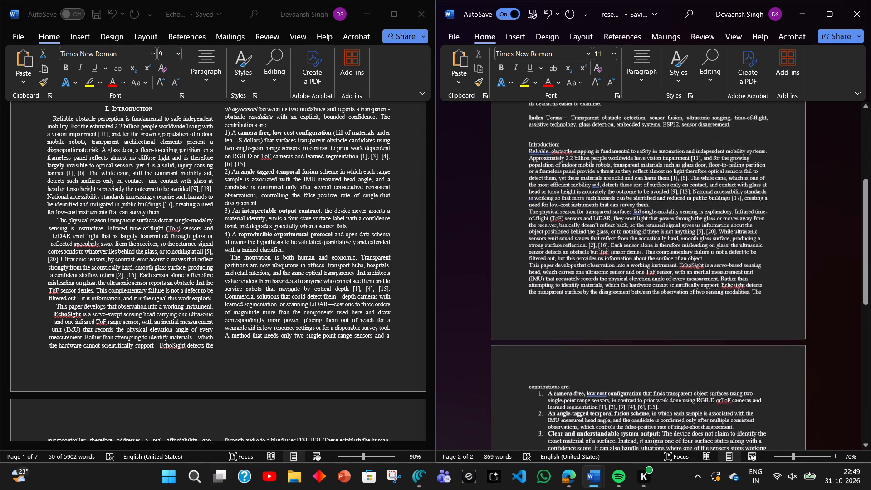
{"action": "scroll", "coordinate": [605, 421], "scroll_direction": "up", "scroll_amount": 2}
{"action": "scroll", "coordinate": [605, 421], "scroll_direction": "down", "scroll_amount": 6}
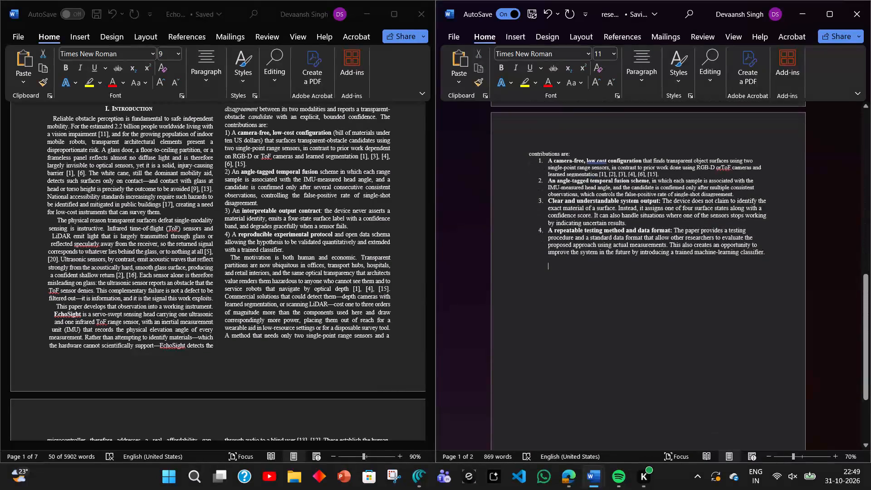
{"action": "scroll", "coordinate": [605, 421], "scroll_direction": "down", "scroll_amount": 1}
{"action": "scroll", "coordinate": [357, 345], "scroll_direction": "down", "scroll_amount": 1}
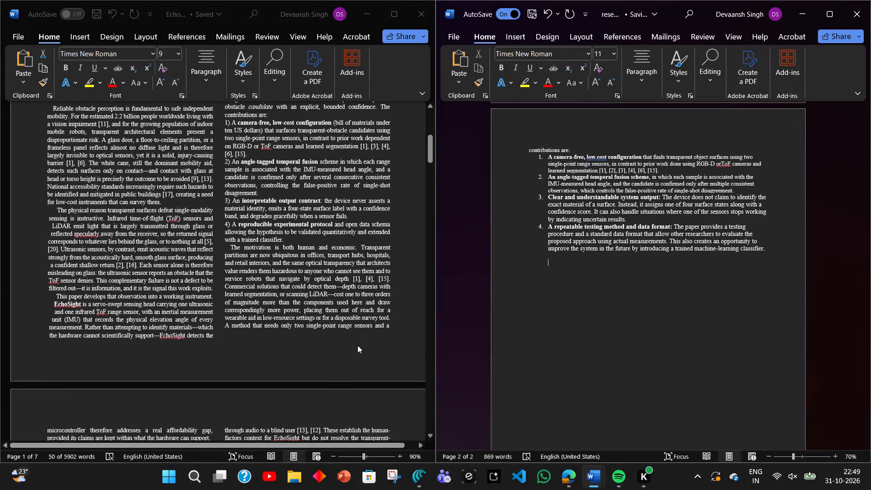
{"action": "scroll", "coordinate": [357, 345], "scroll_direction": "down", "scroll_amount": 1}
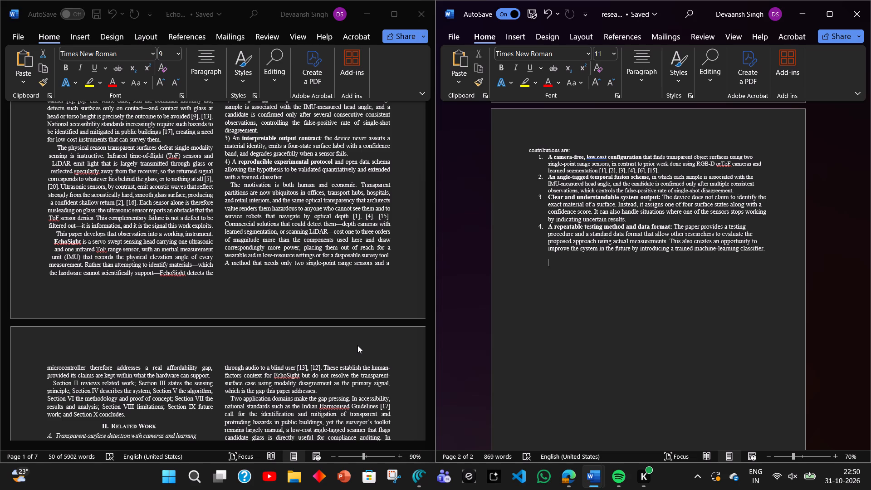
{"action": "scroll", "coordinate": [357, 345], "scroll_direction": "down", "scroll_amount": 1}
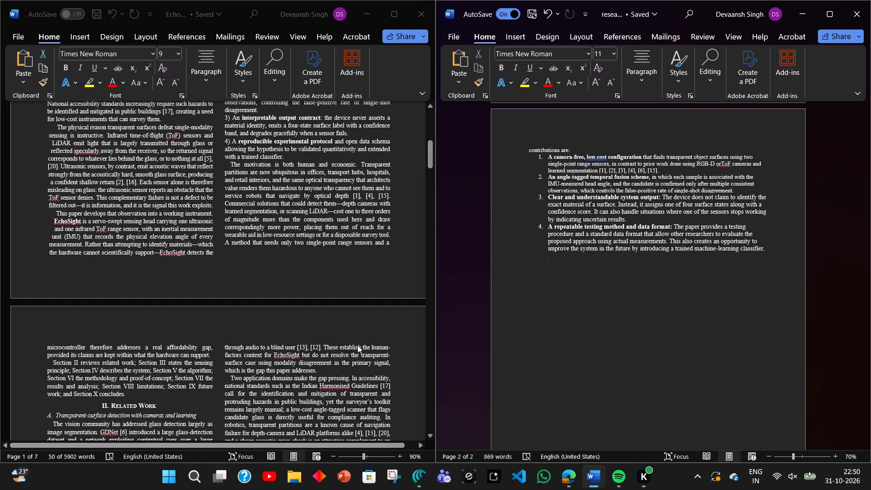
{"action": "scroll", "coordinate": [357, 345], "scroll_direction": "down", "scroll_amount": 1}
{"action": "left_click_drag", "start_coordinate": [229, 162], "coordinate": [257, 237]}
{"action": "left_click", "coordinate": [280, 200]}
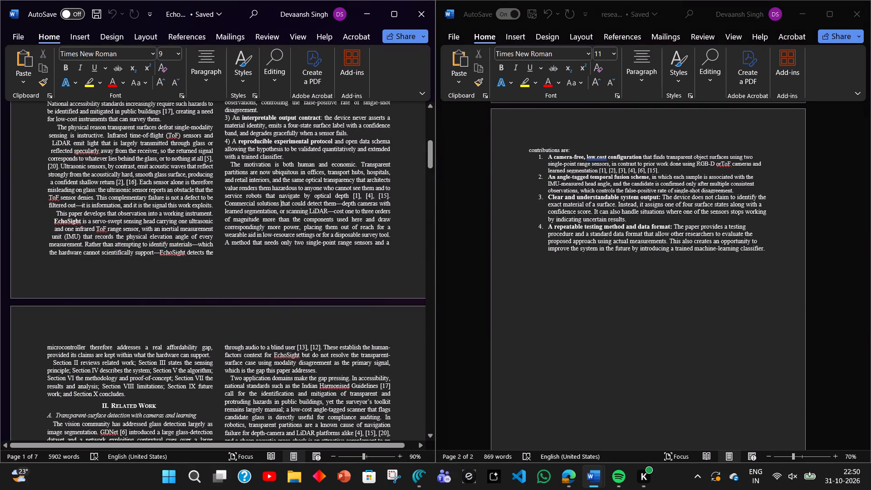
{"action": "left_click_drag", "start_coordinate": [231, 166], "coordinate": [228, 233]}
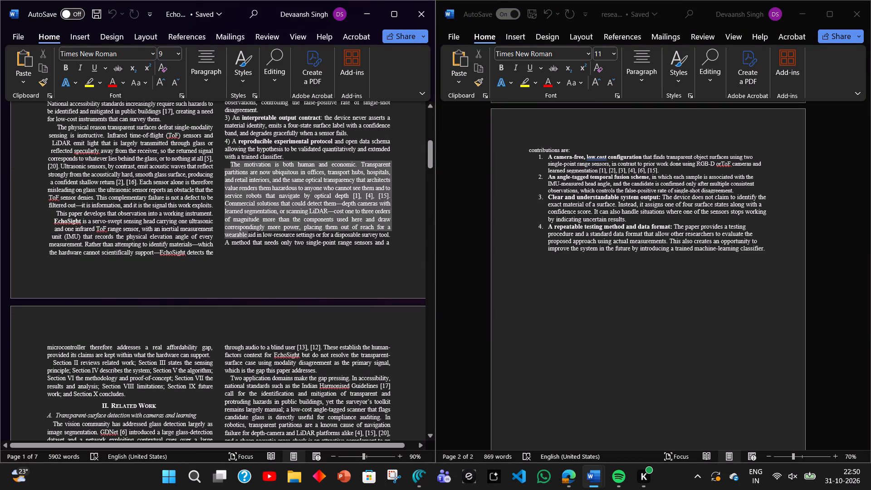
{"action": "left_click_drag", "start_coordinate": [228, 233], "coordinate": [186, 398]}
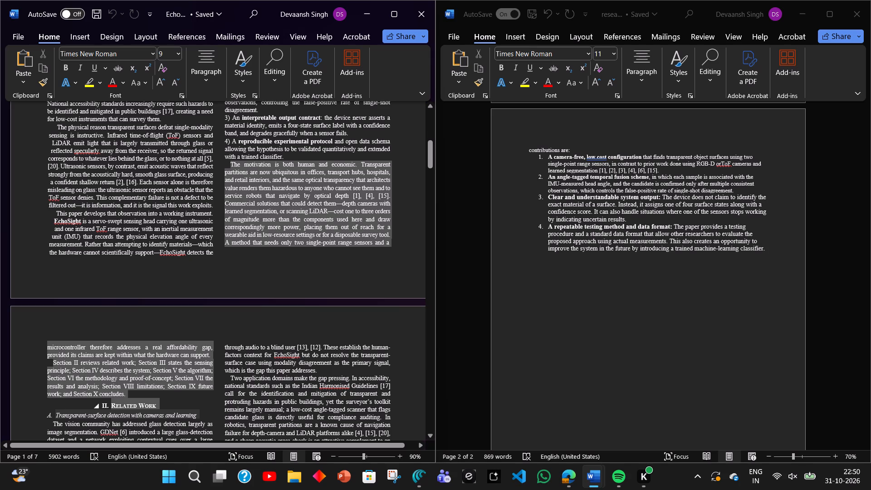
{"action": "left_click_drag", "start_coordinate": [186, 398], "coordinate": [181, 392]}
{"action": "key", "text": "ctrl+c"}
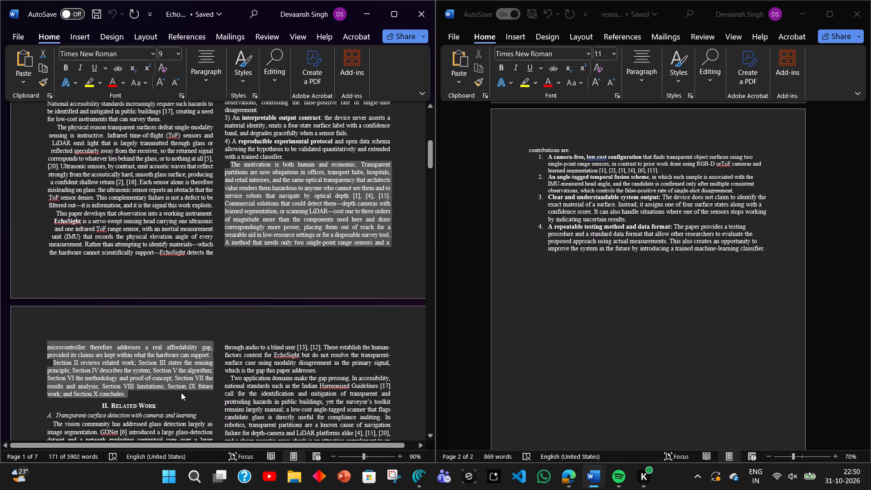
{"action": "key", "text": "ctrl+c"}
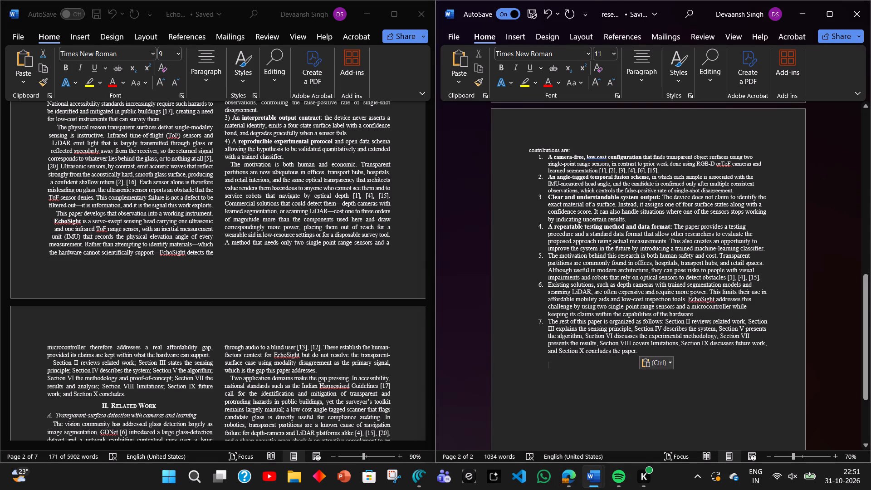
Remove the list numbering from the "The motivation behind this research" and "Existing solutions" paragraphs and align both to the same indent.
{"action": "left_click", "coordinate": [547, 256]}
{"action": "key", "text": "BackSpace"}
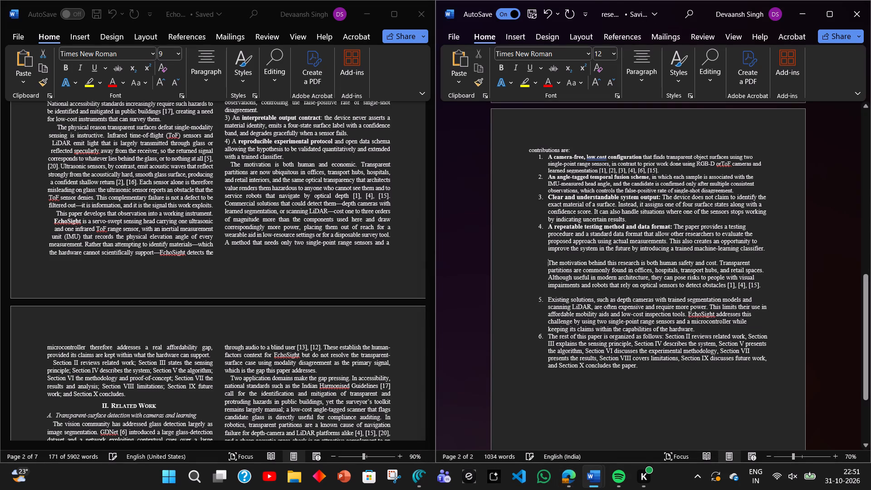
{"action": "key", "text": "BackSpace"}
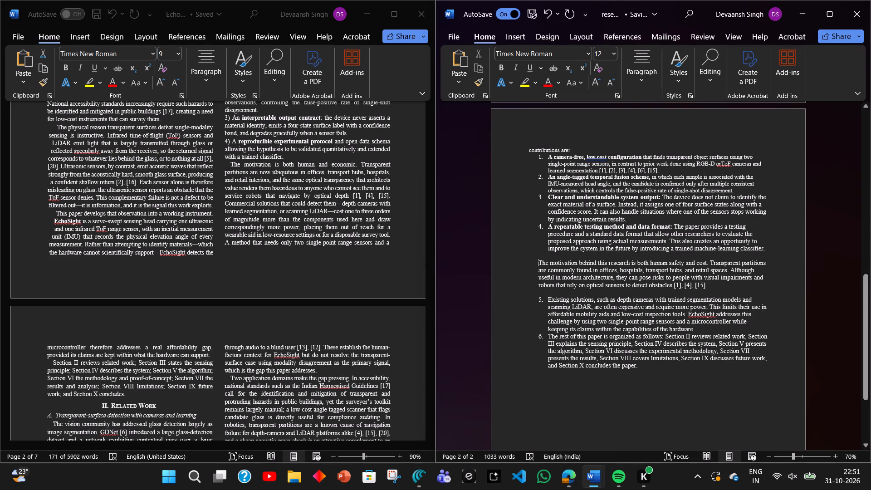
{"action": "left_click", "coordinate": [547, 297]}
{"action": "key", "text": "BackSpace"}
{"action": "key", "text": "BackSpace"}
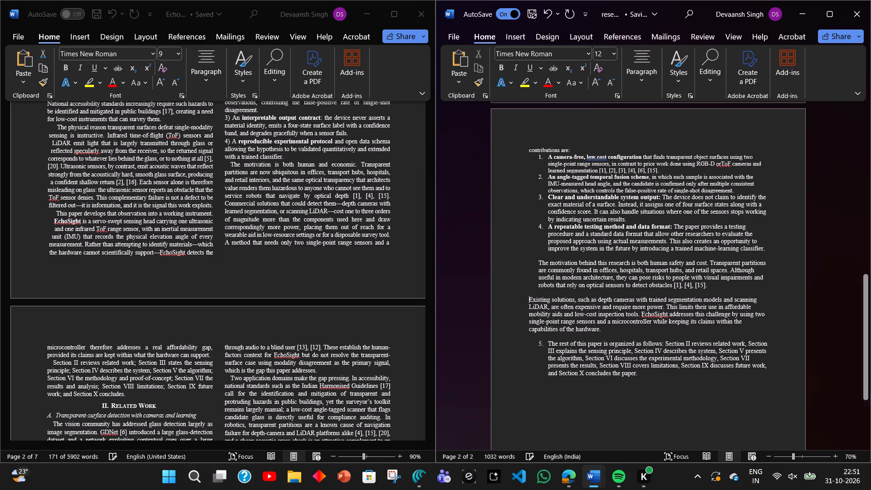
{"action": "key", "text": "BackSpace"}
{"action": "key", "text": "Return"}
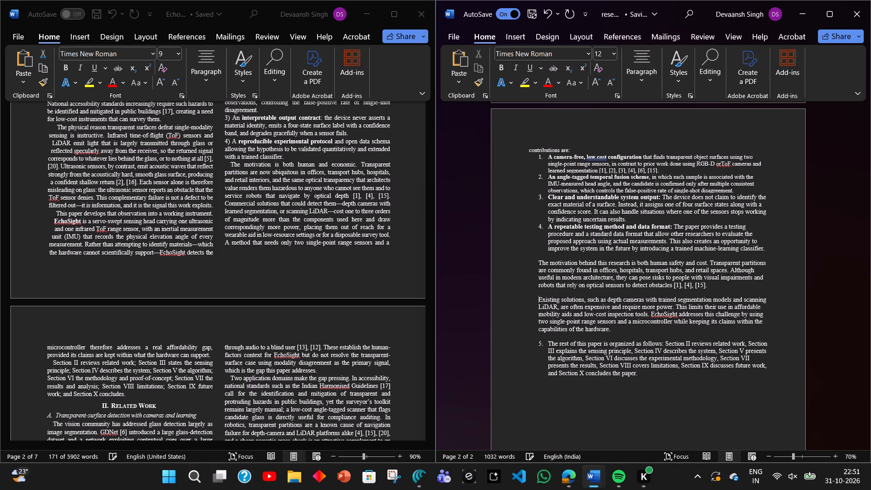
Remove the numbering from "The rest of this paper" and merge the motivation, existing-solutions and outline paragraphs into one, with spaces between their sentences.
{"action": "left_click", "coordinate": [547, 345]}
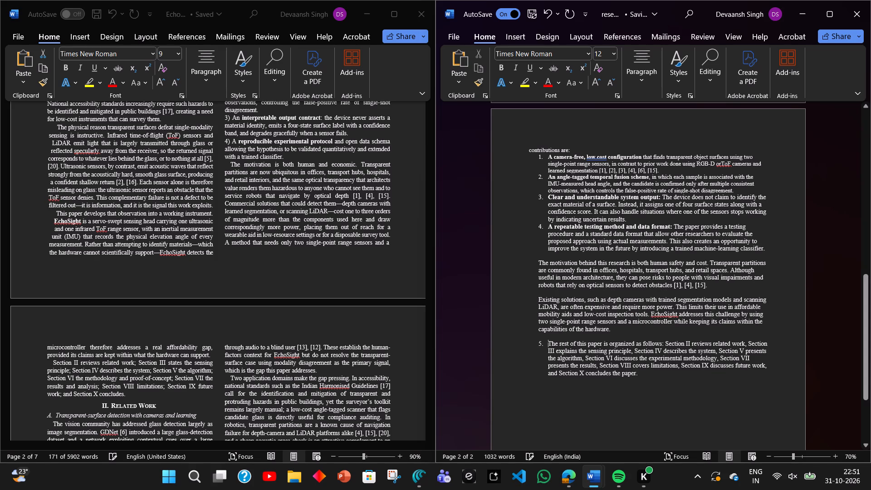
{"action": "key", "text": "BackSpace"}
{"action": "key", "text": "BackSpace"}
{"action": "key", "text": "BackSpace"}
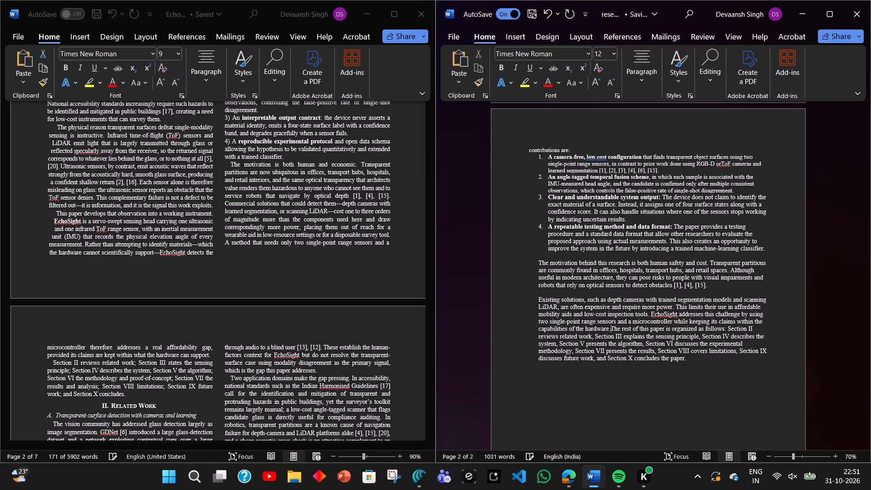
{"action": "key", "text": "space"}
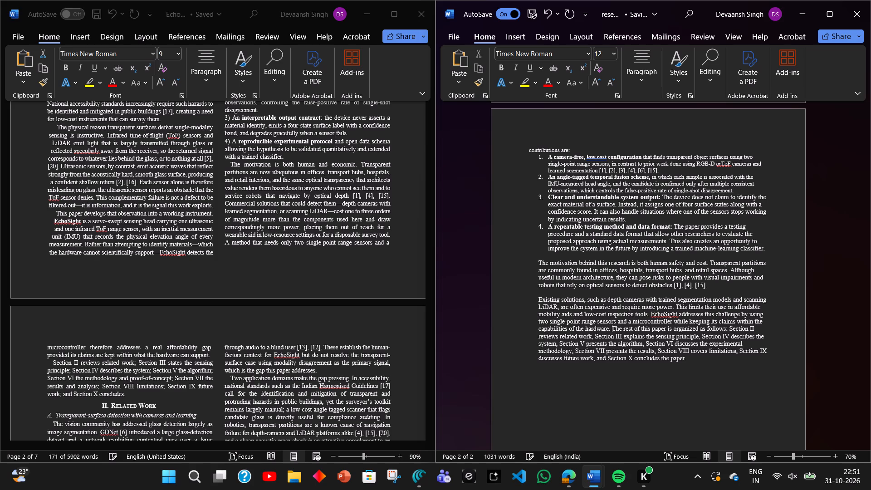
{"action": "left_click", "coordinate": [538, 297]}
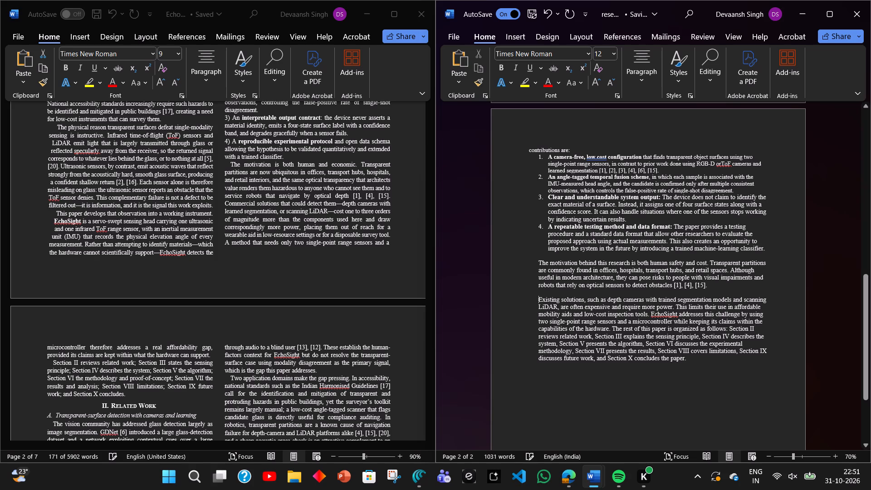
{"action": "key", "text": "BackSpace"}
{"action": "key", "text": "BackSpace"}
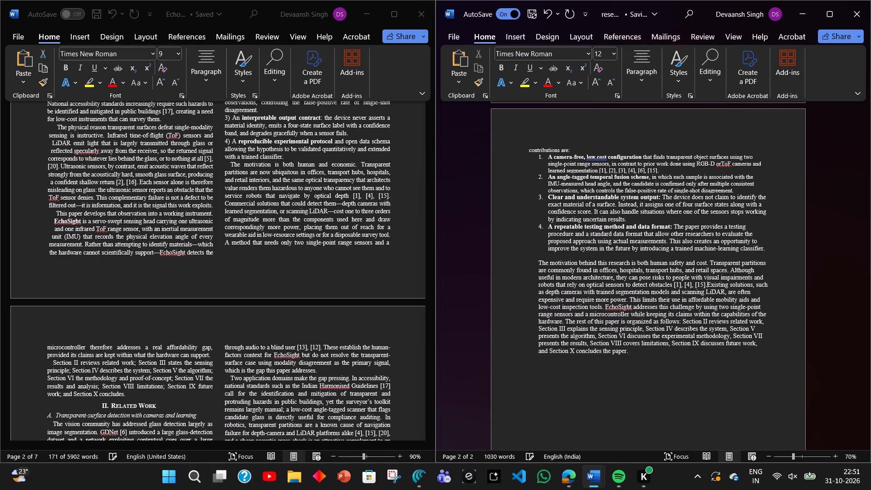
{"action": "key", "text": "space"}
Copy the whole Introduction body of the research paper, from "Reliable" through "Section X concludes the paper.".
{"action": "scroll", "coordinate": [488, 370], "scroll_direction": "up", "scroll_amount": 1}
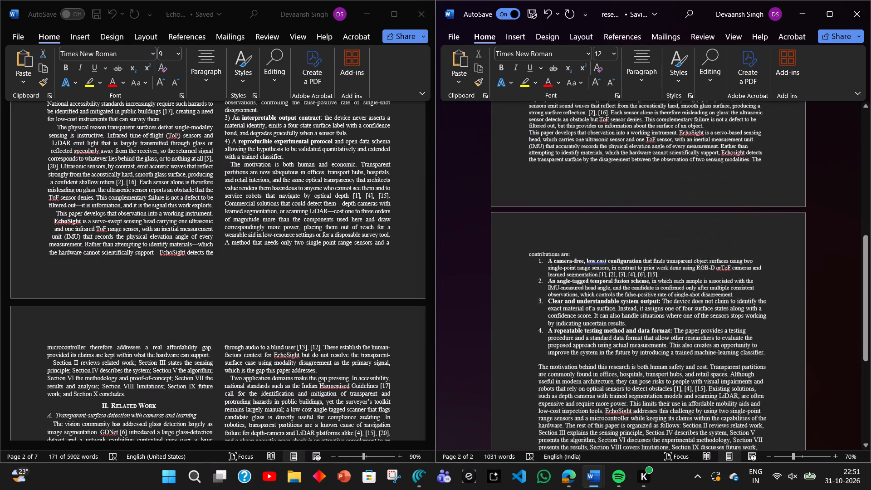
{"action": "scroll", "coordinate": [488, 370], "scroll_direction": "right", "scroll_amount": 1}
{"action": "scroll", "coordinate": [488, 370], "scroll_direction": "down", "scroll_amount": 1}
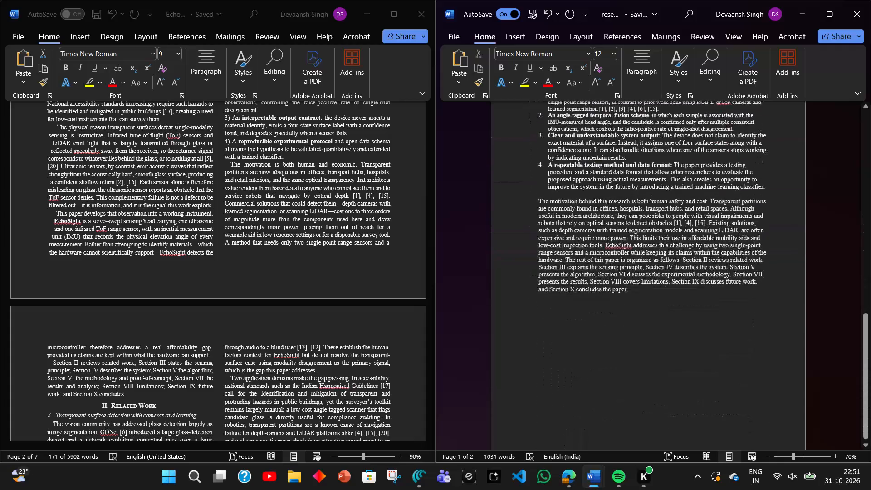
{"action": "scroll", "coordinate": [488, 370], "scroll_direction": "down", "scroll_amount": 1}
{"action": "left_click_drag", "start_coordinate": [654, 249], "coordinate": [576, 95]}
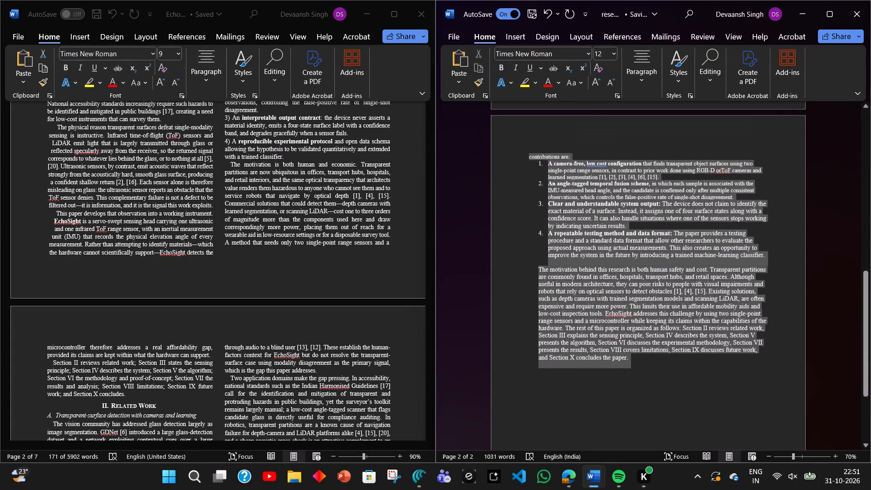
{"action": "left_click_drag", "start_coordinate": [576, 95], "coordinate": [525, 99]}
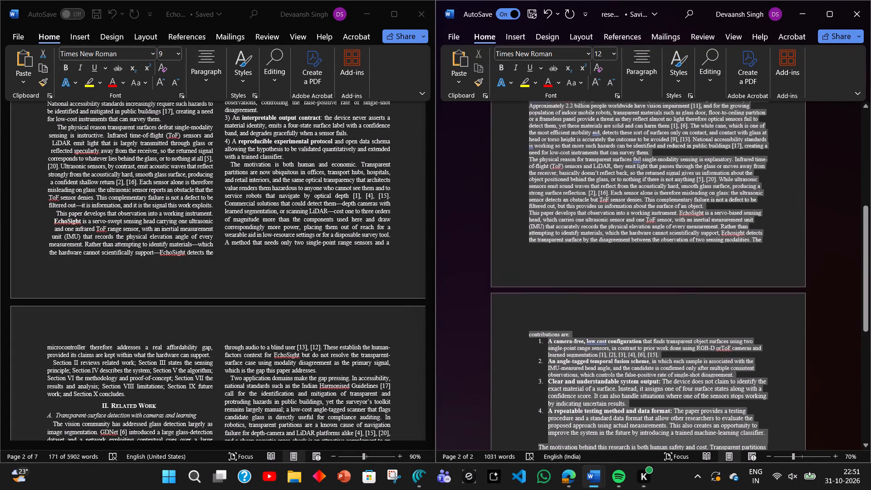
{"action": "left_click_drag", "start_coordinate": [525, 99], "coordinate": [523, 148]}
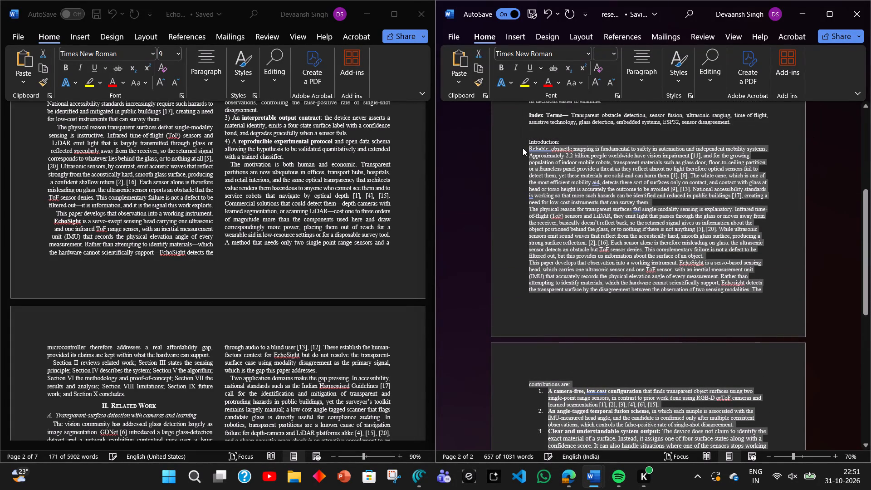
{"action": "key", "text": "ctrl+c"}
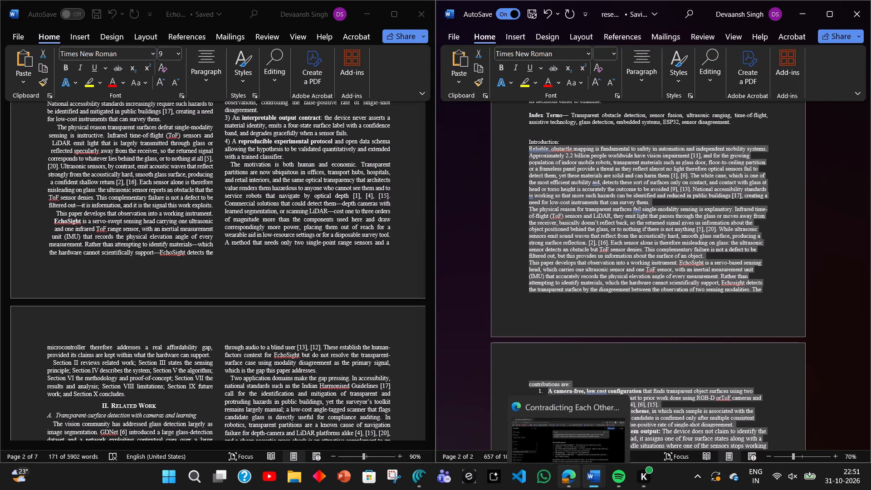
Switch to Edge and search the web for "plagiarism checker" in a new tab.
{"action": "left_click", "coordinate": [569, 489]}
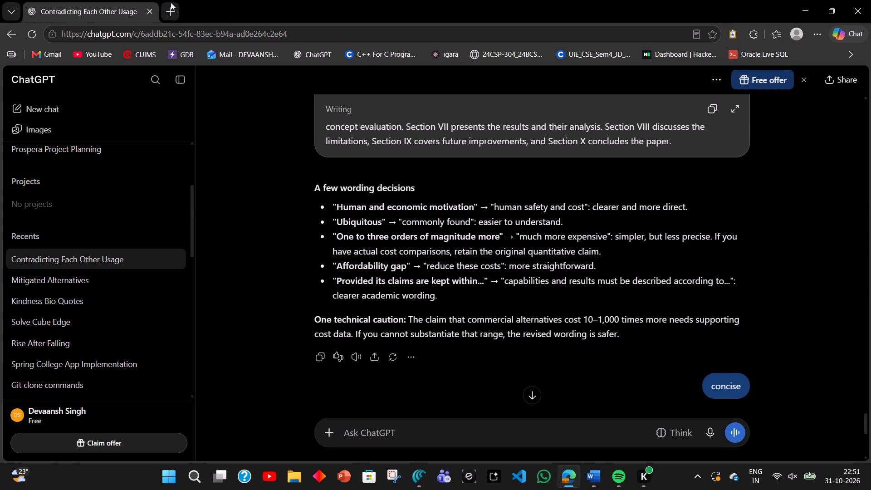
{"action": "left_click", "coordinate": [171, 2]}
{"action": "type", "text": "plag"}
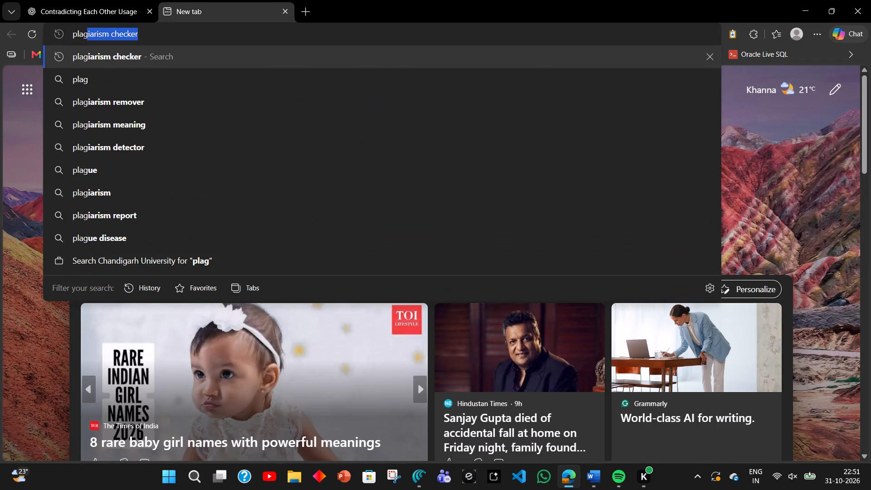
{"action": "left_click", "coordinate": [185, 57]}
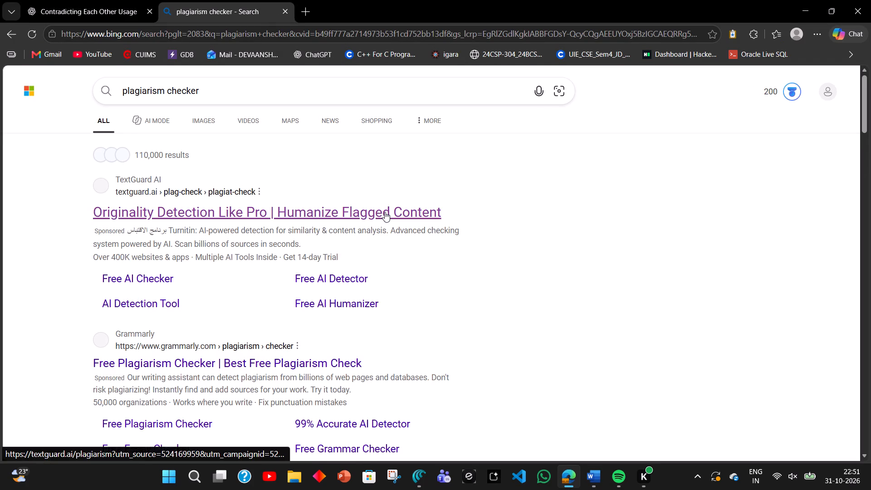
Compare the plagiarism checker search results and open the Duplichecker site.
{"action": "scroll", "coordinate": [385, 212], "scroll_direction": "down", "scroll_amount": 2}
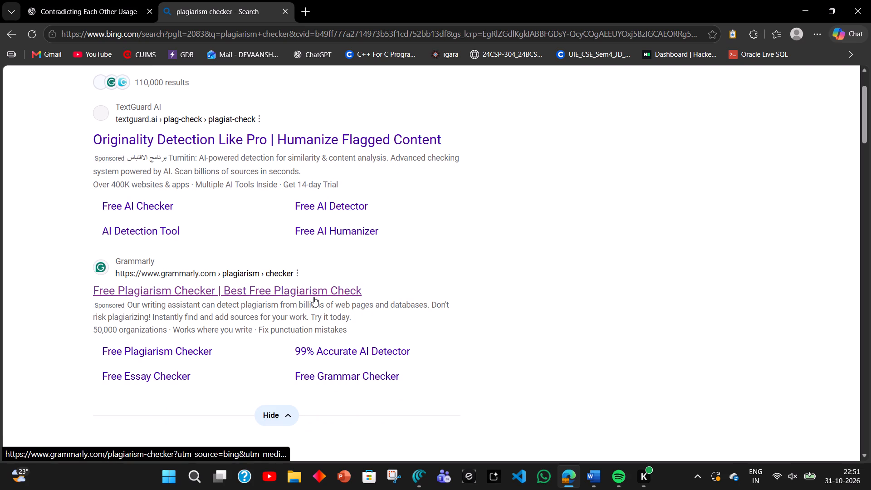
{"action": "scroll", "coordinate": [313, 297], "scroll_direction": "down", "scroll_amount": 4}
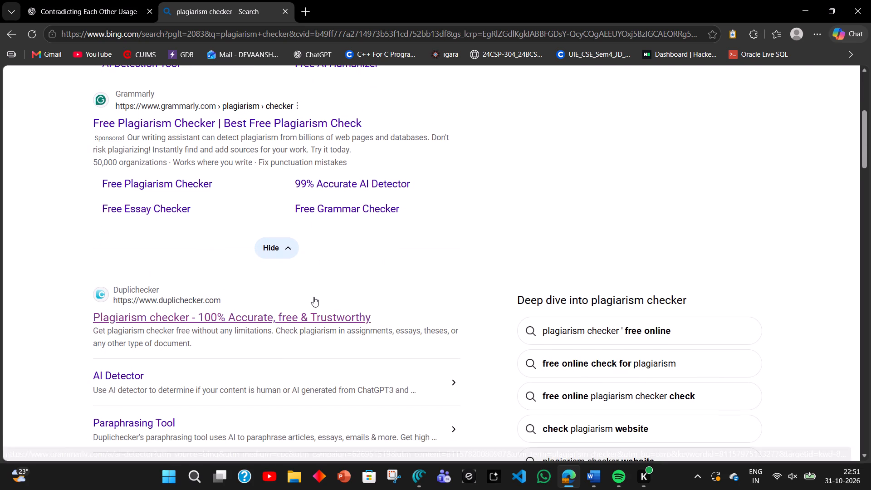
{"action": "scroll", "coordinate": [344, 284], "scroll_direction": "down", "scroll_amount": 6}
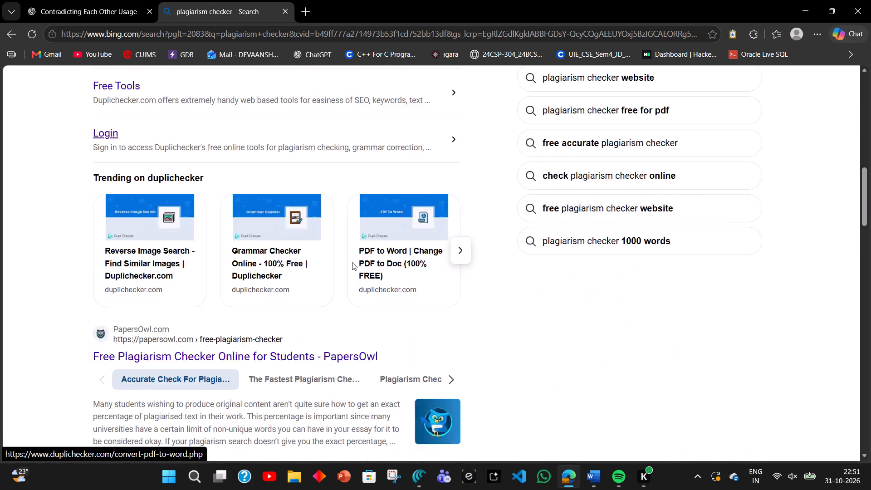
{"action": "scroll", "coordinate": [352, 262], "scroll_direction": "down", "scroll_amount": 2}
{"action": "scroll", "coordinate": [352, 262], "scroll_direction": "up", "scroll_amount": 2}
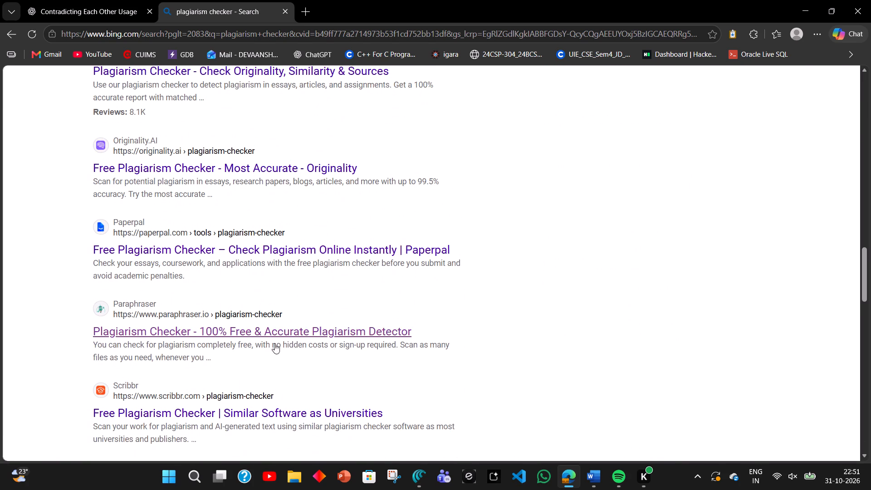
{"action": "scroll", "coordinate": [257, 358], "scroll_direction": "up", "scroll_amount": 4}
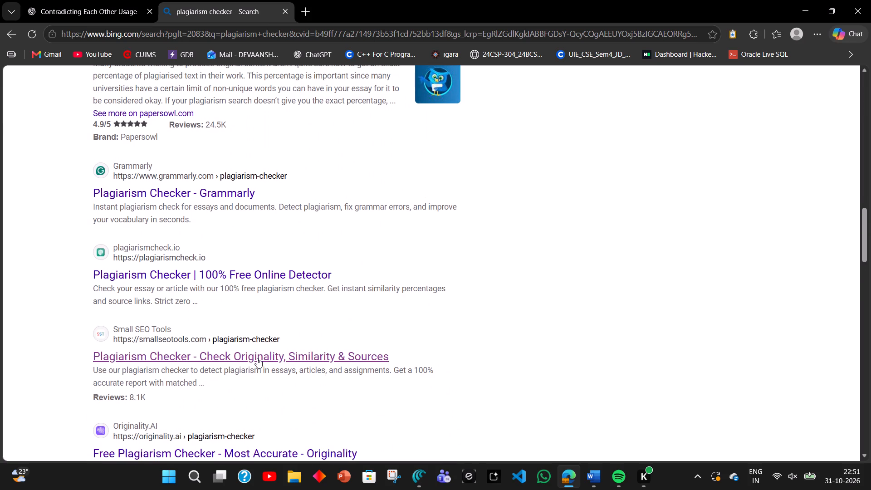
{"action": "scroll", "coordinate": [257, 358], "scroll_direction": "up", "scroll_amount": 1}
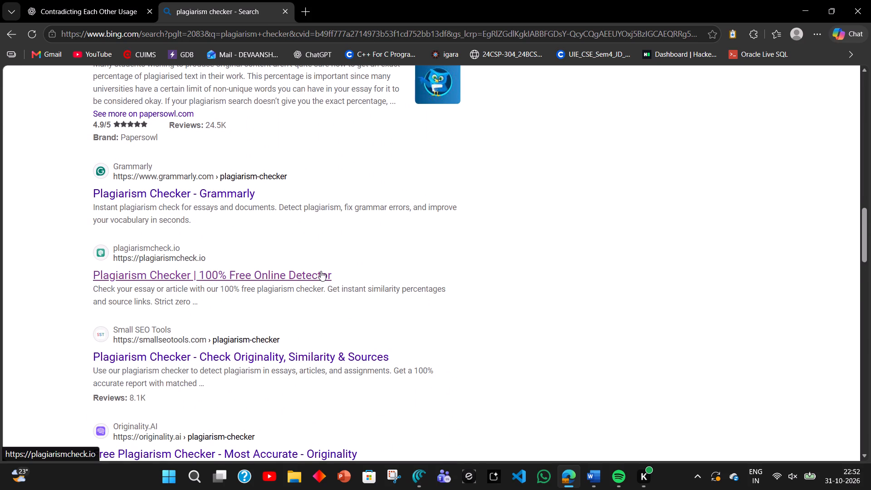
{"action": "scroll", "coordinate": [321, 271], "scroll_direction": "up", "scroll_amount": 14}
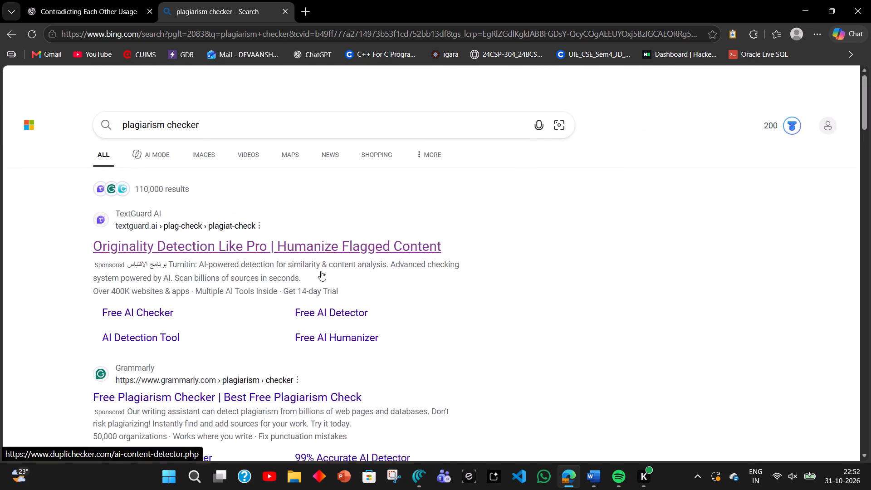
{"action": "scroll", "coordinate": [443, 352], "scroll_direction": "down", "scroll_amount": 2}
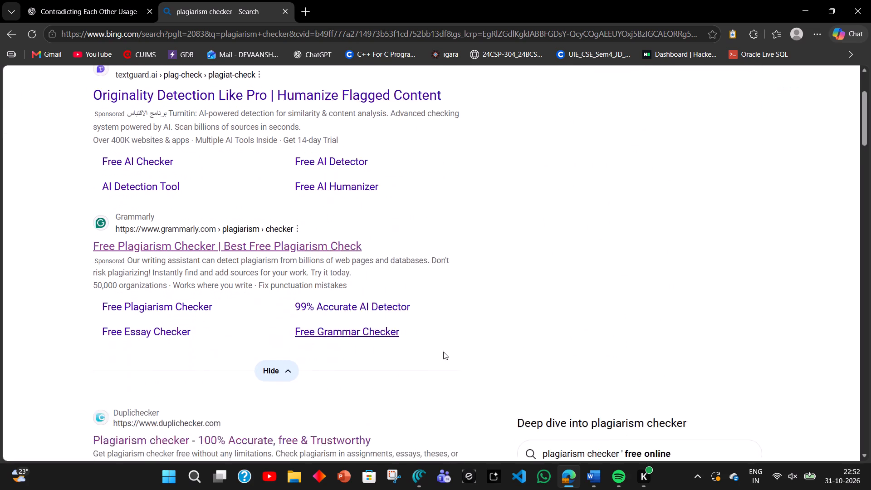
{"action": "scroll", "coordinate": [443, 352], "scroll_direction": "down", "scroll_amount": 2}
{"action": "scroll", "coordinate": [537, 257], "scroll_direction": "down", "scroll_amount": 2}
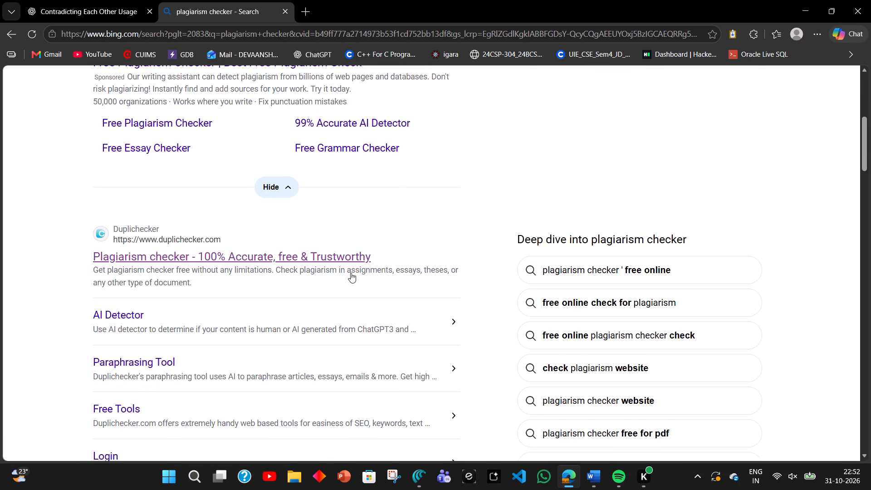
{"action": "left_click", "coordinate": [351, 273]}
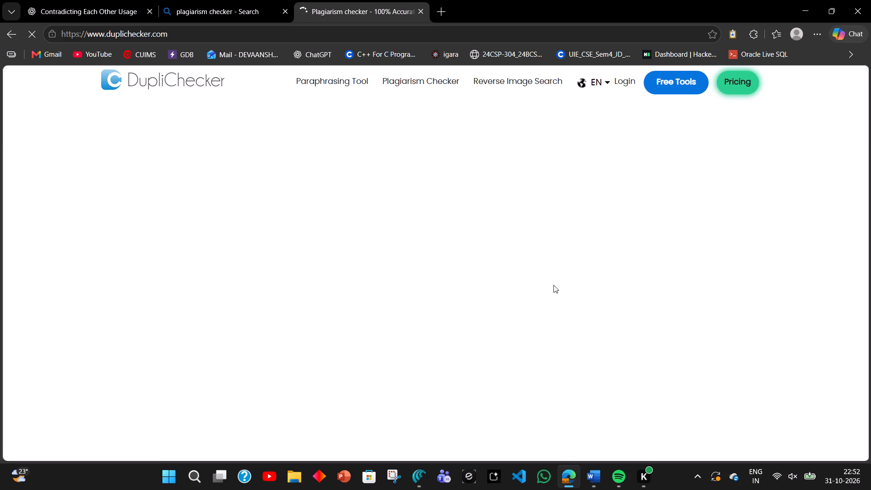
Paste the copied Introduction text into DupliChecker's plagiarism checker text area.
{"action": "left_click", "coordinate": [450, 323]}
{"action": "key", "text": "ctrl+v"}
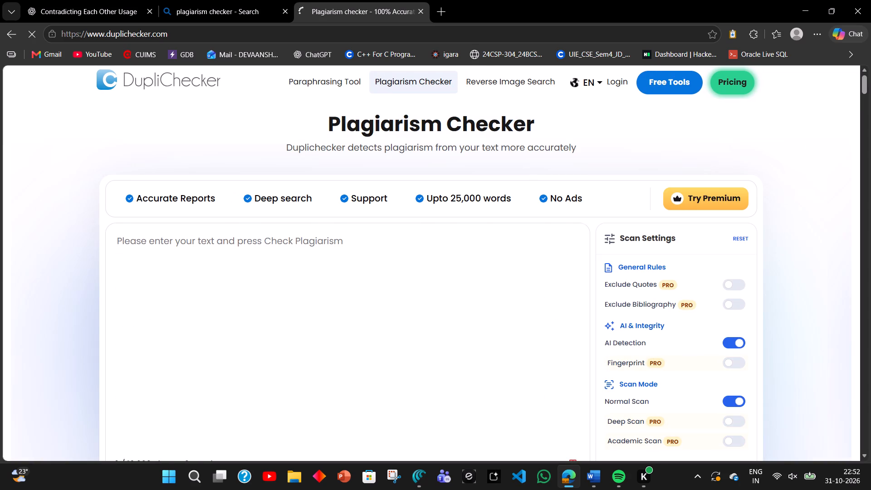
Start the plagiarism check on the pasted Introduction and complete the human verification to continue.
{"action": "scroll", "coordinate": [450, 323], "scroll_direction": "down", "scroll_amount": 2}
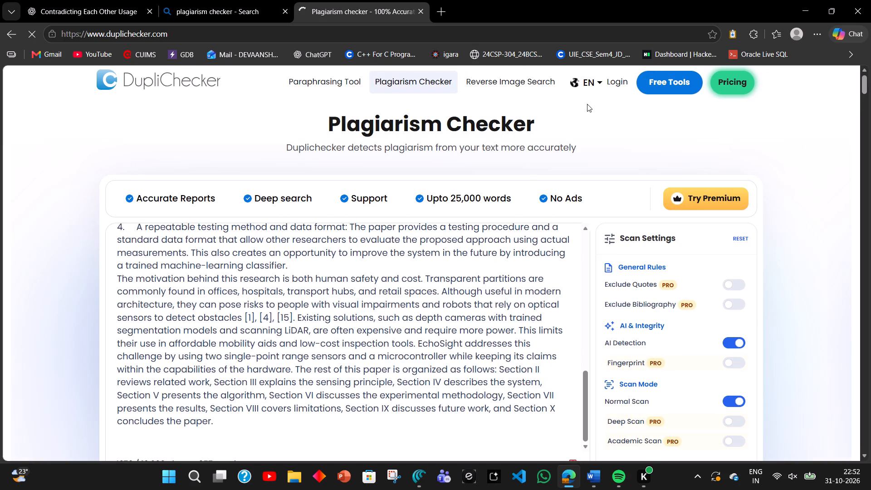
{"action": "scroll", "coordinate": [587, 104], "scroll_direction": "down", "scroll_amount": 3}
{"action": "left_click", "coordinate": [521, 288]}
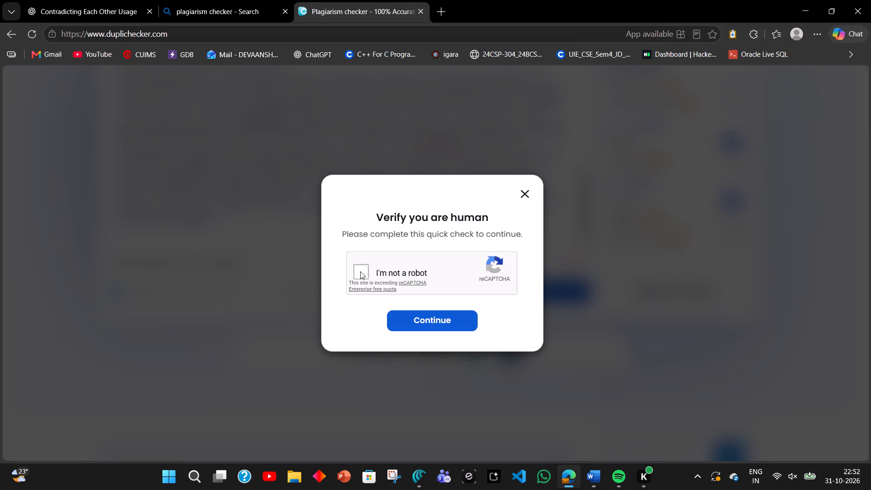
{"action": "left_click", "coordinate": [360, 271]}
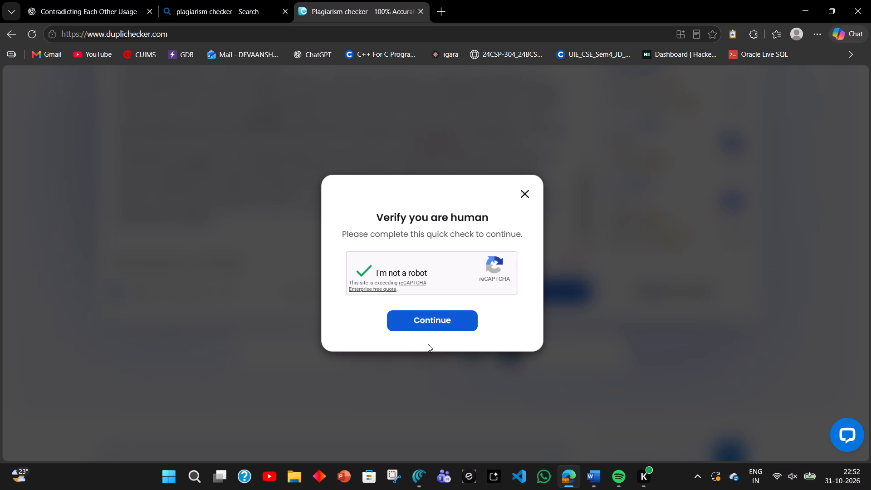
{"action": "left_click", "coordinate": [444, 326]}
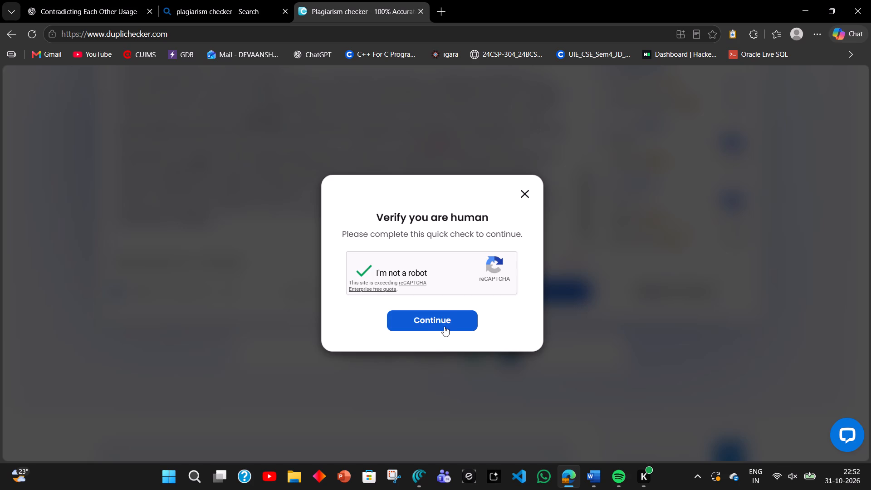
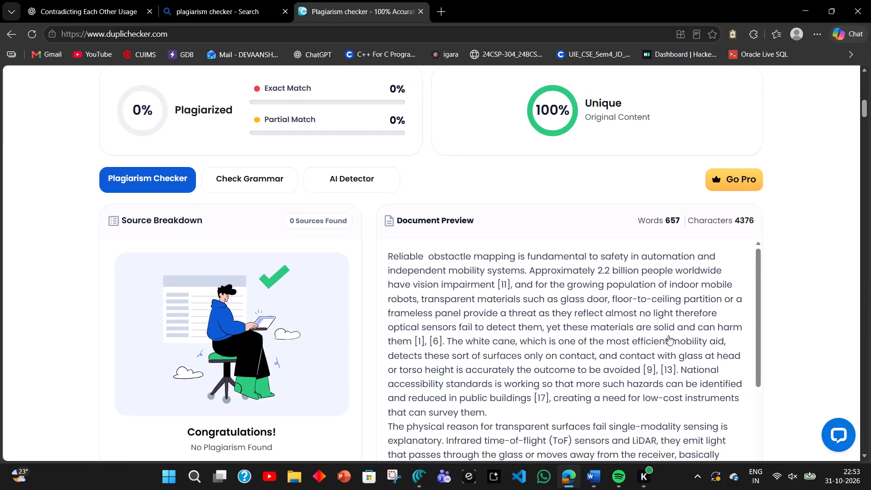
Review the plagiarism and uniqueness scores in the DupliChecker report for the Introduction text.
{"action": "scroll", "coordinate": [668, 335], "scroll_direction": "up", "scroll_amount": 1}
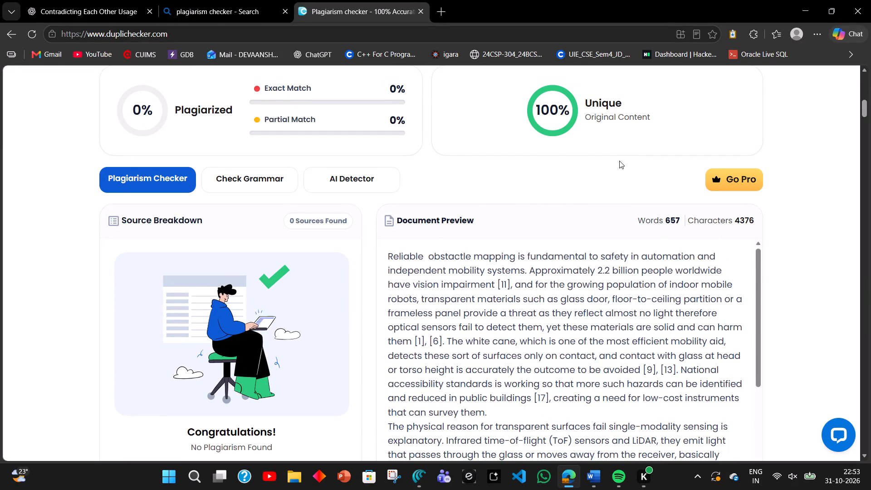
{"action": "scroll", "coordinate": [619, 166], "scroll_direction": "up", "scroll_amount": 1}
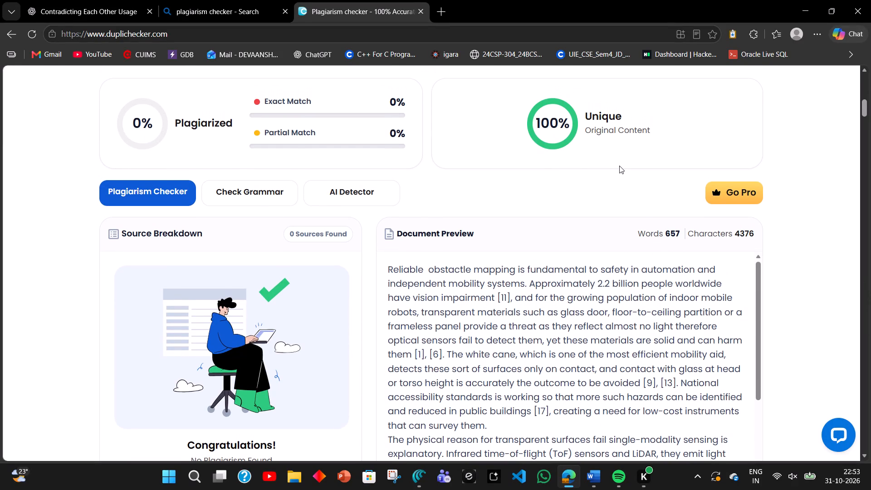
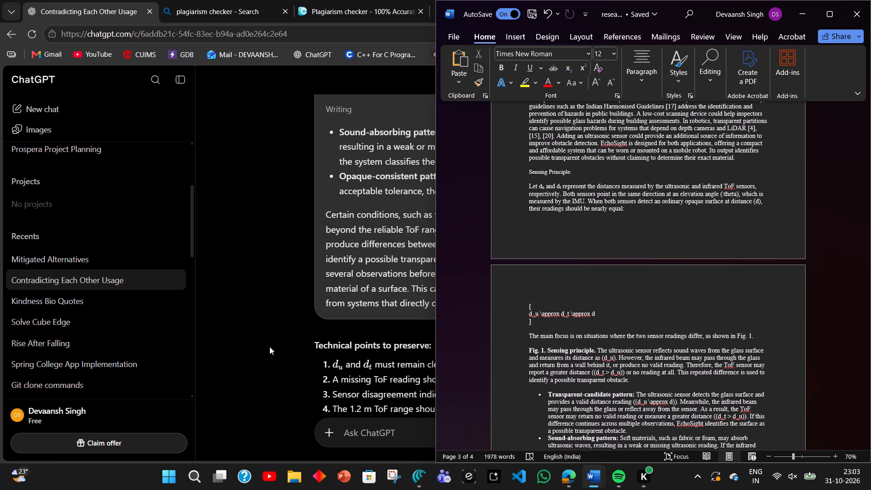
{"action": "left_click", "coordinate": [269, 347]}
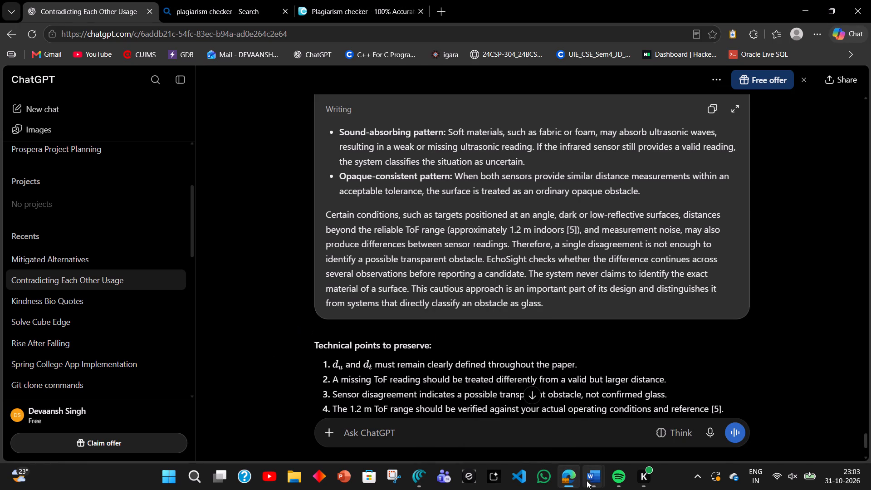
{"action": "left_click", "coordinate": [605, 431]}
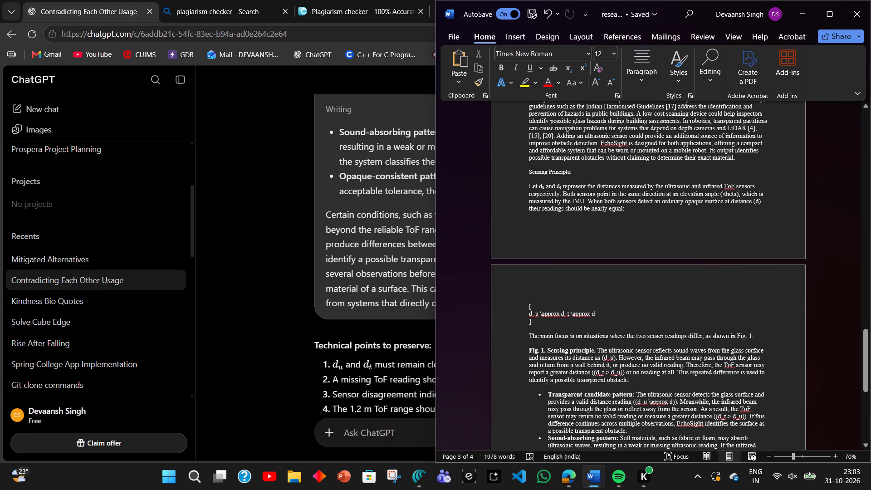
{"action": "left_click_drag", "start_coordinate": [738, 195], "coordinate": [727, 198]}
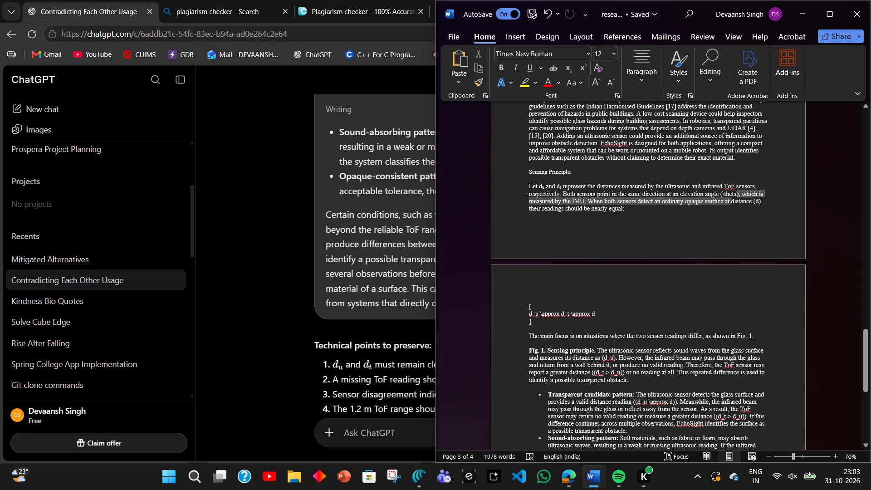
{"action": "left_click_drag", "start_coordinate": [727, 198], "coordinate": [721, 193]}
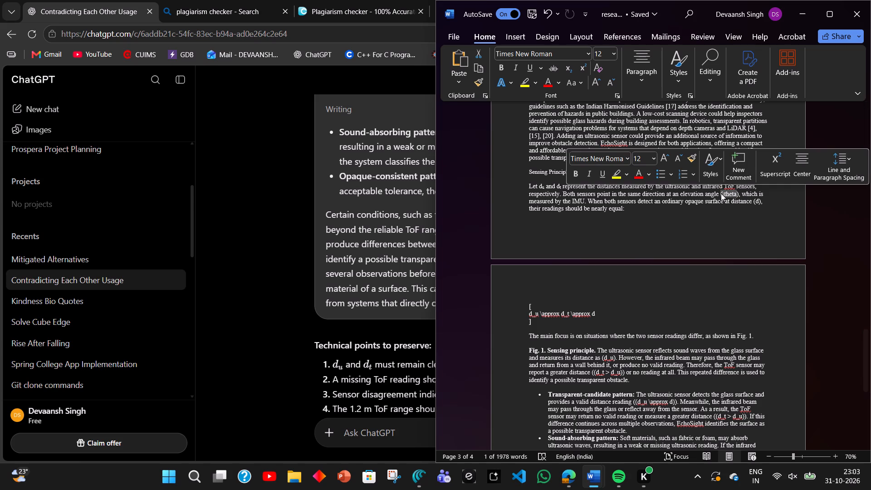
{"action": "type", "text": "03"}
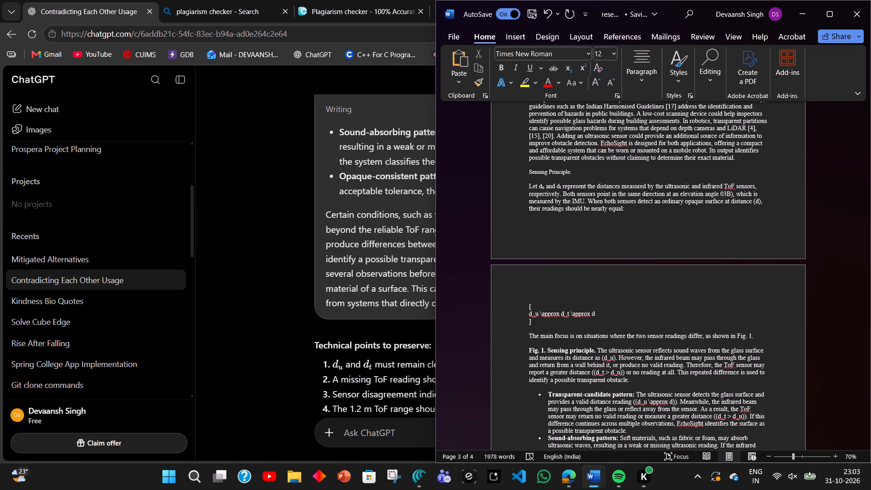
{"action": "key", "text": "8"}
{"action": "key", "text": "Right"}
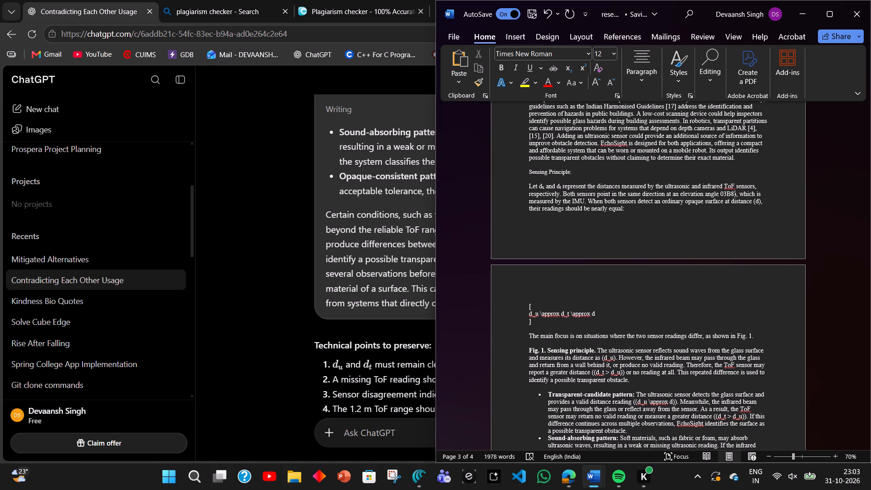
{"action": "key", "text": "BackSpace"}
{"action": "key", "text": "alt+x"}
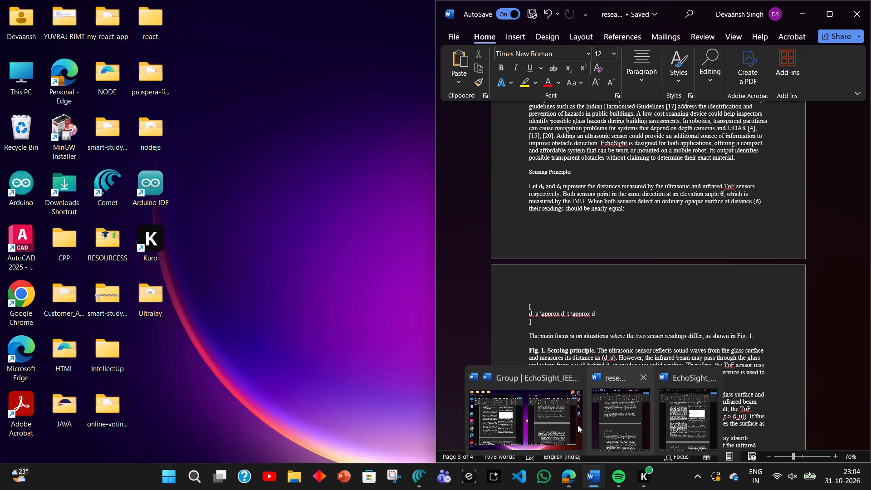
Delete the bracketed "d_u \approx d_t \approx d" equation lines above the "The main focus is on situations" paragraph in the research paper.
{"action": "left_click", "coordinate": [558, 421]}
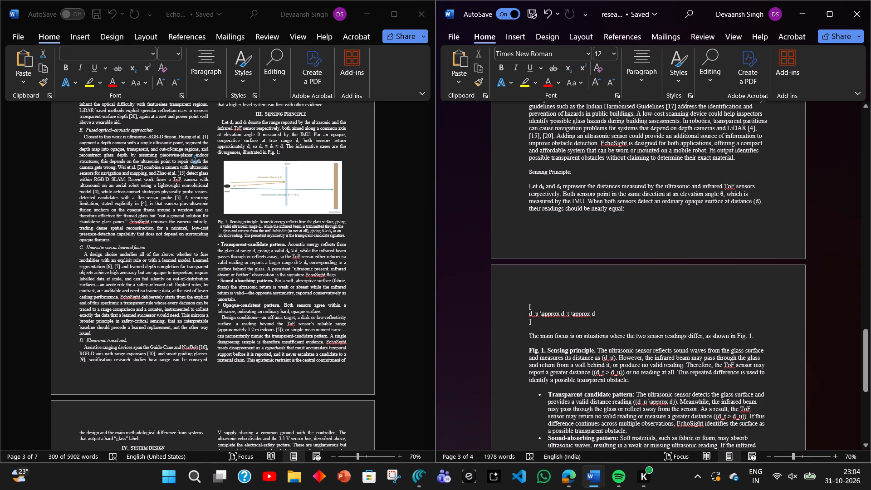
{"action": "scroll", "coordinate": [711, 218], "scroll_direction": "down", "scroll_amount": 1}
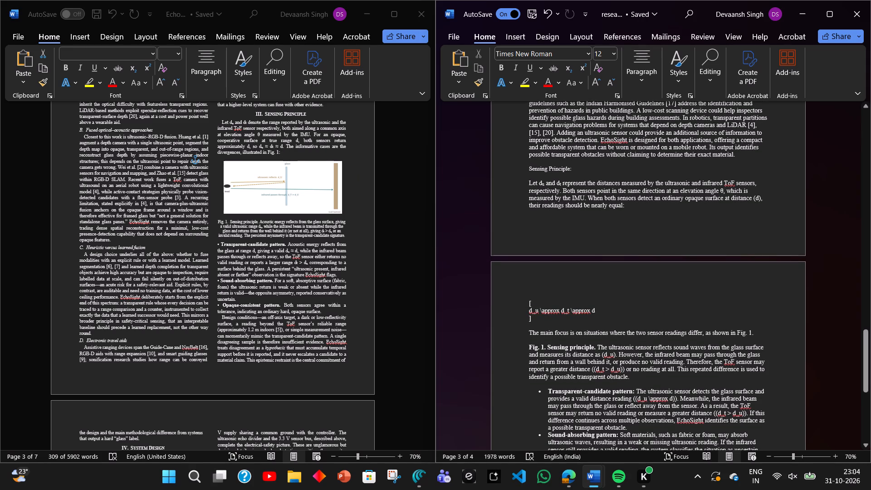
{"action": "left_click_drag", "start_coordinate": [543, 320], "coordinate": [535, 308]}
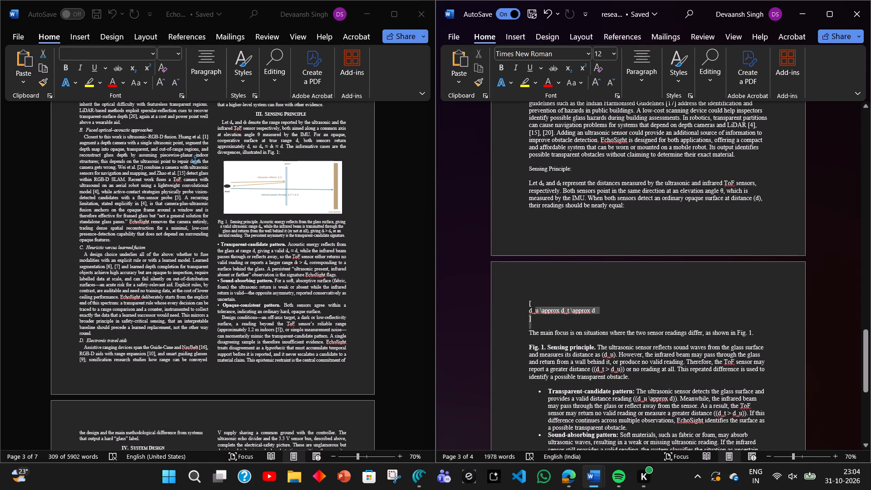
{"action": "left_click_drag", "start_coordinate": [535, 308], "coordinate": [530, 299]}
{"action": "key", "text": "BackSpace"}
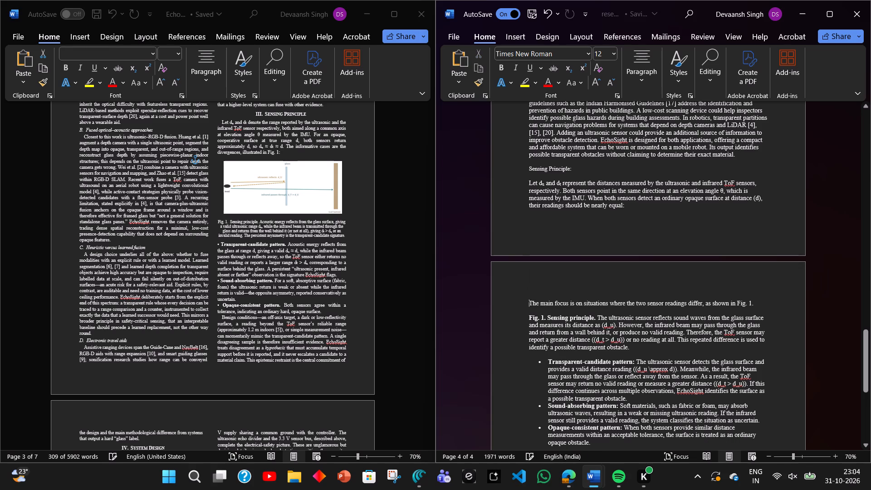
Insert a new line after "their readings should be nearly equal:" for the equation.
{"action": "left_click", "coordinate": [641, 208]}
{"action": "key", "text": "Return"}
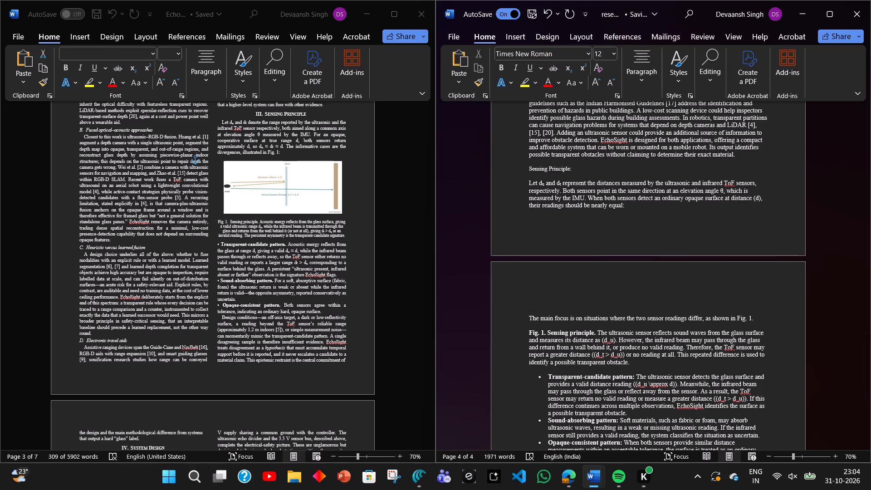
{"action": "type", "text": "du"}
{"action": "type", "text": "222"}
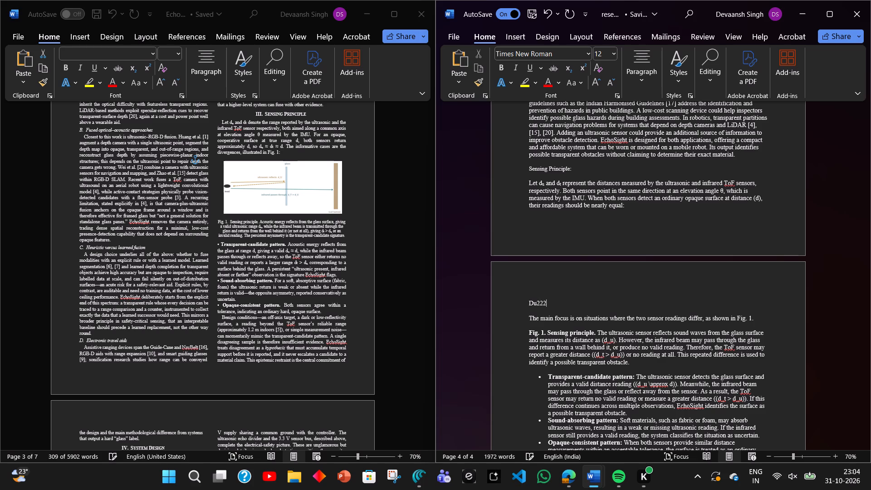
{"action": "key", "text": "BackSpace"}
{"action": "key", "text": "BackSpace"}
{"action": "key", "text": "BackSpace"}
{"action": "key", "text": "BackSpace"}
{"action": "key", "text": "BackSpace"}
Write the equation "du≈dt≈d" on the new line, producing each ≈ symbol from Unicode code 2248.
{"action": "type", "text": "2248"}
{"action": "key", "text": "alt+x"}
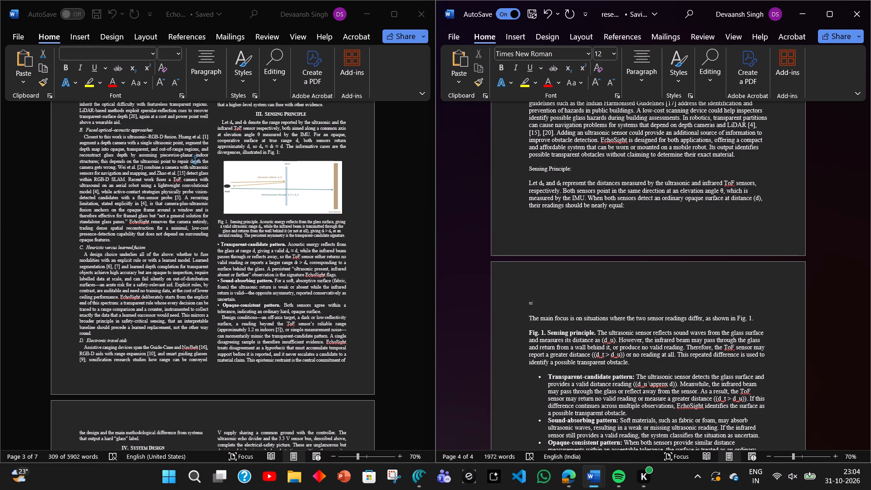
{"action": "left_click", "coordinate": [528, 300]}
{"action": "key", "text": "u"}
{"action": "key", "text": "Right"}
{"action": "type", "text": "dt"}
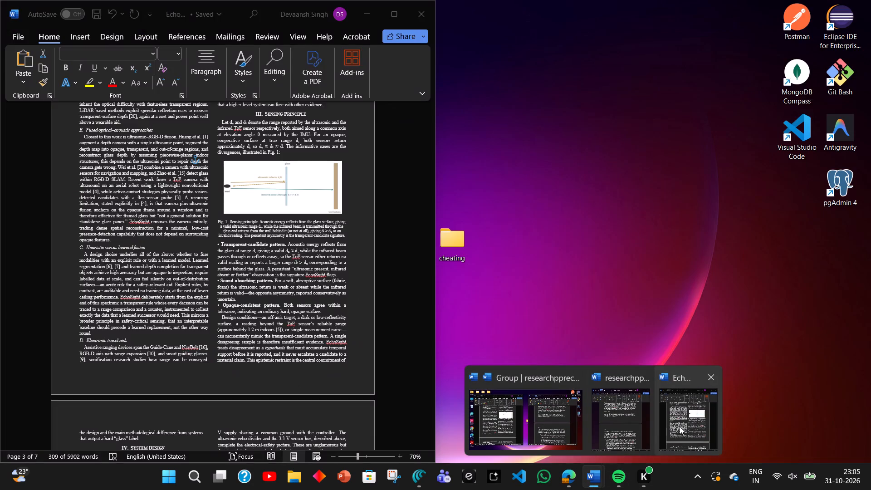
{"action": "left_click", "coordinate": [568, 428]}
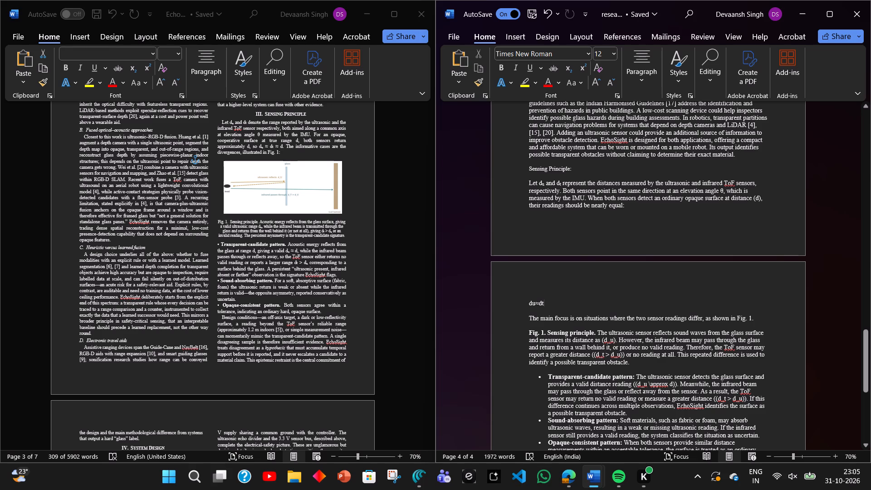
{"action": "type", "text": "2248"}
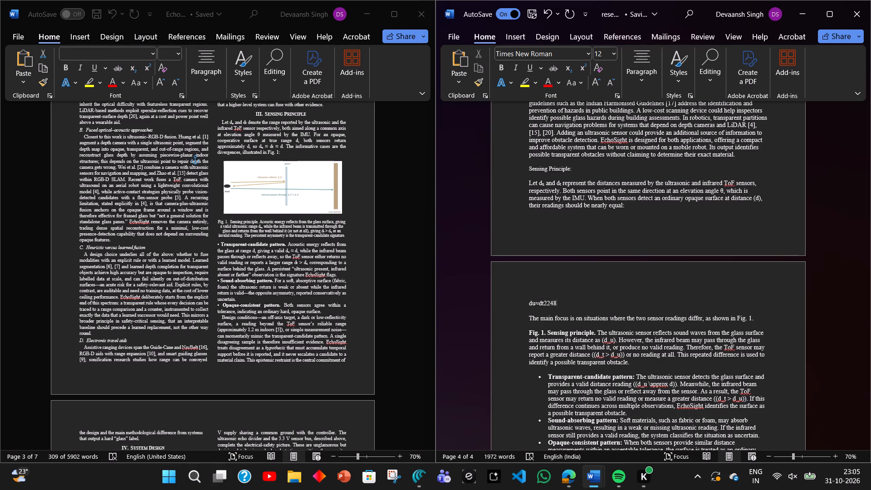
{"action": "key", "text": "alt+x"}
{"action": "key", "text": "d"}
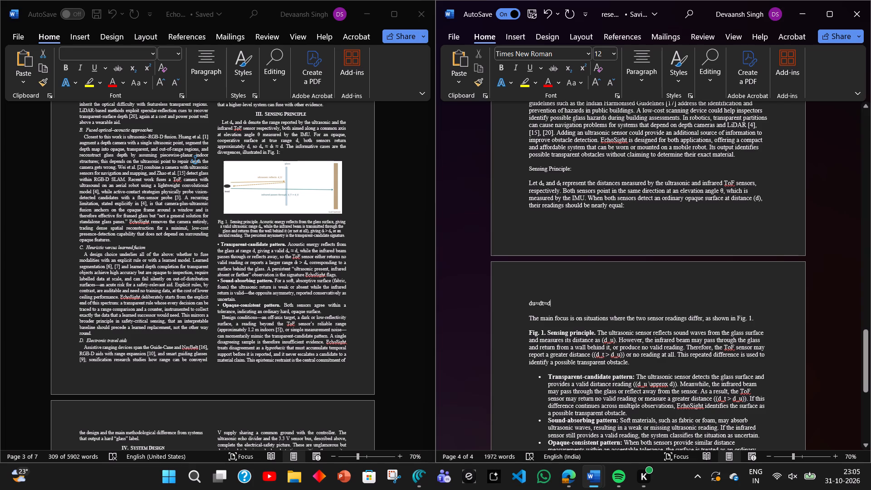
Space out the equation by adding spaces around both ≈ symbols, keeping "dt" together as one term.
{"action": "left_click", "coordinate": [547, 303]}
{"action": "key", "text": "space"}
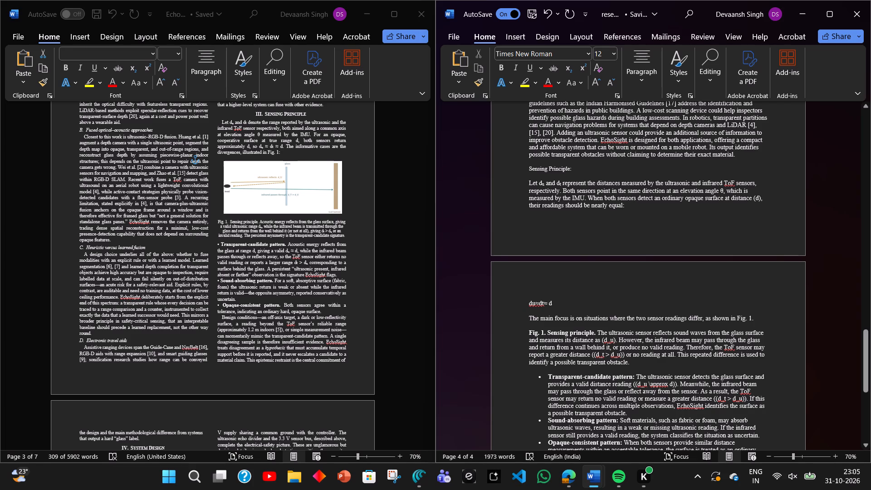
{"action": "left_click", "coordinate": [543, 304]}
{"action": "key", "text": "space"}
{"action": "key", "text": "Right"}
{"action": "key", "text": "BackSpace"}
{"action": "key", "text": "BackSpace"}
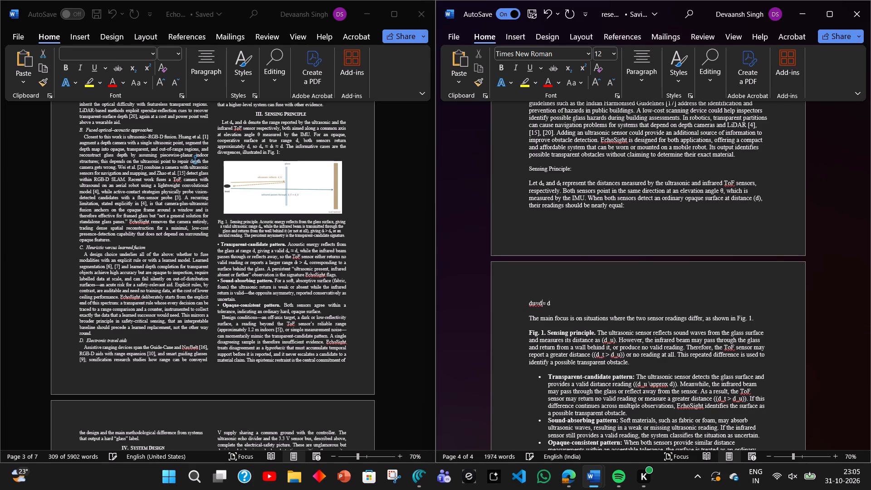
{"action": "type", "text": "t"}
{"action": "key", "text": "space"}
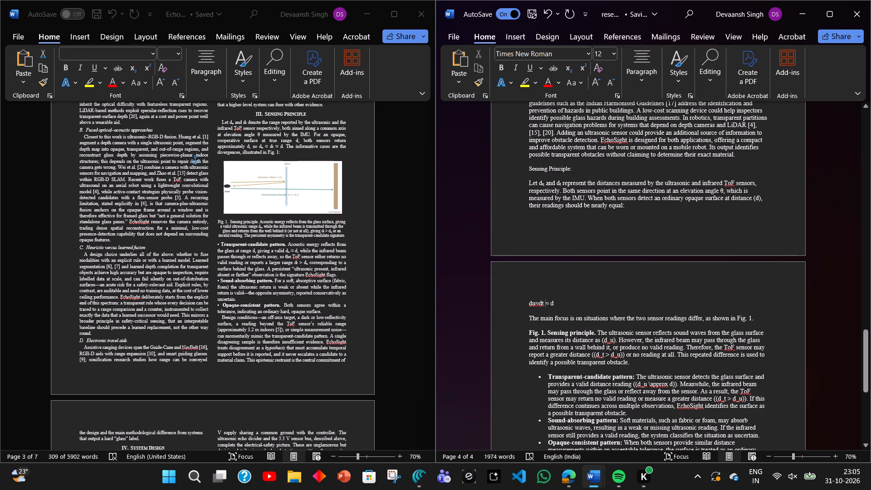
{"action": "left_click", "coordinate": [537, 304]}
{"action": "key", "text": "space"}
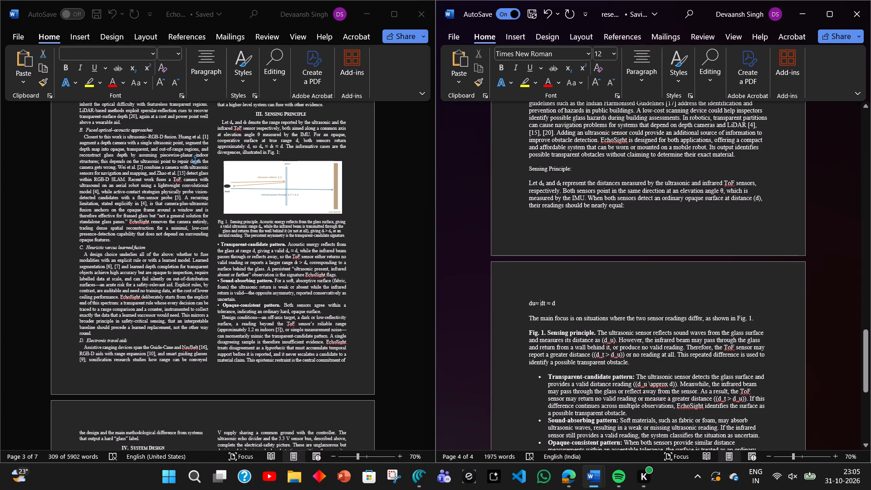
{"action": "left_click", "coordinate": [536, 304]}
{"action": "key", "text": "space"}
{"action": "key", "text": "space"}
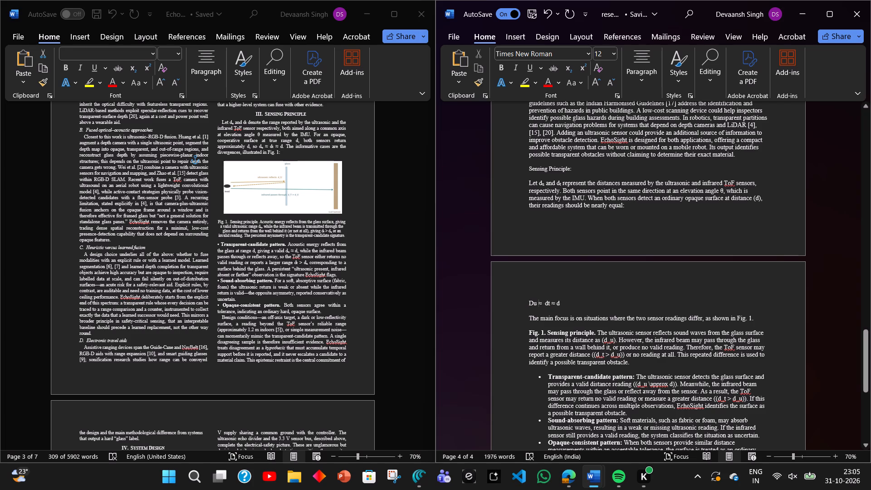
Place the text cursor in "Du" at the start of the equation for editing.
{"action": "left_click", "coordinate": [533, 304]}
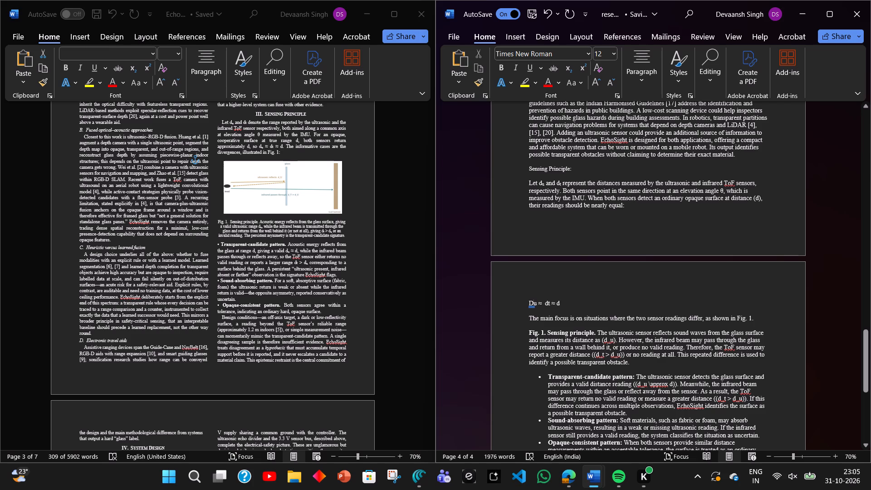
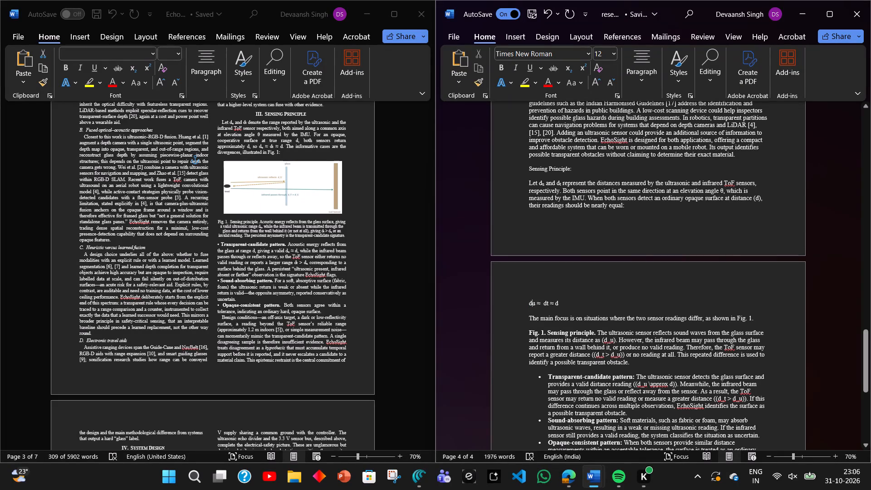
Format the "u" in "du" and the "t" in "dt" of the equation line as subscripts.
{"action": "left_click", "coordinate": [534, 304]}
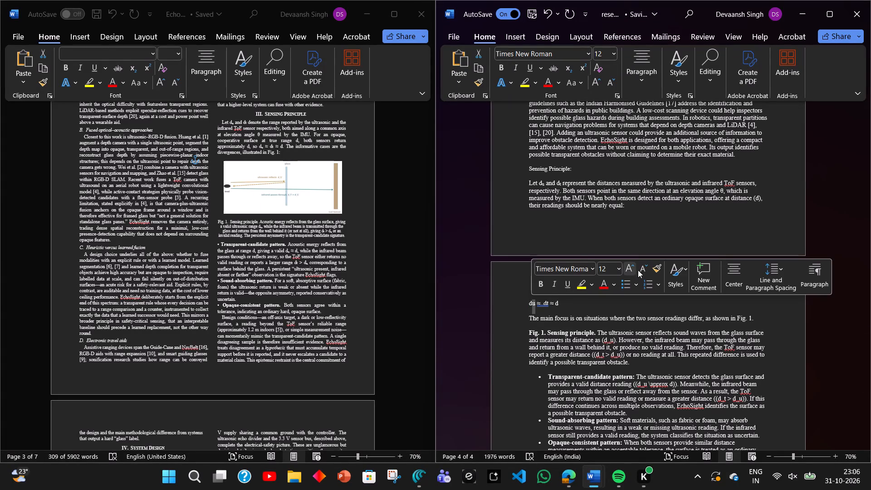
{"action": "left_click", "coordinate": [568, 65]}
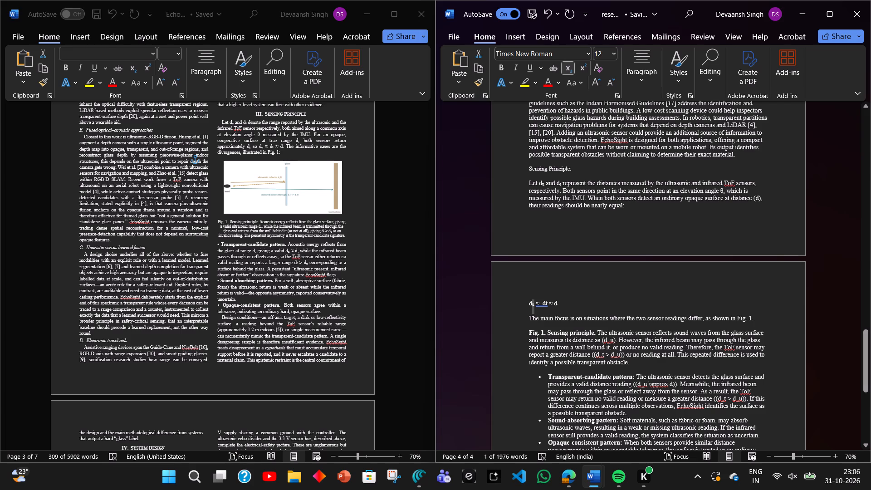
{"action": "left_click", "coordinate": [548, 304]}
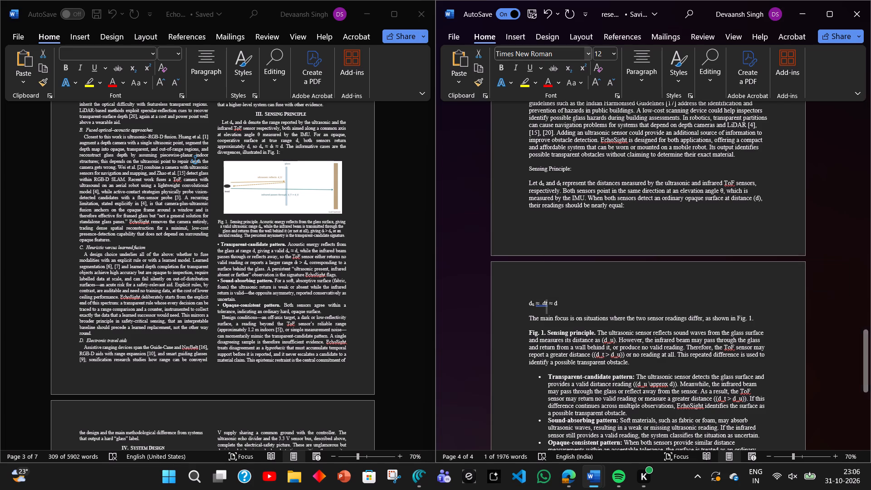
{"action": "left_click", "coordinate": [570, 71]}
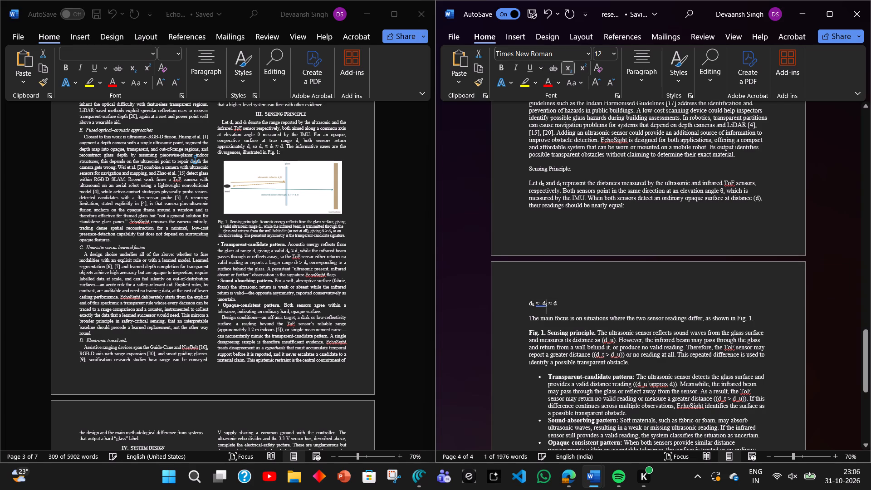
Centre the equation line above "The main focus is on situations where the two sensor readings differ".
{"action": "left_click_drag", "start_coordinate": [573, 304], "coordinate": [524, 301]}
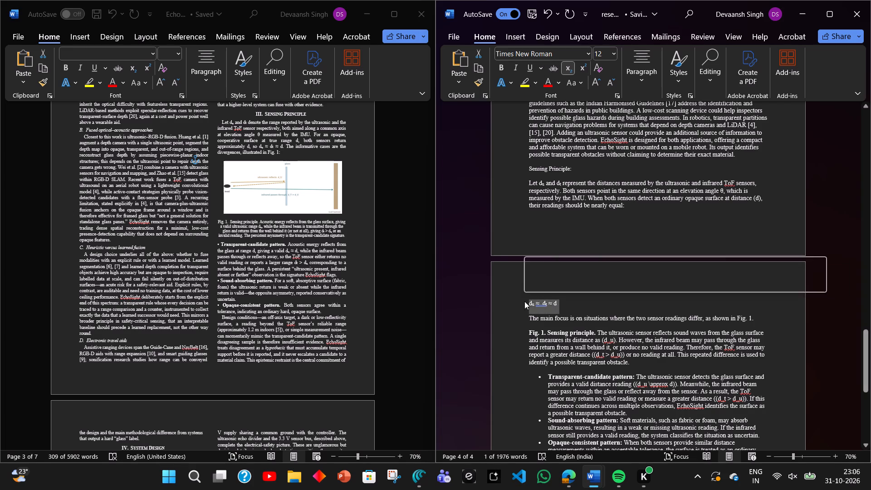
{"action": "left_click", "coordinate": [643, 73]}
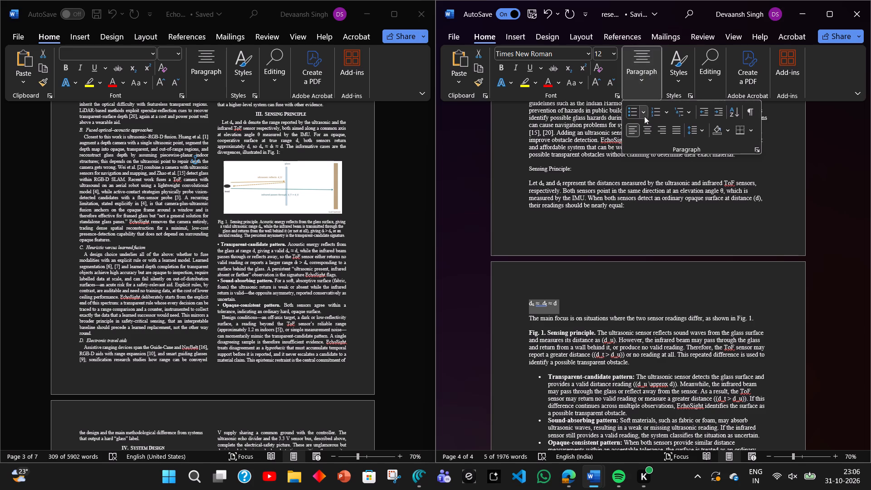
{"action": "left_click", "coordinate": [646, 130]}
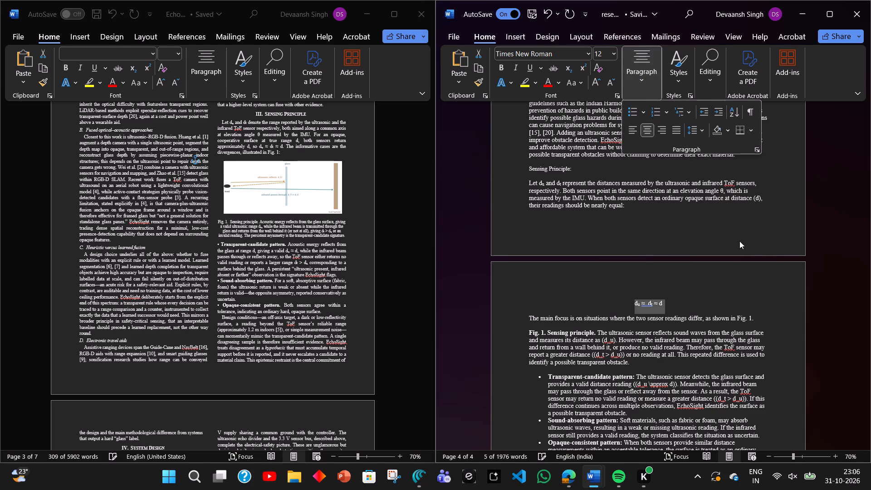
{"action": "left_click", "coordinate": [806, 307]}
Replace "(d_u)" after "measures its distance as" in the Fig. 1 caption with "du", making the "u" a subscript.
{"action": "scroll", "coordinate": [806, 307], "scroll_direction": "down", "scroll_amount": 1}
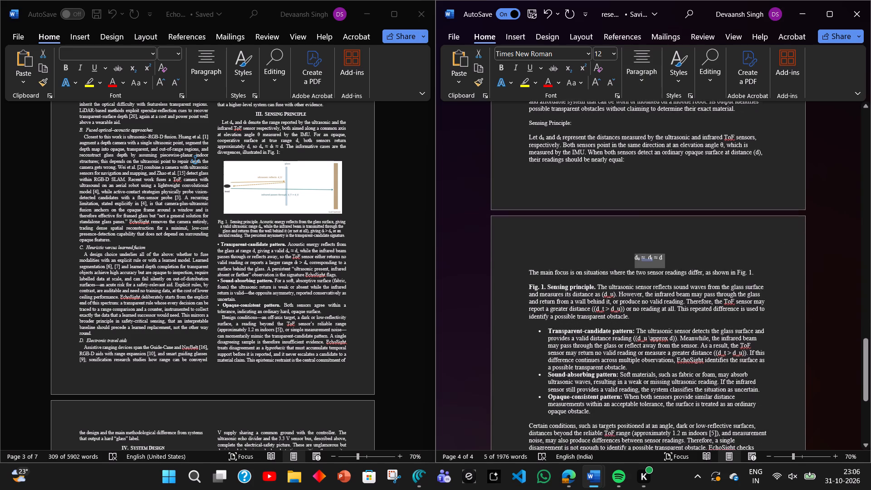
{"action": "scroll", "coordinate": [806, 307], "scroll_direction": "down", "scroll_amount": 1}
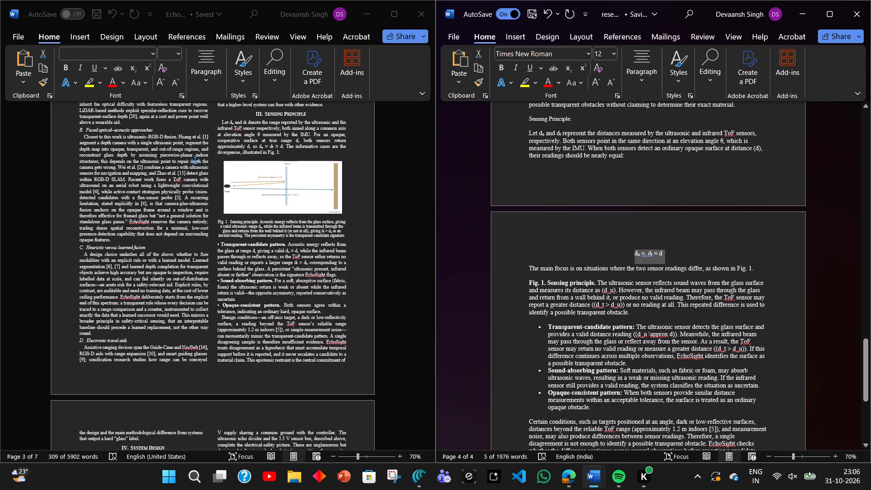
{"action": "left_click", "coordinate": [615, 290]}
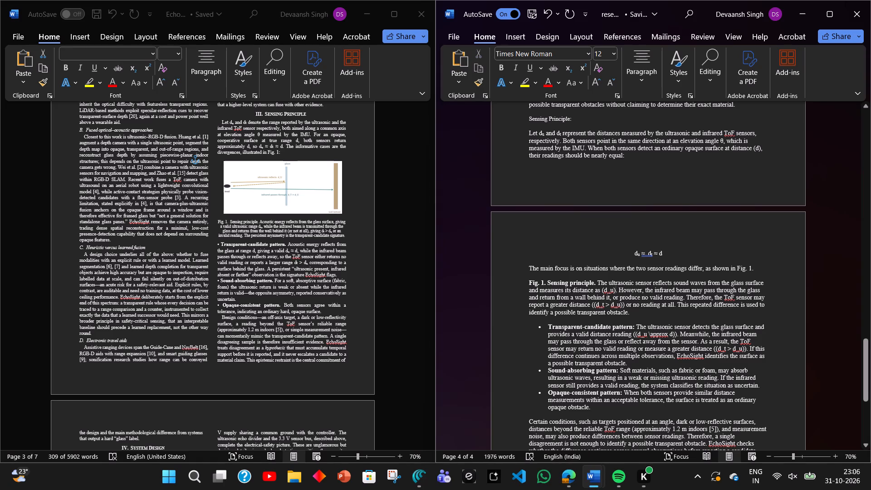
{"action": "key", "text": "BackSpace"}
{"action": "key", "text": "BackSpace"}
{"action": "key", "text": "BackSpace"}
{"action": "key", "text": "BackSpace"}
{"action": "key", "text": "BackSpace"}
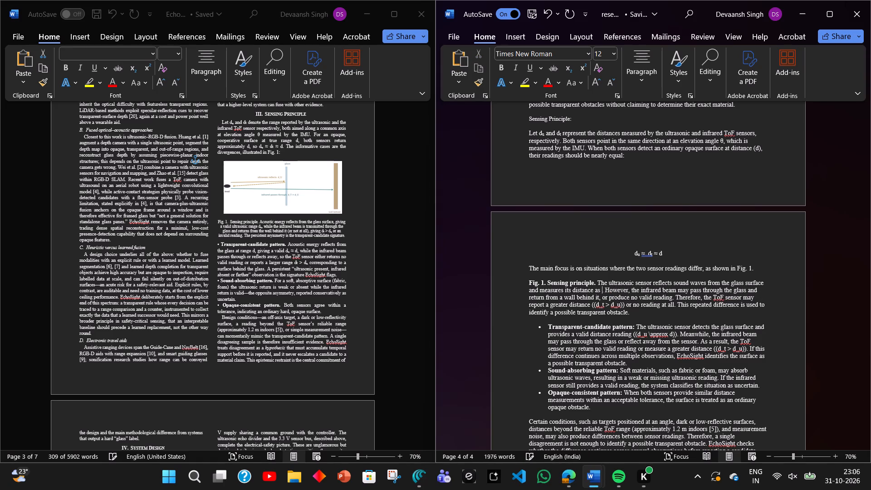
{"action": "type", "text": "du"}
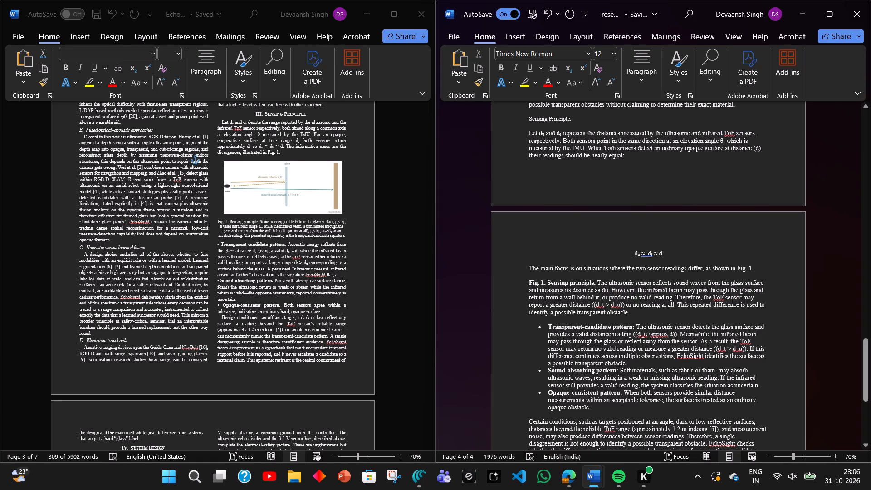
{"action": "left_click", "coordinate": [607, 292]}
{"action": "left_click", "coordinate": [571, 69]}
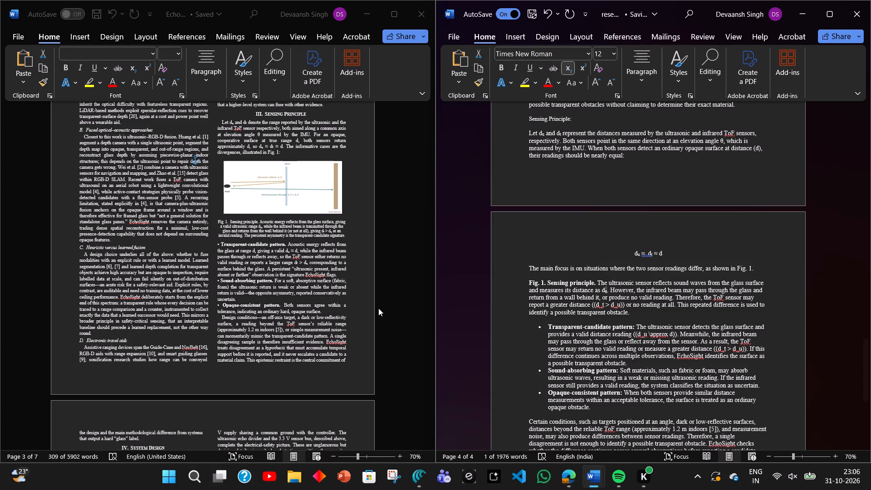
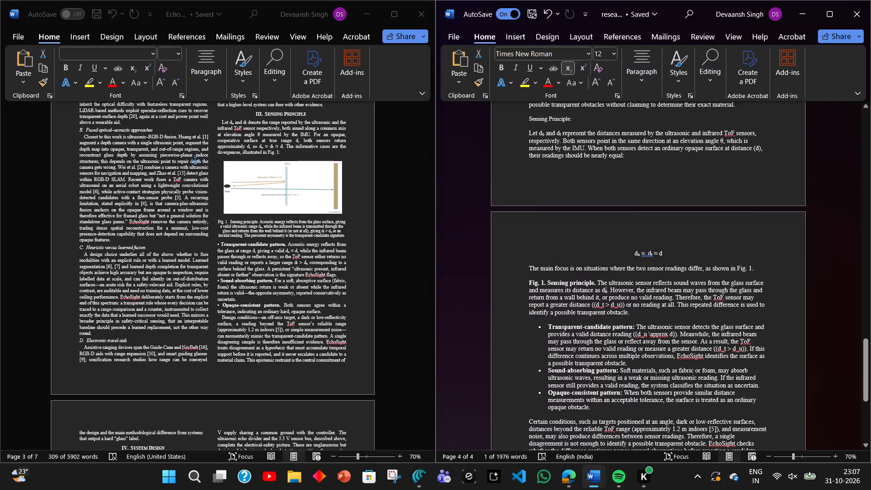
Replace "((d_t > d_u))" after "report a greater distance" in the Fig. 1 caption with "(dt > du)".
{"action": "left_click", "coordinate": [605, 306]}
{"action": "key", "text": "BackSpace"}
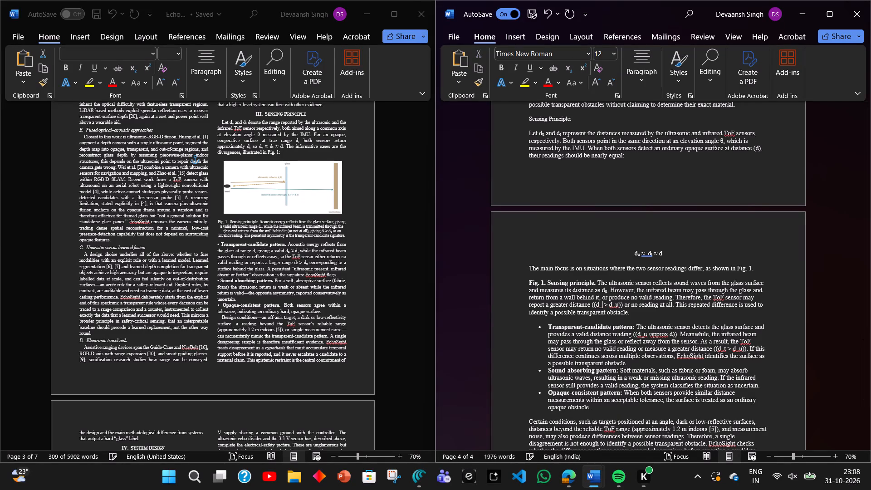
{"action": "key", "text": "BackSpace"}
{"action": "key", "text": "BackSpace"}
{"action": "key", "text": "BackSpace"}
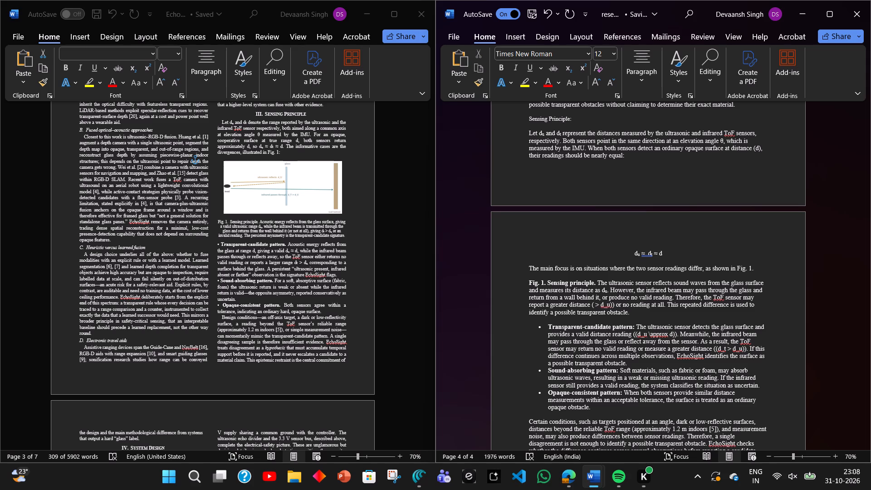
{"action": "type", "text": "dt"}
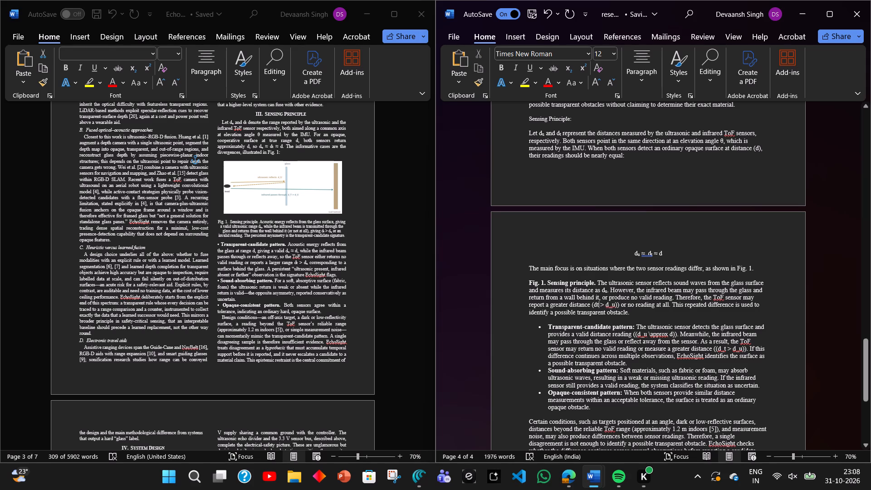
{"action": "left_click", "coordinate": [617, 305]}
{"action": "key", "text": "BackSpace"}
{"action": "key", "text": "BackSpace"}
{"action": "key", "text": "BackSpace"}
{"action": "key", "text": "u"}
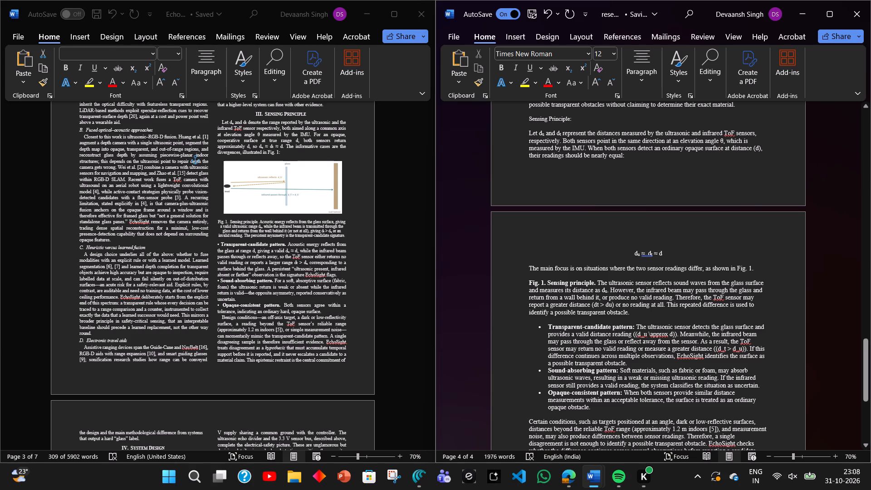
Format the "t" in "dt" and the "u" in "du" of the Fig. 1 caption's "(dt > du)" as subscripts.
{"action": "left_click", "coordinate": [600, 306]}
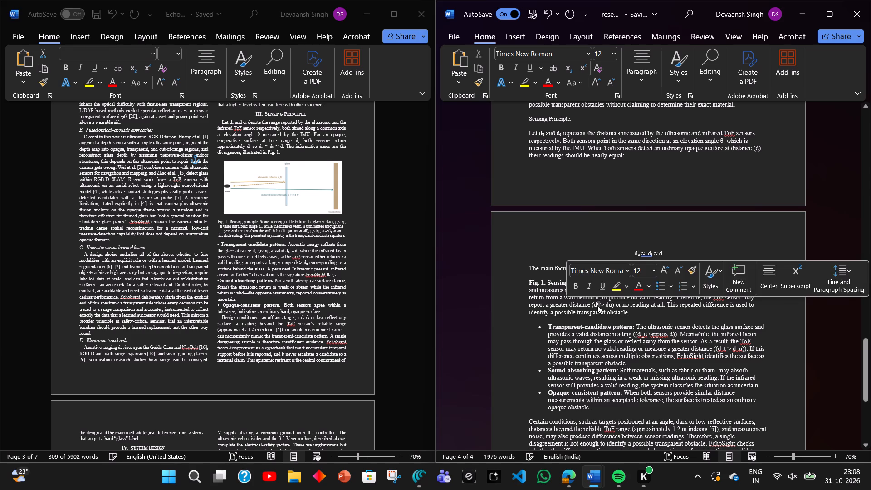
{"action": "left_click", "coordinate": [568, 72]}
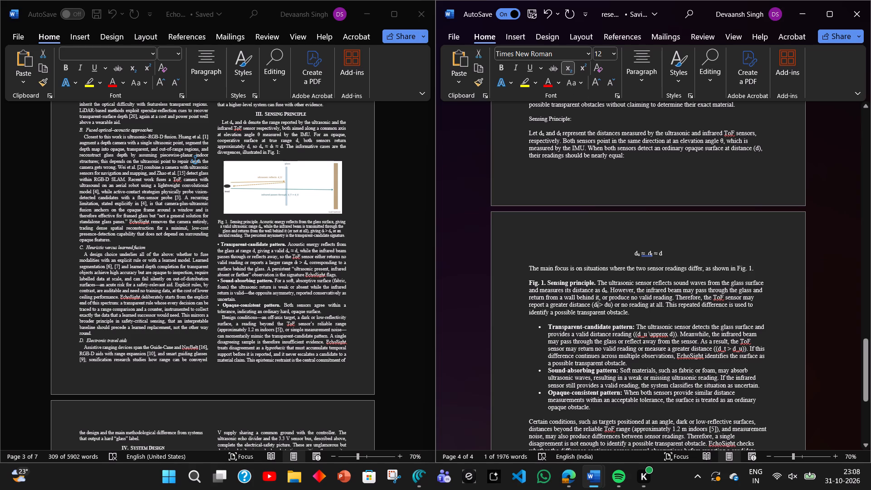
{"action": "left_click", "coordinate": [611, 304]}
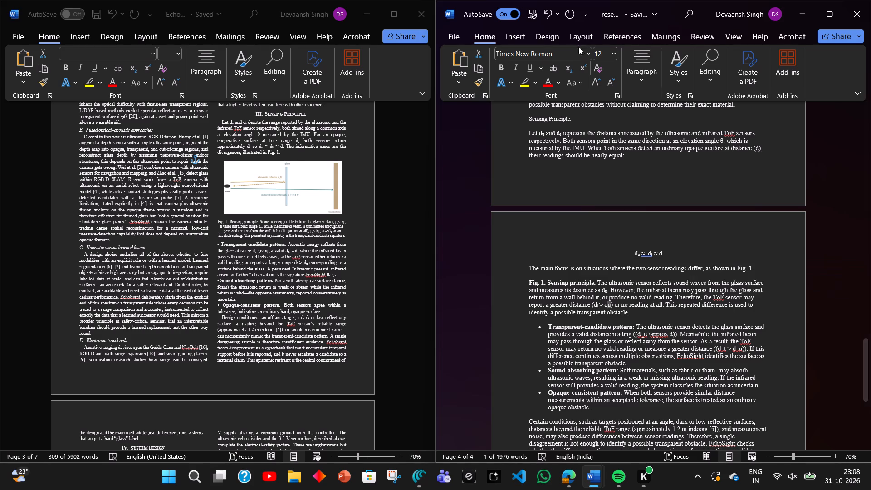
{"action": "left_click_drag", "start_coordinate": [571, 75], "coordinate": [569, 59]}
{"action": "left_click", "coordinate": [569, 59]}
{"action": "left_click", "coordinate": [569, 67]}
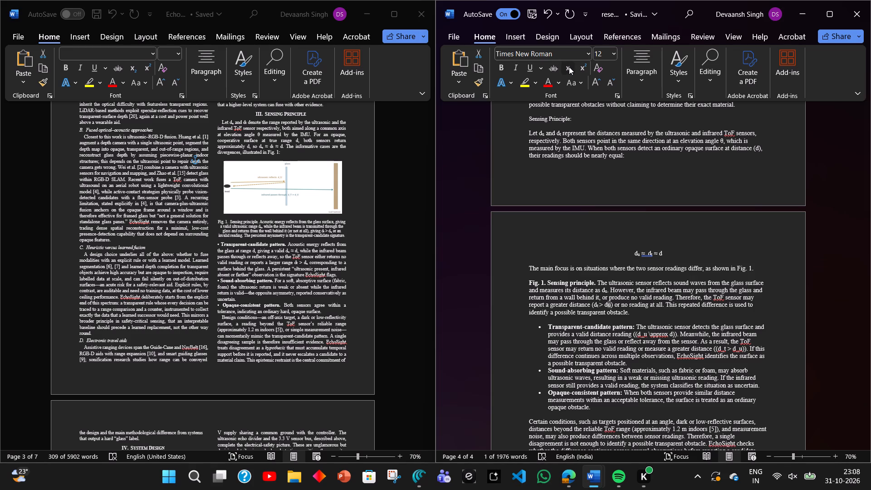
Replace "((d_u \approx d))" after "valid distance reading" in the Transparent-candidate pattern bullet with "du" and a space.
{"action": "scroll", "coordinate": [724, 273], "scroll_direction": "down", "scroll_amount": 1}
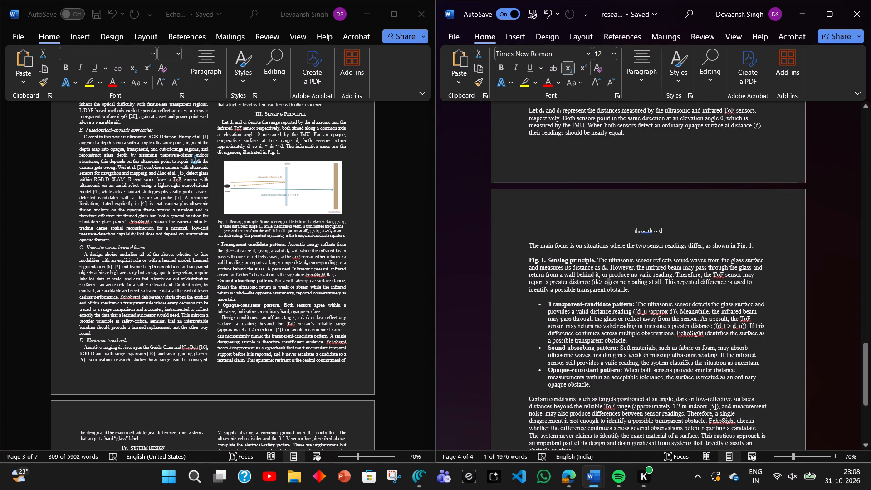
{"action": "scroll", "coordinate": [724, 317], "scroll_direction": "down", "scroll_amount": 1}
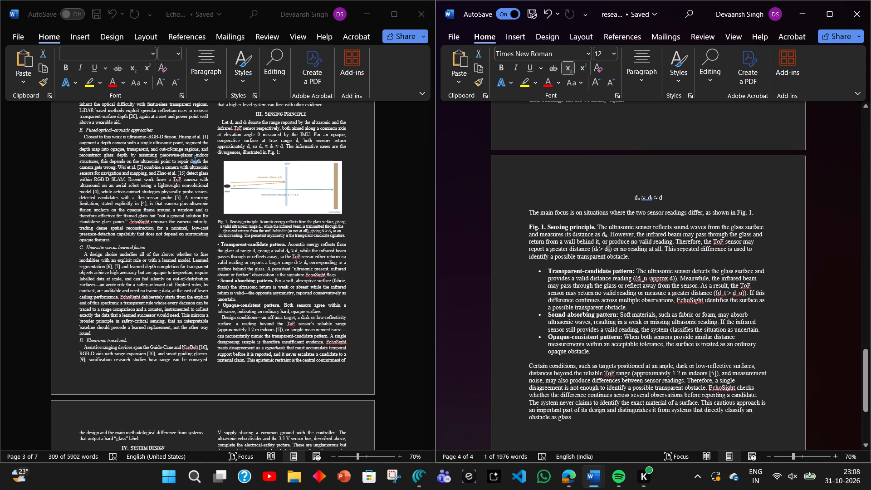
{"action": "left_click", "coordinate": [677, 278]}
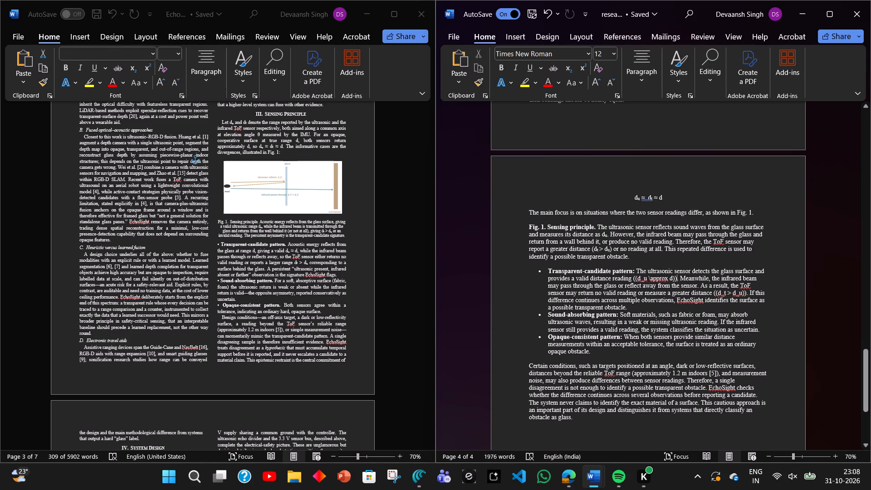
{"action": "key", "text": "BackSpace"}
{"action": "key", "text": "BackSpace"}
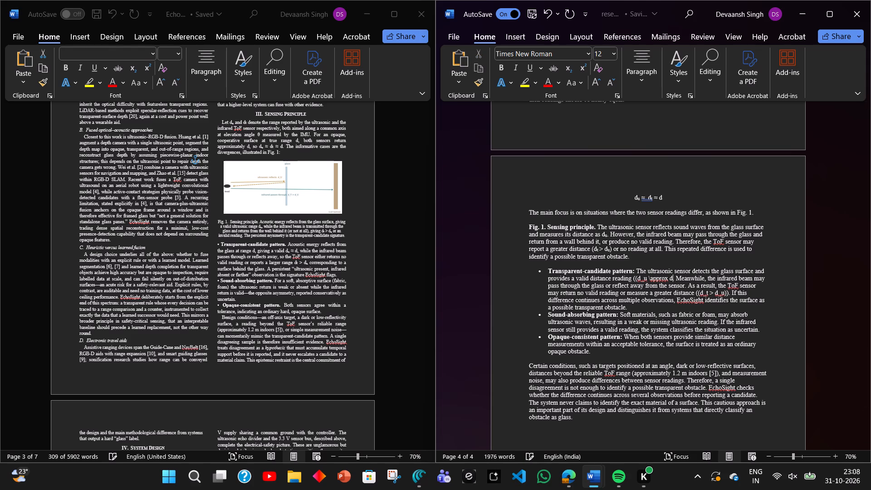
{"action": "key", "text": "BackSpace"}
{"action": "key", "text": "BackSpace"}
{"action": "key", "text": "BackSpace"}
{"action": "key", "text": "BackSpace"}
{"action": "key", "text": "BackSpace"}
{"action": "key", "text": "BackSpace"}
{"action": "key", "text": "BackSpace"}
{"action": "key", "text": "BackSpace"}
{"action": "key", "text": "BackSpace"}
{"action": "key", "text": "BackSpace"}
{"action": "key", "text": "BackSpace"}
{"action": "key", "text": "BackSpace"}
{"action": "key", "text": "BackSpace"}
{"action": "key", "text": "BackSpace"}
{"action": "key", "text": "BackSpace"}
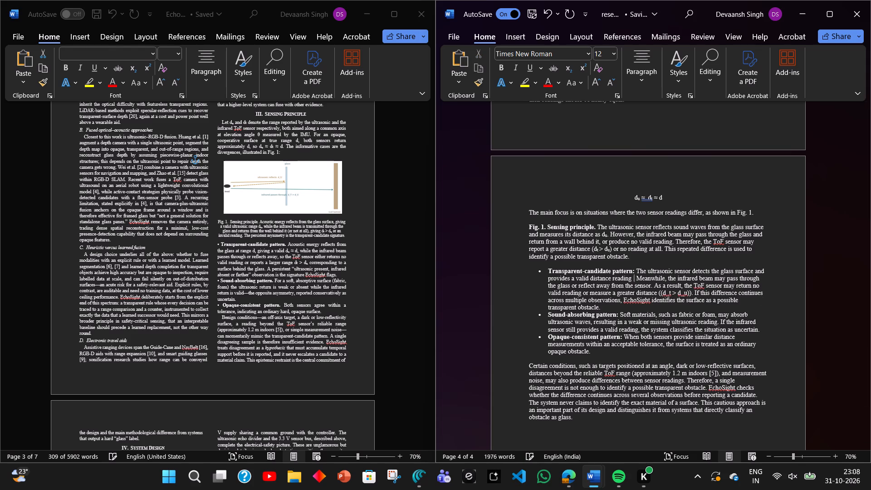
{"action": "type", "text": "du"}
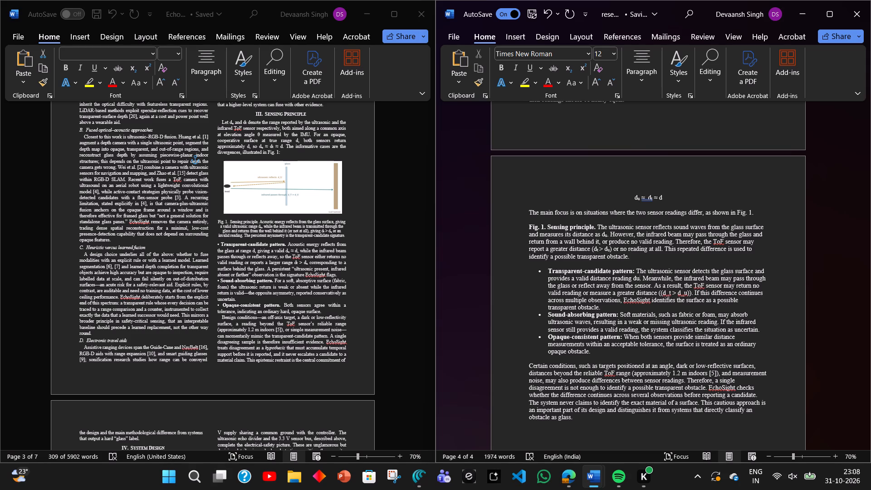
{"action": "key", "text": "space"}
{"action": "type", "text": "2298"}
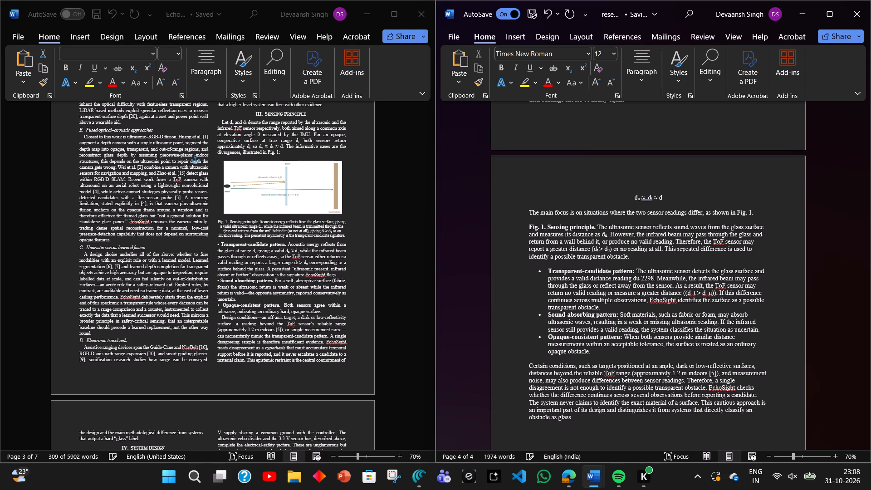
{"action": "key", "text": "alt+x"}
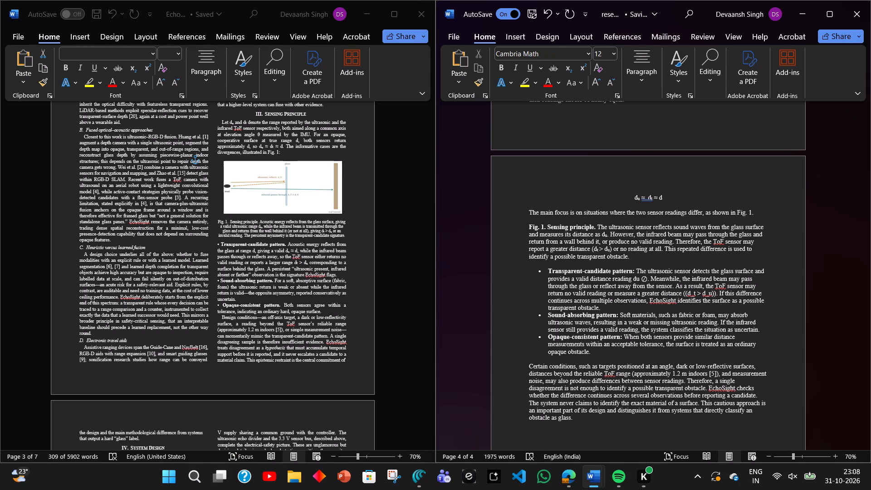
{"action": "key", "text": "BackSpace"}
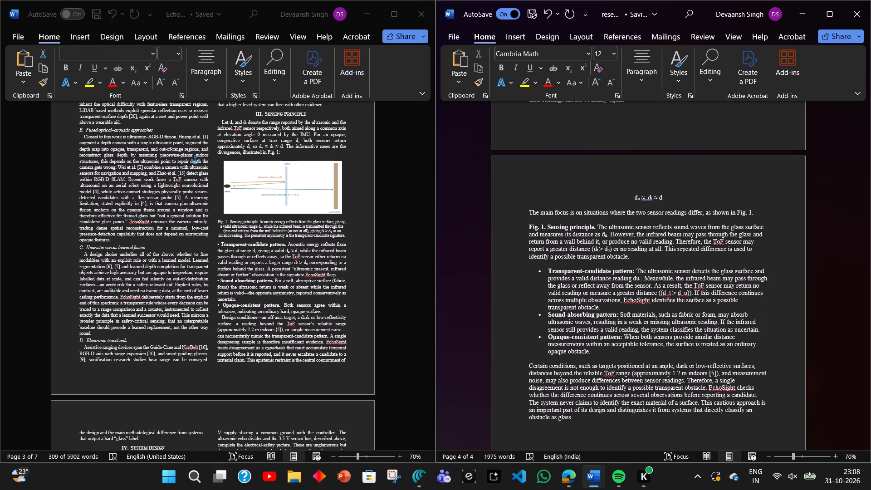
Complete the Transparent-candidate pattern bullet's expression as "du ≈ d" using Unicode 2248, and make the "u" a subscript.
{"action": "key", "text": "2"}
{"action": "type", "text": "248"}
{"action": "key", "text": "alt+x"}
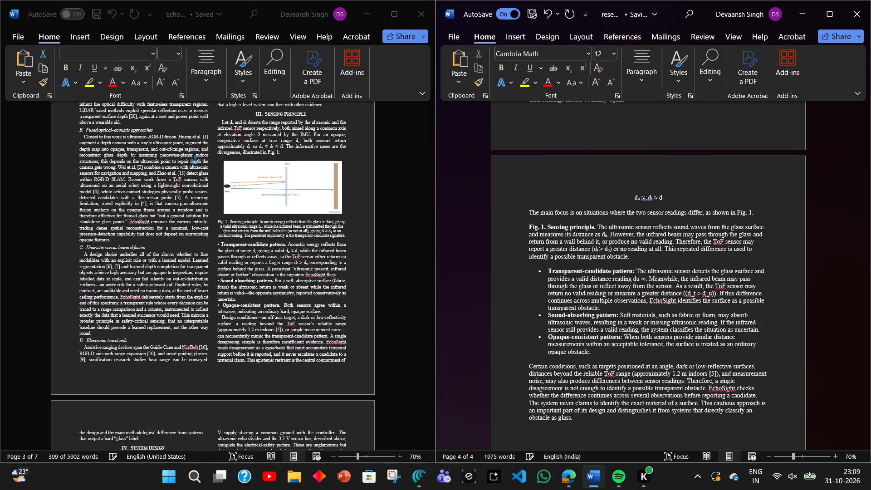
{"action": "key", "text": "space"}
{"action": "key", "text": "d"}
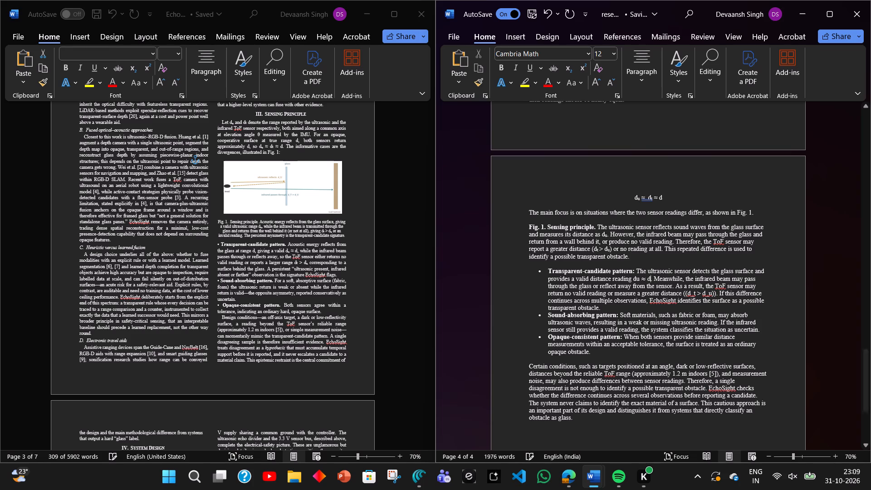
{"action": "left_click", "coordinate": [639, 277]}
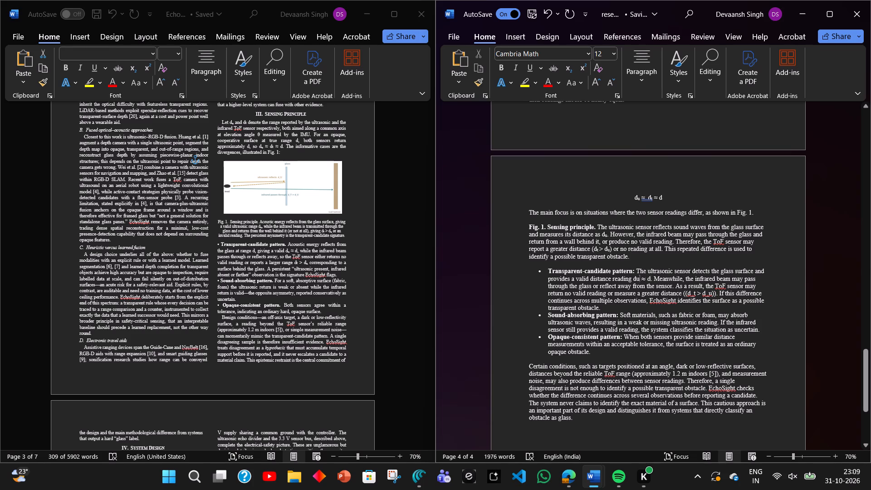
{"action": "left_click", "coordinate": [566, 72]}
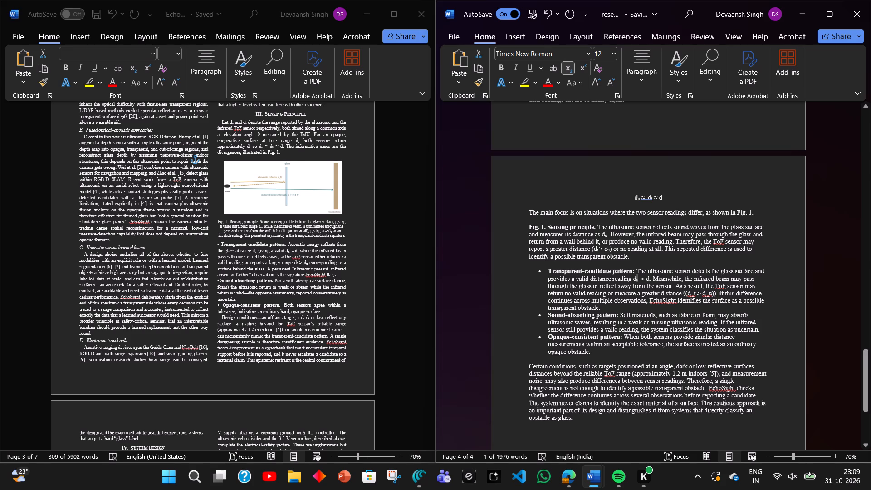
{"action": "left_click", "coordinate": [806, 293]}
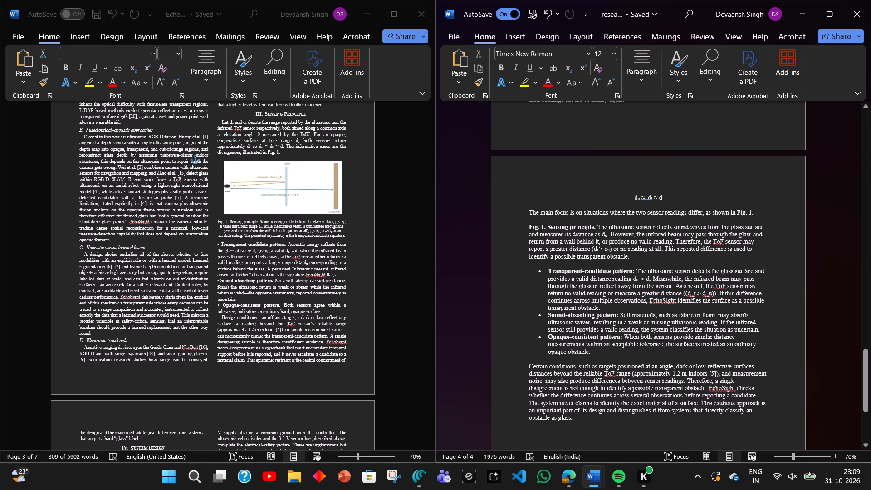
Replace "((d_t > d_u))" after "measure a greater distance" in the Transparent-candidate pattern bullet with "(dt > du)".
{"action": "left_click", "coordinate": [696, 295]}
{"action": "key", "text": "BackSpace"}
{"action": "key", "text": "BackSpace"}
{"action": "key", "text": "BackSpace"}
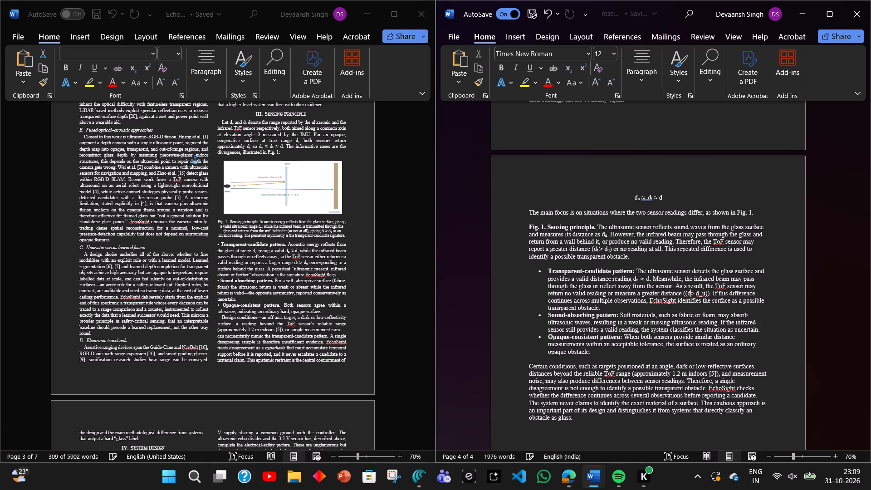
{"action": "key", "text": "BackSpace"}
{"action": "key", "text": "BackSpace"}
{"action": "type", "text": "dt"}
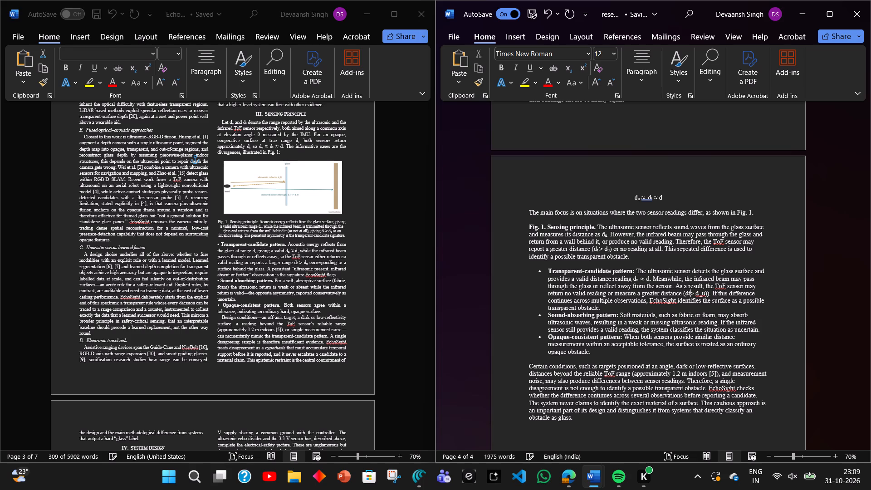
{"action": "key", "text": "space"}
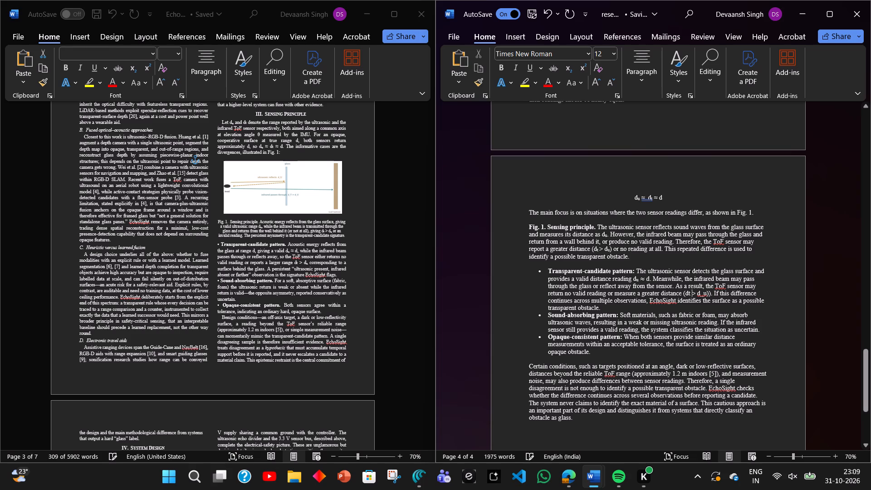
{"action": "left_click", "coordinate": [708, 294]}
{"action": "key", "text": "BackSpace"}
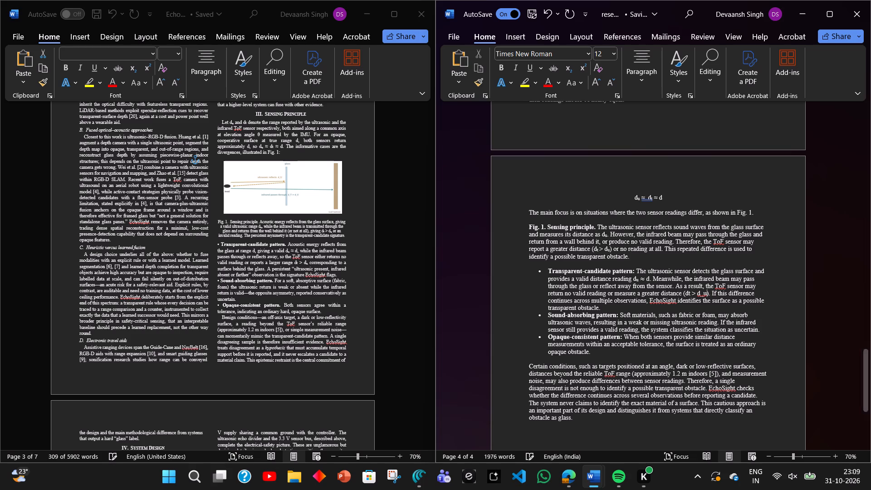
{"action": "key", "text": "BackSpace"}
{"action": "key", "text": "BackSpace"}
{"action": "key", "text": "u"}
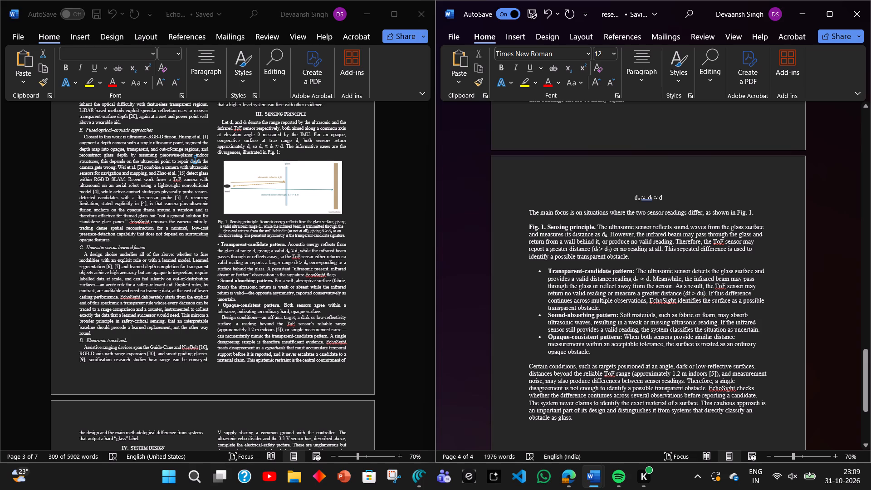
Format the "t" in "dt" and the "u" in "du" of the Transparent-candidate pattern bullet's "(dt > du)" as subscripts.
{"action": "left_click", "coordinate": [690, 294]}
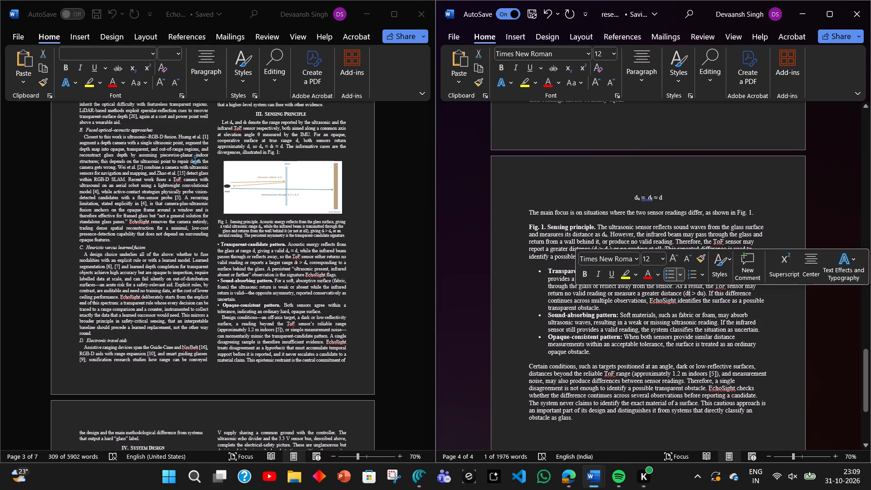
{"action": "left_click", "coordinate": [574, 67]}
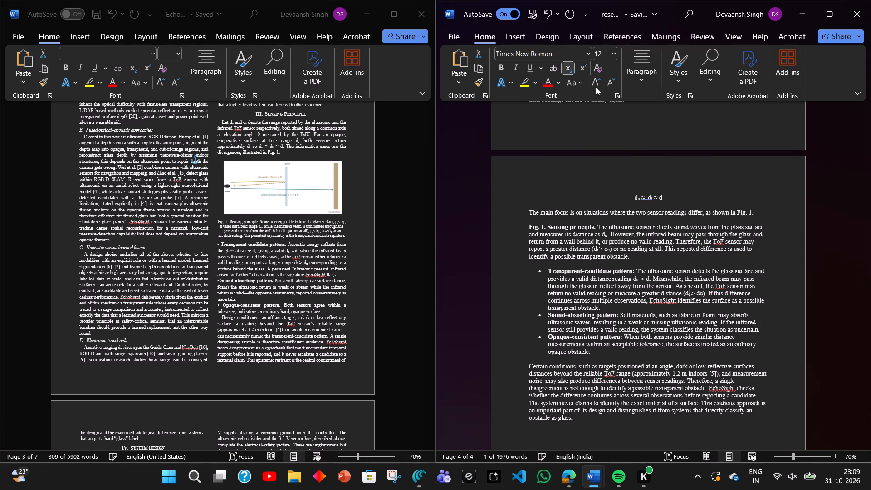
{"action": "left_click", "coordinate": [703, 296]}
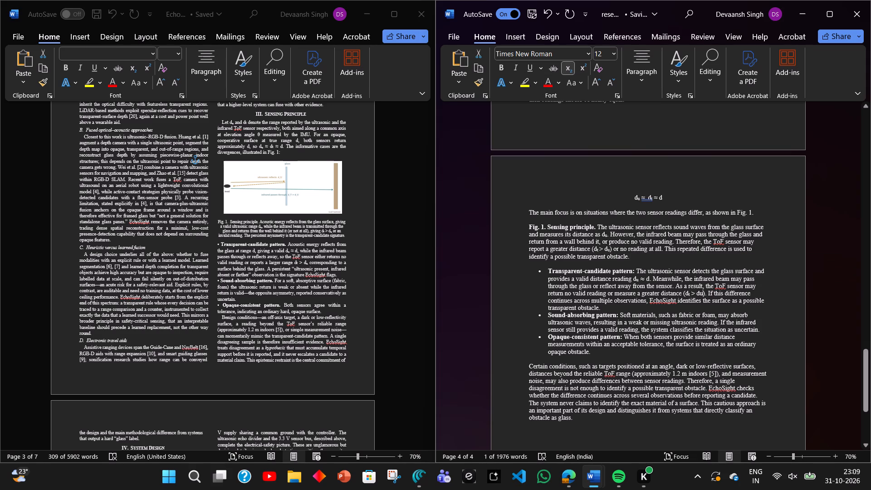
{"action": "left_click", "coordinate": [570, 73]}
{"action": "scroll", "coordinate": [749, 309], "scroll_direction": "down", "scroll_amount": 1}
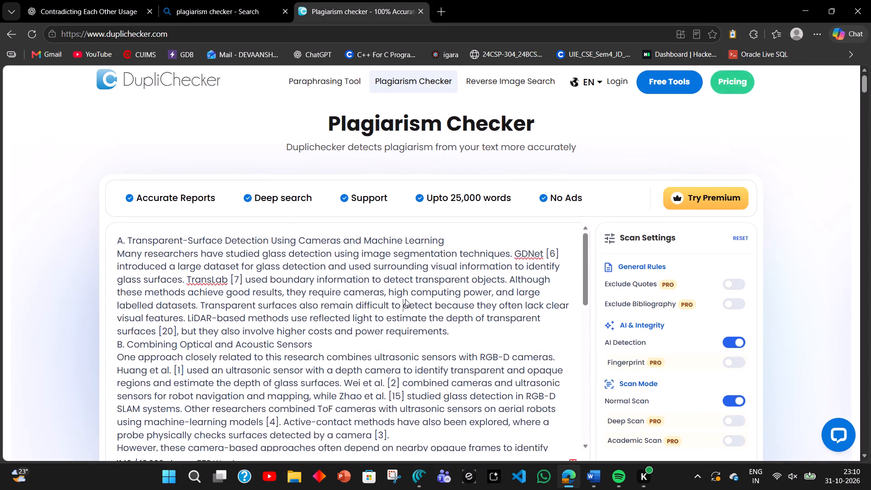
{"action": "key", "text": "ctrl+a"}
{"action": "key", "text": "BackSpace"}
{"action": "key", "text": "ctrl+v"}
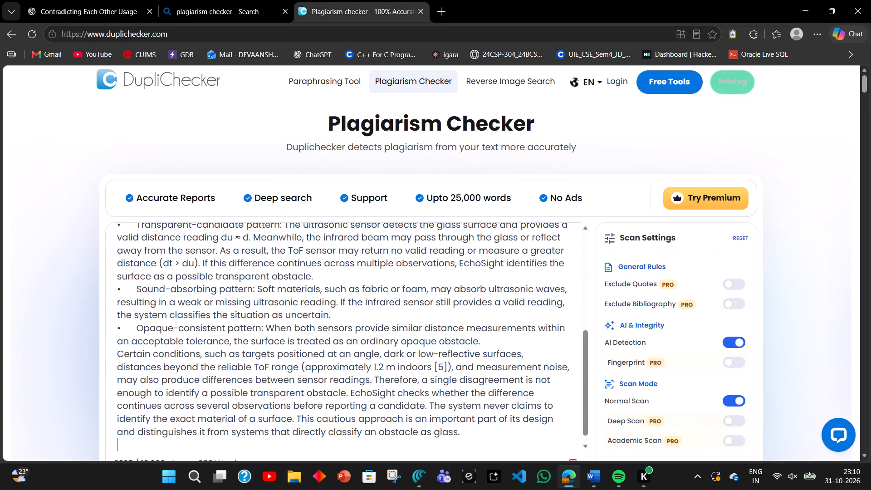
Run the plagiarism check on the Sensing Principle text, completing the human verification, and review the report.
{"action": "scroll", "coordinate": [405, 299], "scroll_direction": "down", "scroll_amount": 4}
{"action": "scroll", "coordinate": [533, 407], "scroll_direction": "down", "scroll_amount": 3}
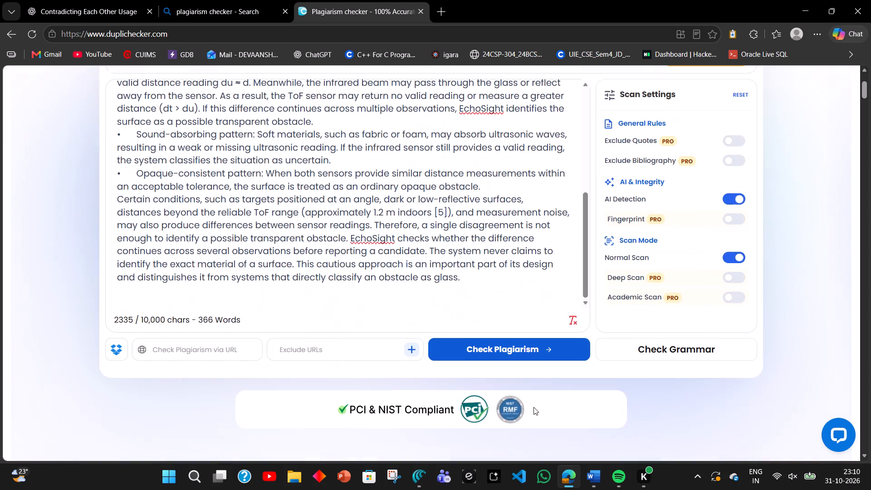
{"action": "left_click", "coordinate": [478, 330]}
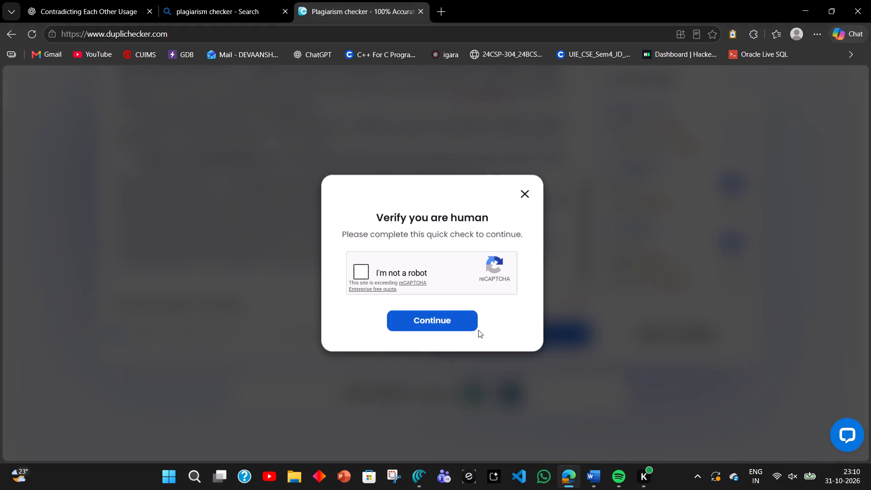
{"action": "left_click", "coordinate": [362, 268]}
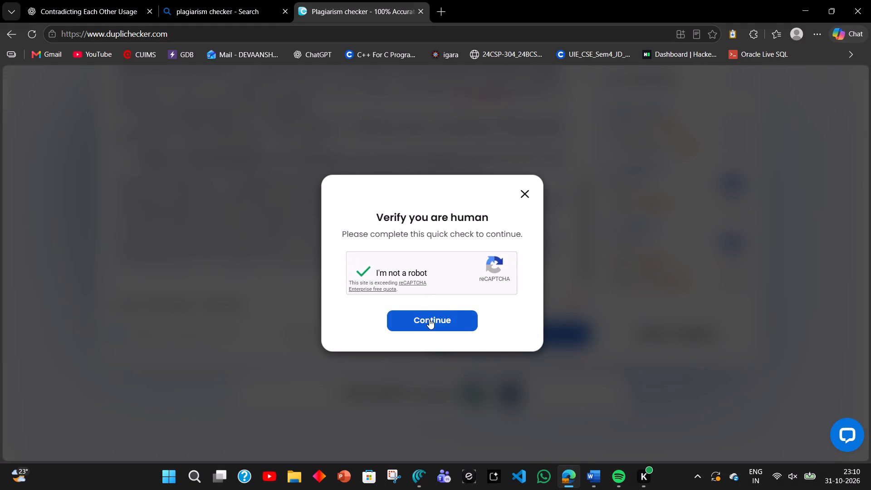
{"action": "left_click", "coordinate": [429, 319]}
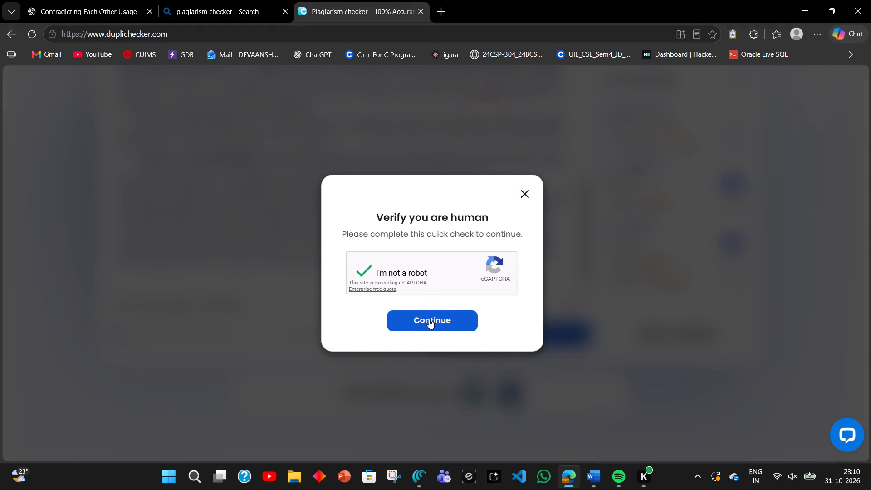
{"action": "left_click", "coordinate": [429, 319]}
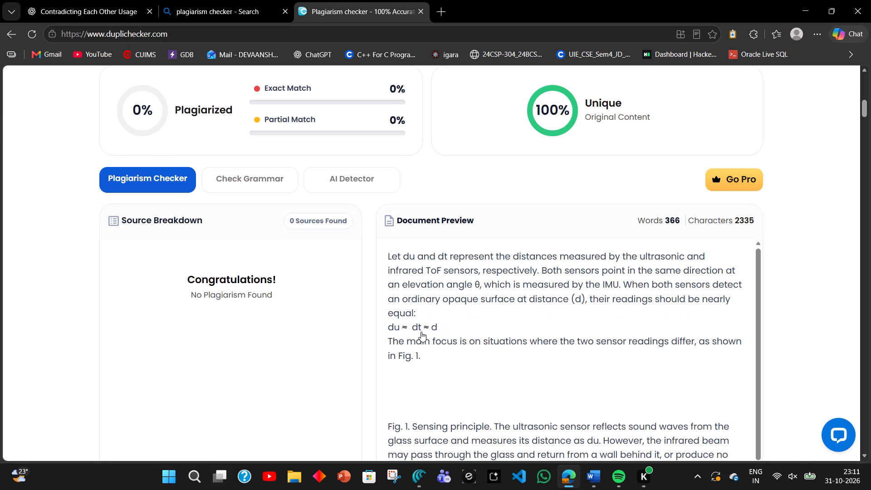
{"action": "scroll", "coordinate": [429, 276], "scroll_direction": "down", "scroll_amount": 2}
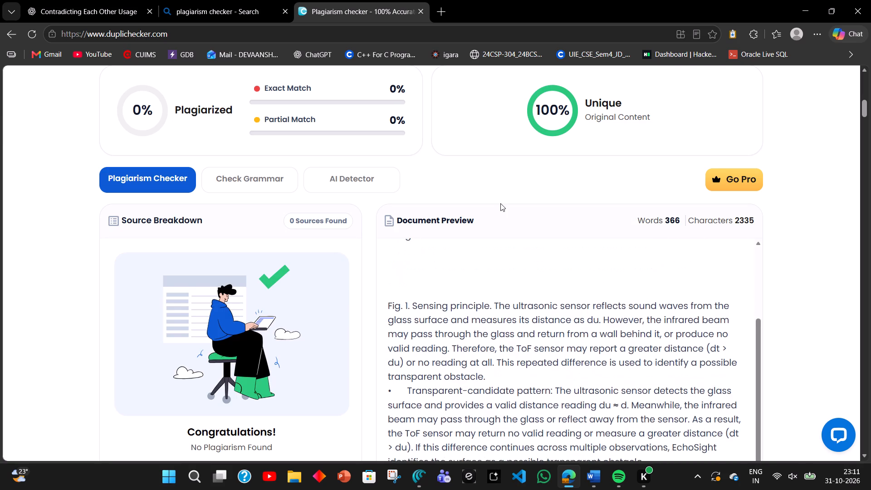
{"action": "scroll", "coordinate": [500, 203], "scroll_direction": "down", "scroll_amount": 6}
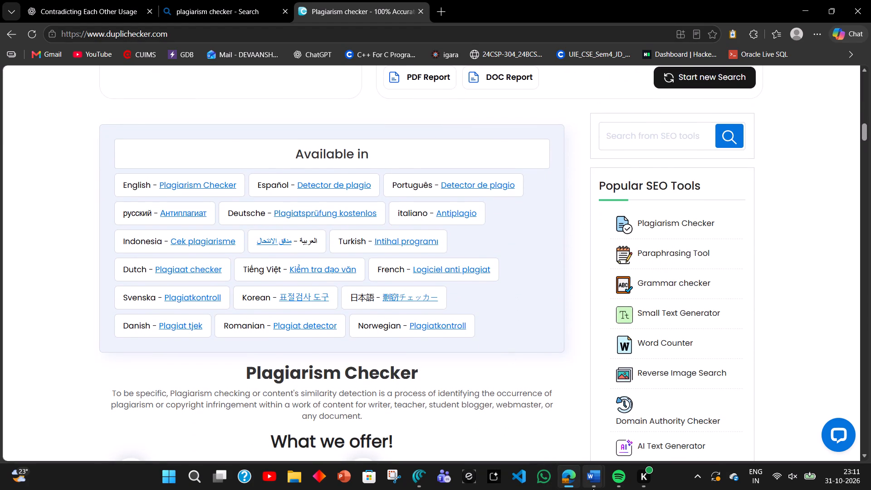
Switch back to Word with the source EchoSight paper and the research paper side by side.
{"action": "left_click", "coordinate": [623, 431]}
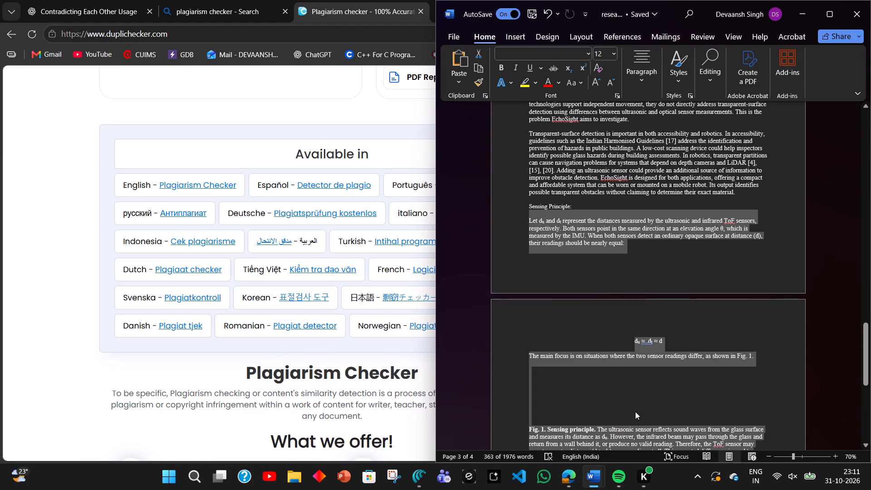
{"action": "left_click", "coordinate": [746, 339]}
{"action": "scroll", "coordinate": [746, 339], "scroll_direction": "down", "scroll_amount": 4}
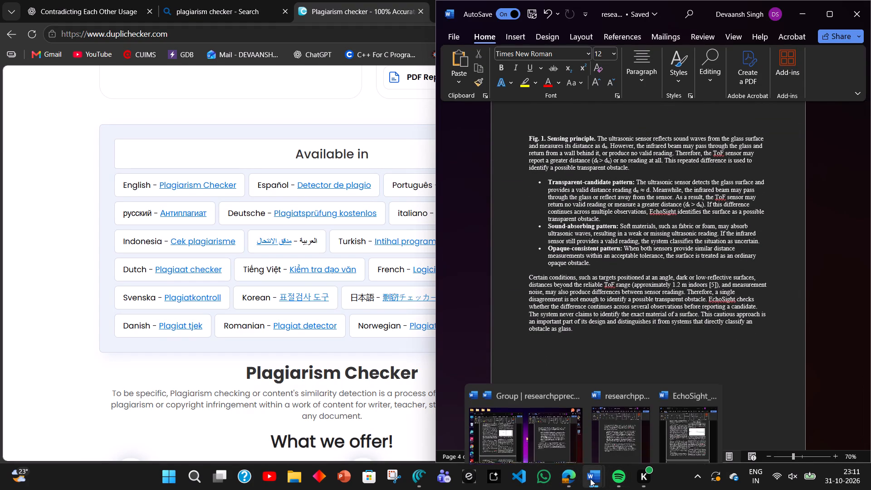
{"action": "left_click", "coordinate": [545, 409]}
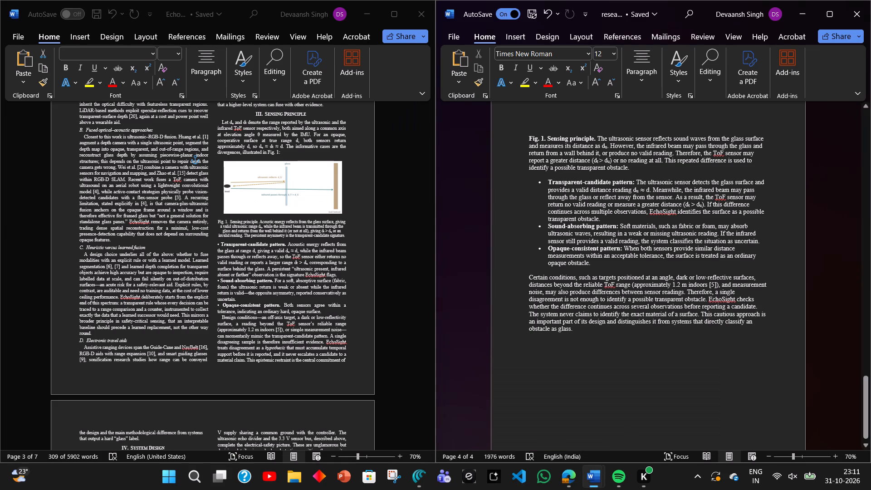
Examine the "IV. System Design" section of the source EchoSight paper, including its subsections, figure and component table.
{"action": "scroll", "coordinate": [266, 364], "scroll_direction": "down", "scroll_amount": 2}
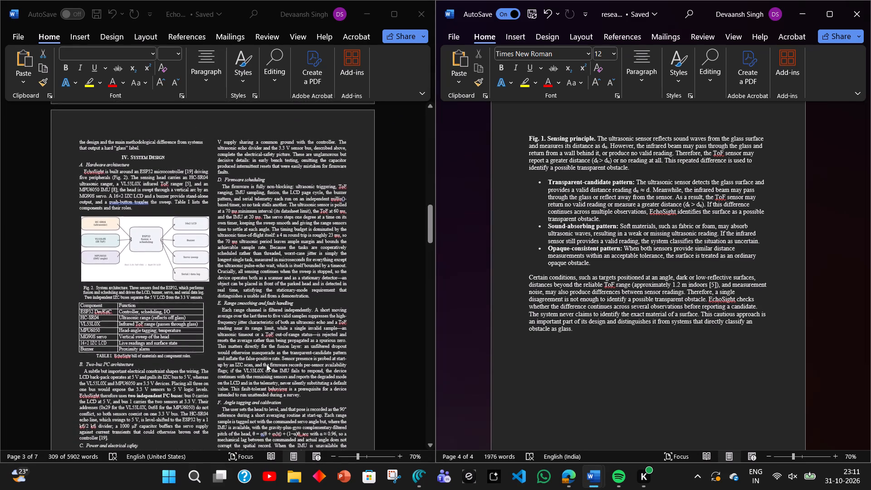
{"action": "scroll", "coordinate": [266, 364], "scroll_direction": "down", "scroll_amount": 2}
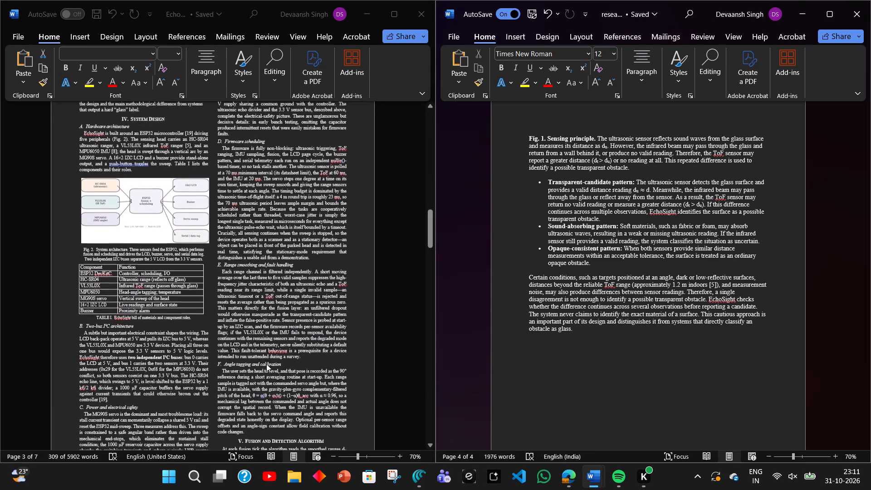
{"action": "scroll", "coordinate": [266, 364], "scroll_direction": "down", "scroll_amount": 2}
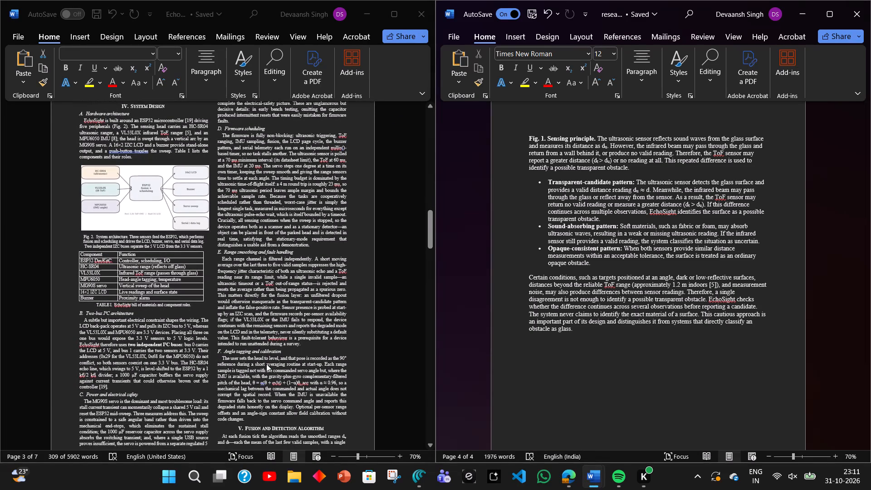
{"action": "scroll", "coordinate": [266, 364], "scroll_direction": "down", "scroll_amount": 3}
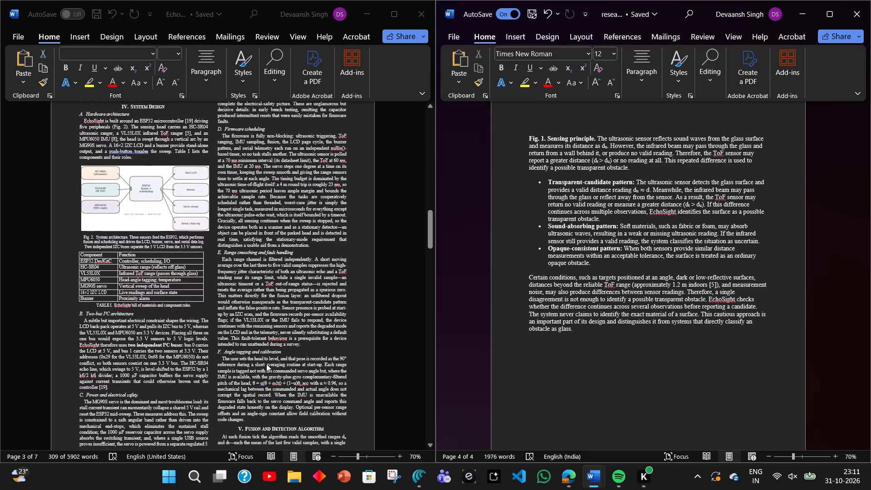
{"action": "scroll", "coordinate": [266, 364], "scroll_direction": "down", "scroll_amount": 2}
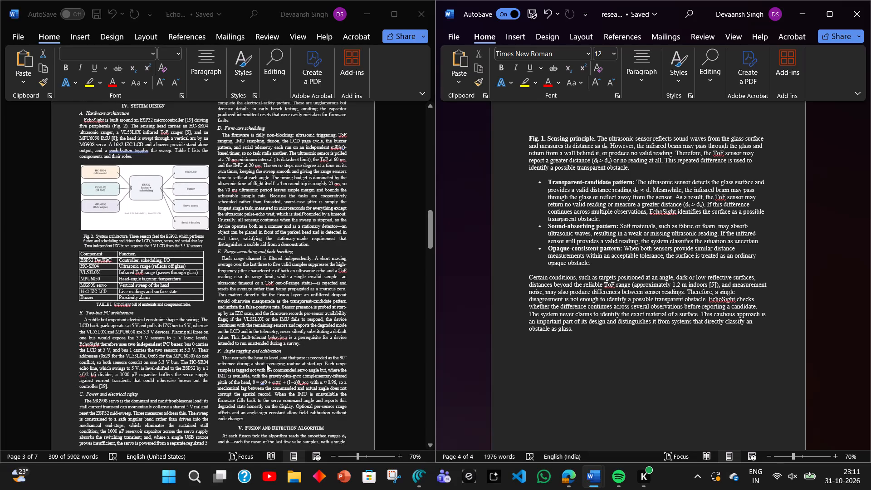
{"action": "scroll", "coordinate": [266, 364], "scroll_direction": "down", "scroll_amount": 1}
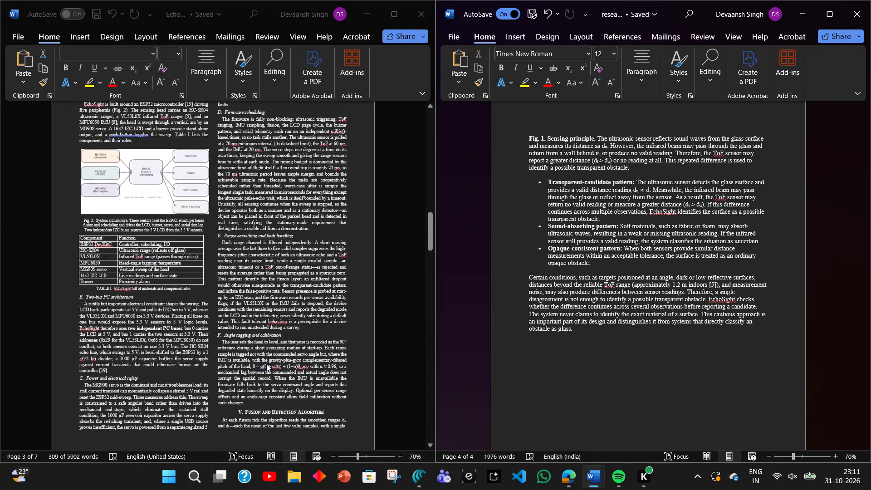
{"action": "scroll", "coordinate": [266, 364], "scroll_direction": "down", "scroll_amount": 1}
{"action": "scroll", "coordinate": [266, 364], "scroll_direction": "right", "scroll_amount": 1}
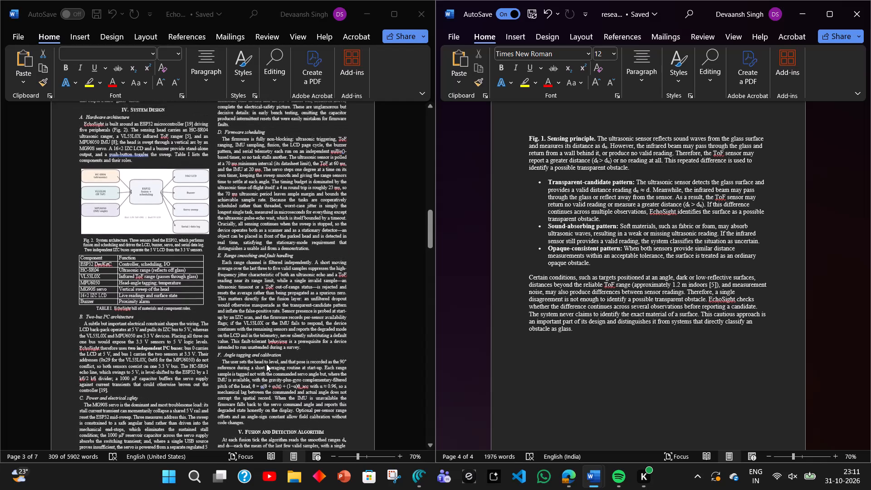
{"action": "scroll", "coordinate": [266, 364], "scroll_direction": "right", "scroll_amount": 1}
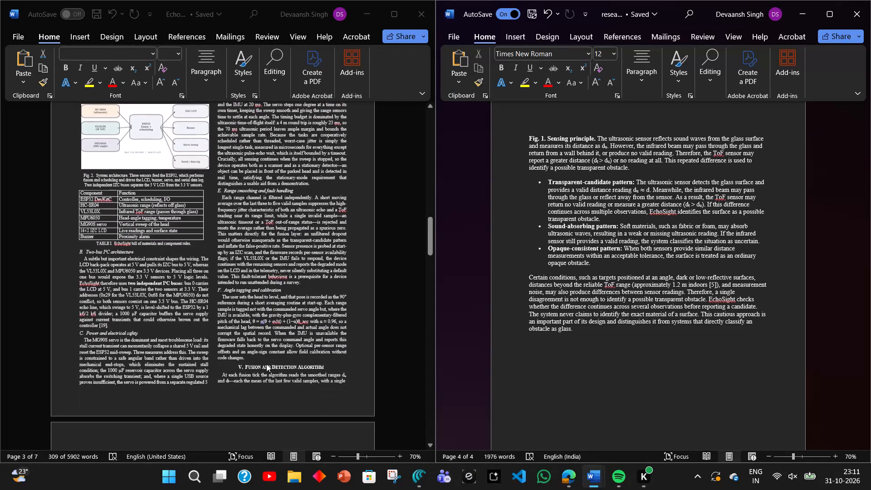
{"action": "scroll", "coordinate": [266, 364], "scroll_direction": "up", "scroll_amount": 3}
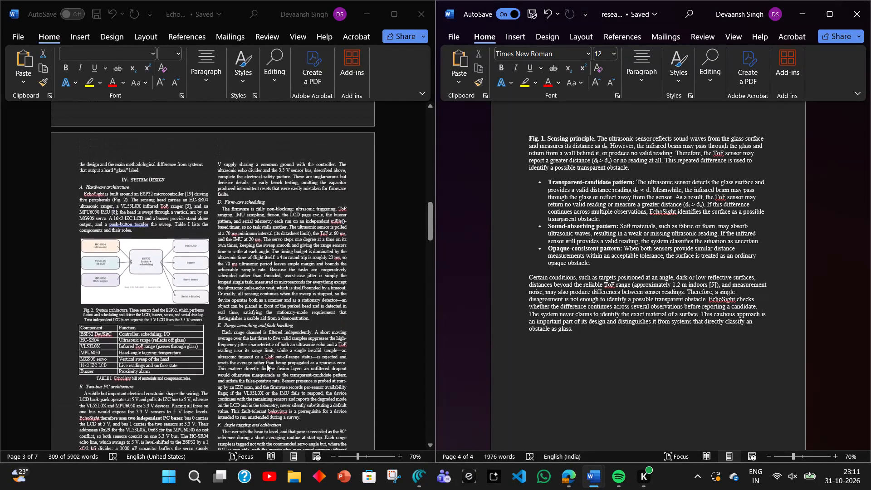
{"action": "left_click_drag", "start_coordinate": [79, 185], "coordinate": [227, 258]}
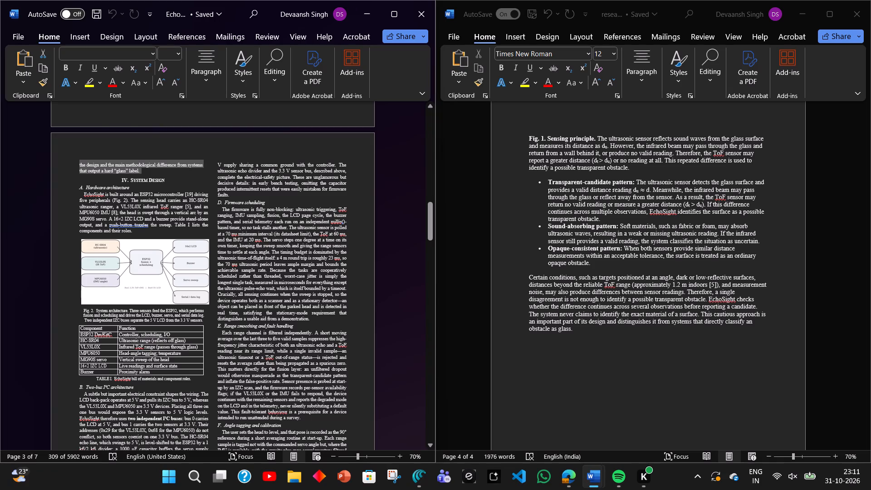
{"action": "left_click", "coordinate": [78, 189]}
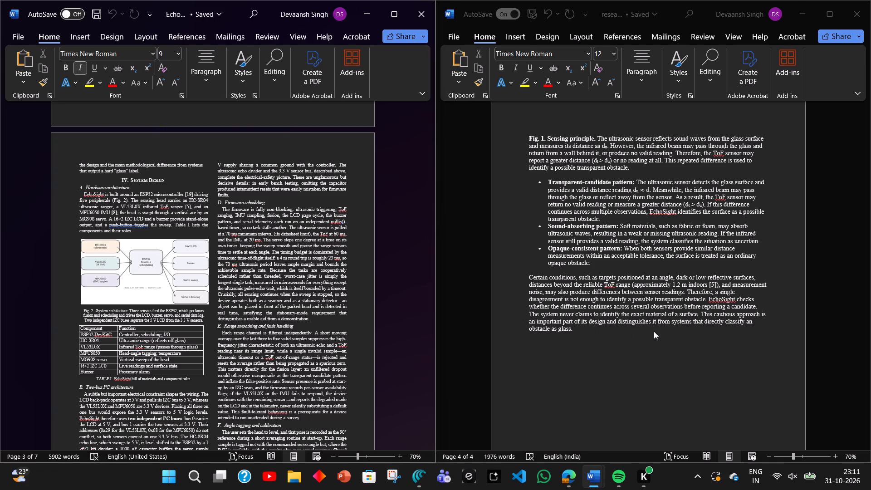
Add the heading "System Design:" after the final Sensing Principle paragraph of the research paper, followed by a new empty paragraph.
{"action": "left_click", "coordinate": [654, 331]}
{"action": "left_click", "coordinate": [654, 331]}
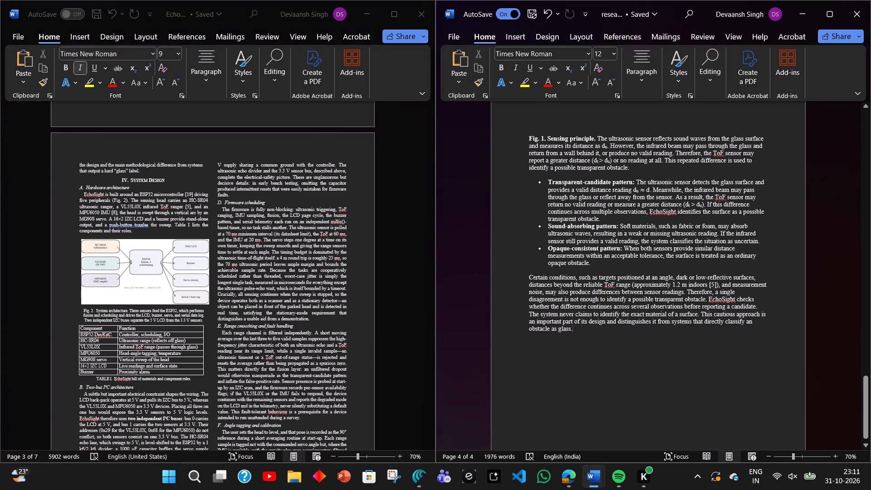
{"action": "key", "text": "Return"}
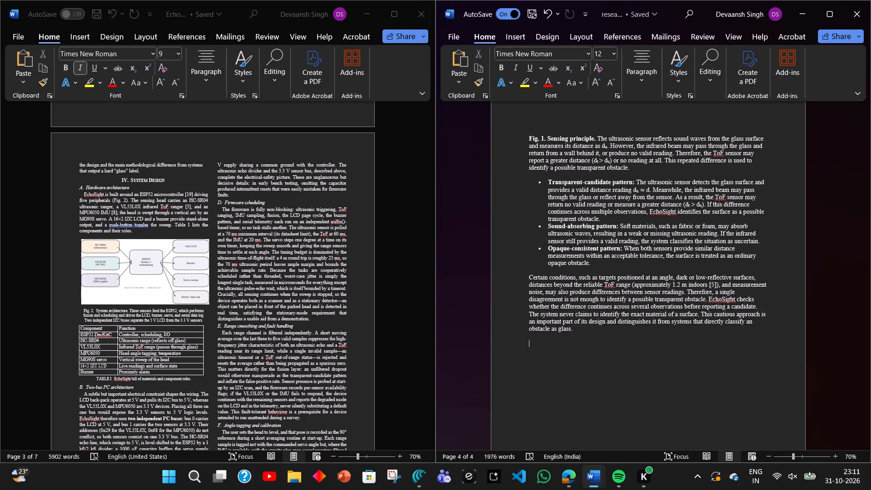
{"action": "key", "text": "s"}
{"action": "type", "text": "ystem"}
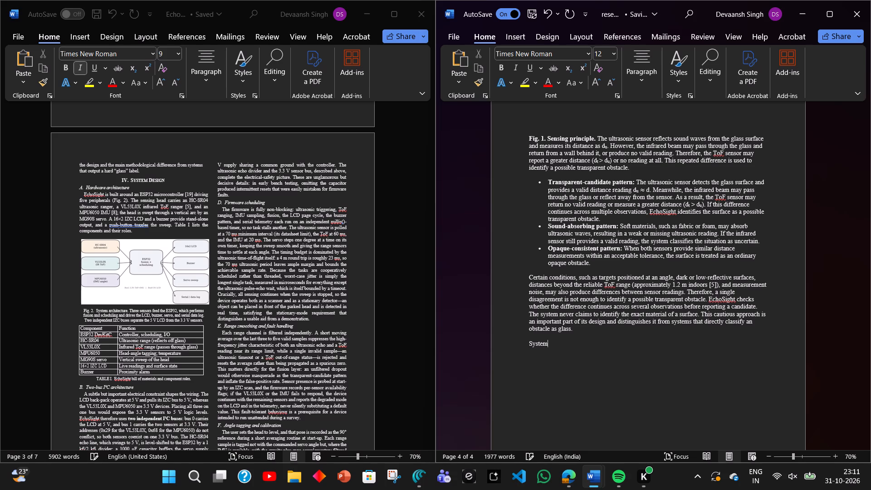
{"action": "key", "text": "space"}
{"action": "key", "text": "shift+colon"}
{"action": "key", "text": "Return"}
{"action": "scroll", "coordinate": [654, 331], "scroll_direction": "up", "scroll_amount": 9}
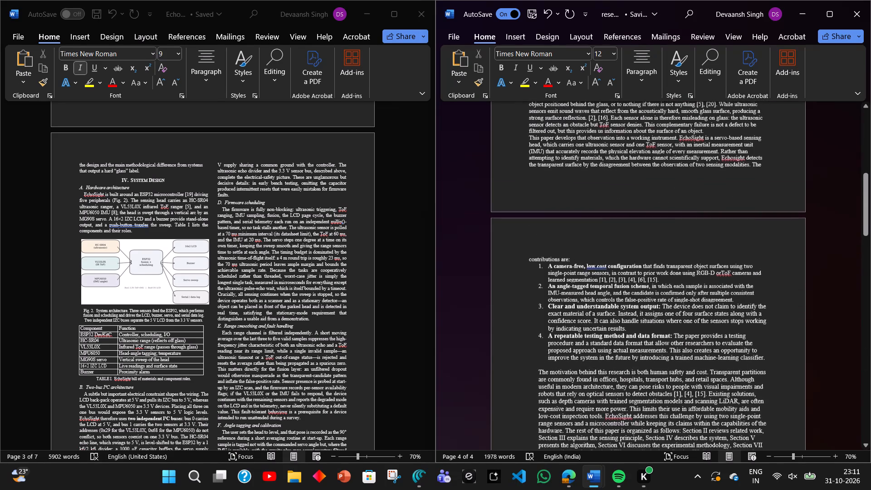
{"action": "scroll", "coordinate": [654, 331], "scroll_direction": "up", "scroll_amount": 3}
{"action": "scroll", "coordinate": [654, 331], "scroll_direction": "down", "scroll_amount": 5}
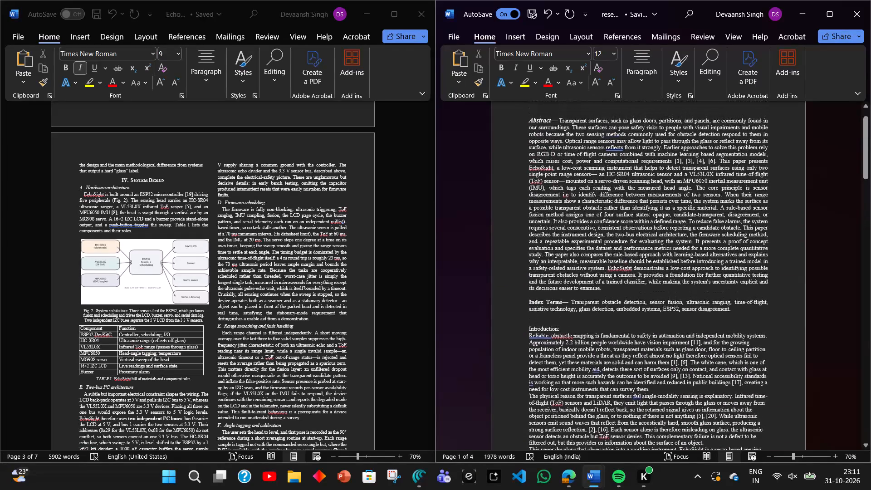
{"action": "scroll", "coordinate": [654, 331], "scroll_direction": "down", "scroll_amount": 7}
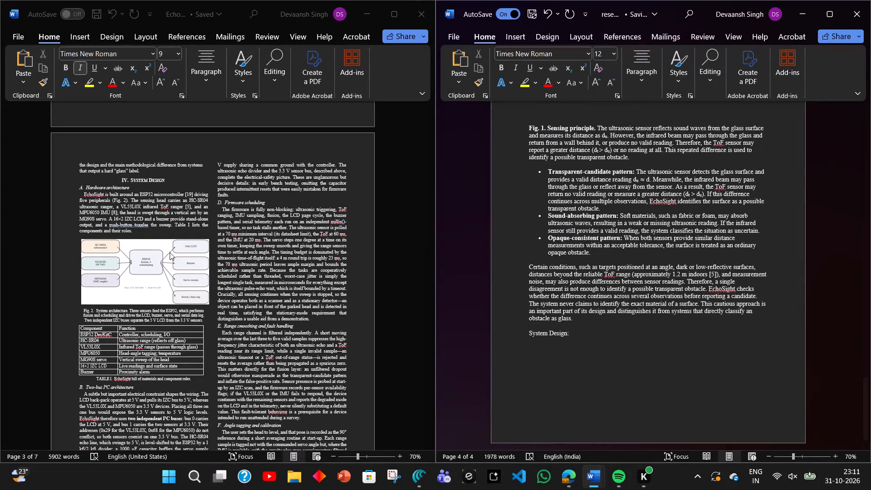
{"action": "left_click_drag", "start_coordinate": [80, 188], "coordinate": [132, 221]}
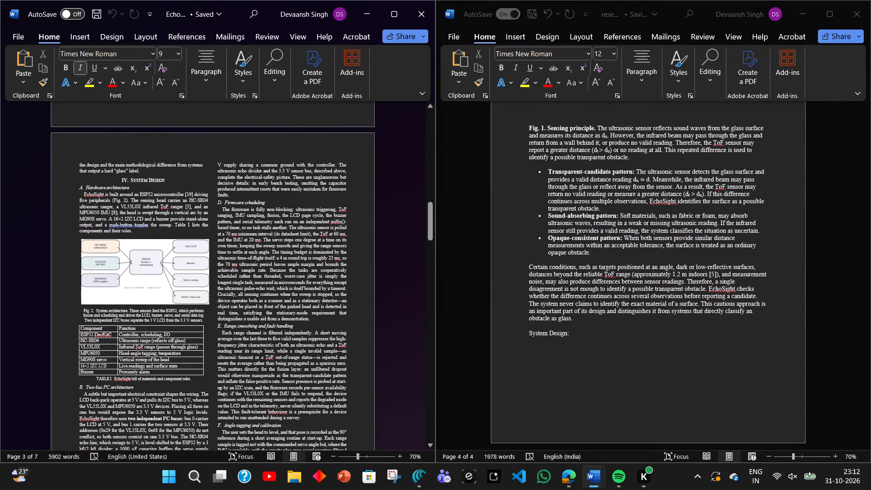
{"action": "left_click_drag", "start_coordinate": [82, 191], "coordinate": [86, 194]}
{"action": "left_click_drag", "start_coordinate": [86, 194], "coordinate": [333, 409]}
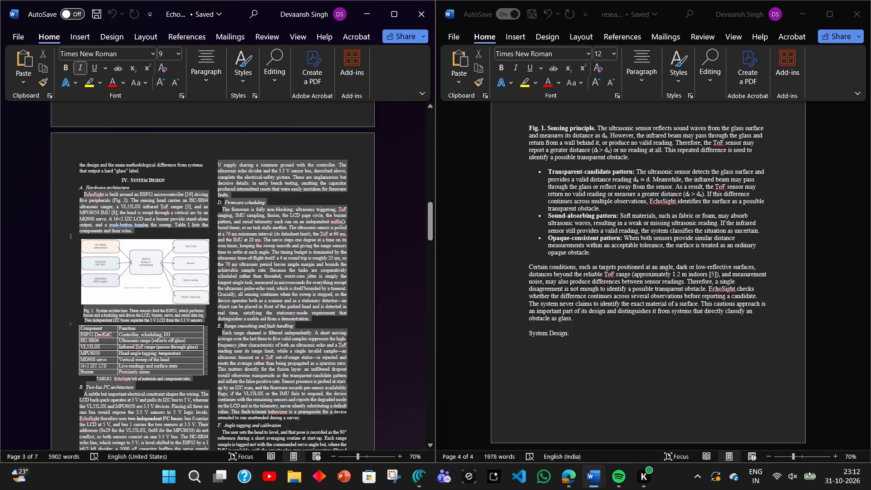
{"action": "left_click_drag", "start_coordinate": [333, 409], "coordinate": [300, 374]}
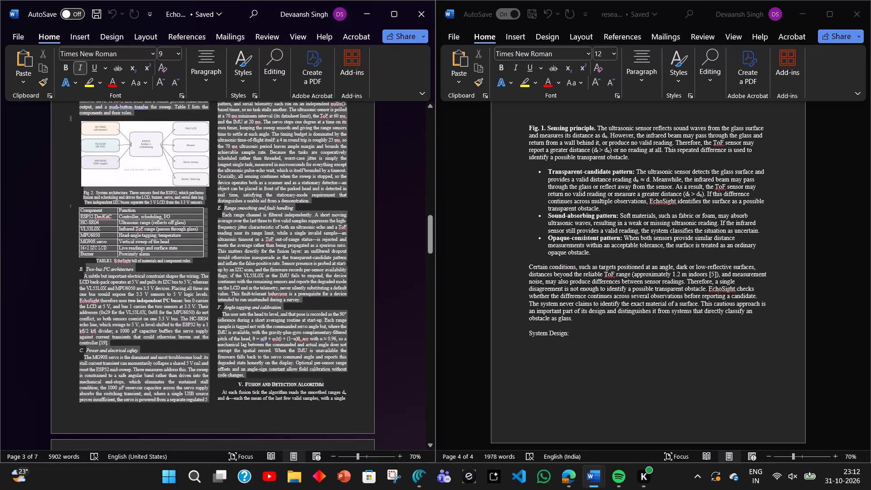
{"action": "left_click_drag", "start_coordinate": [300, 374], "coordinate": [300, 373]}
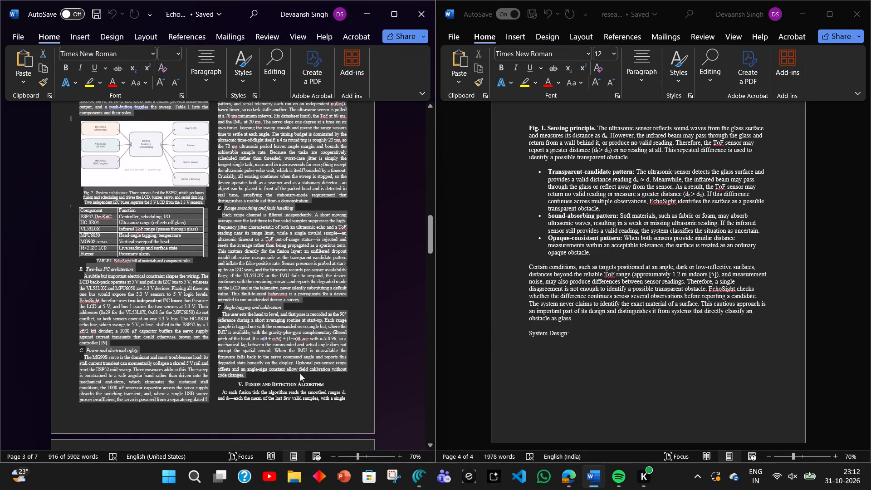
{"action": "key", "text": "ctrl+c"}
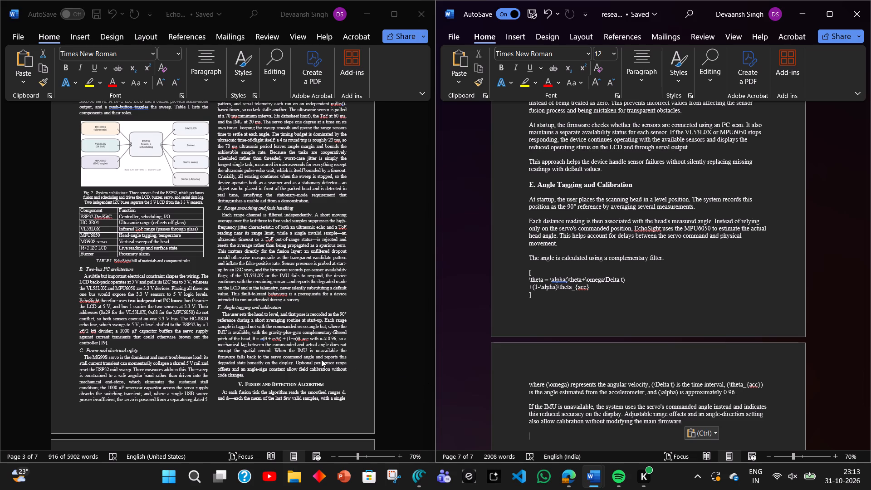
Replace "(\omega)" with the symbol Ω in the sentence explaining the complementary filter terms.
{"action": "left_click", "coordinate": [569, 383]}
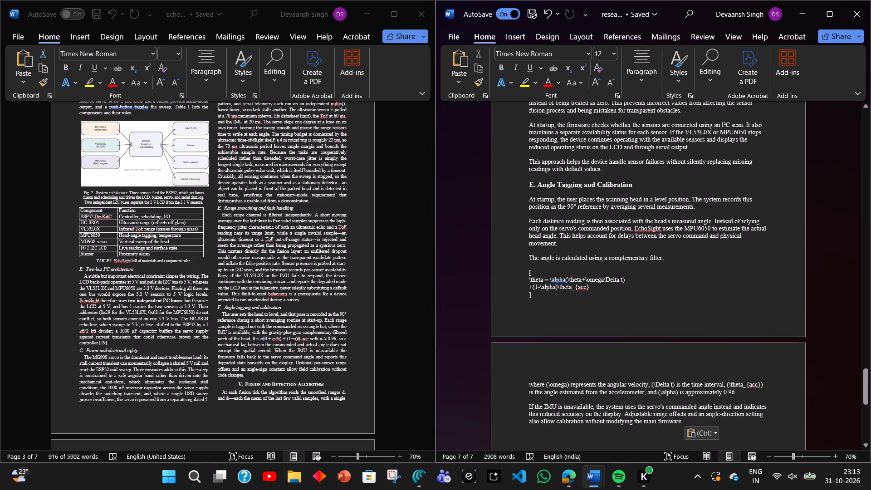
{"action": "key", "text": "BackSpace"}
{"action": "key", "text": "BackSpace"}
{"action": "key", "text": "BackSpace"}
{"action": "key", "text": "BackSpace"}
{"action": "key", "text": "BackSpace"}
{"action": "key", "text": "BackSpace"}
{"action": "key", "text": "BackSpace"}
{"action": "key", "text": "BackSpace"}
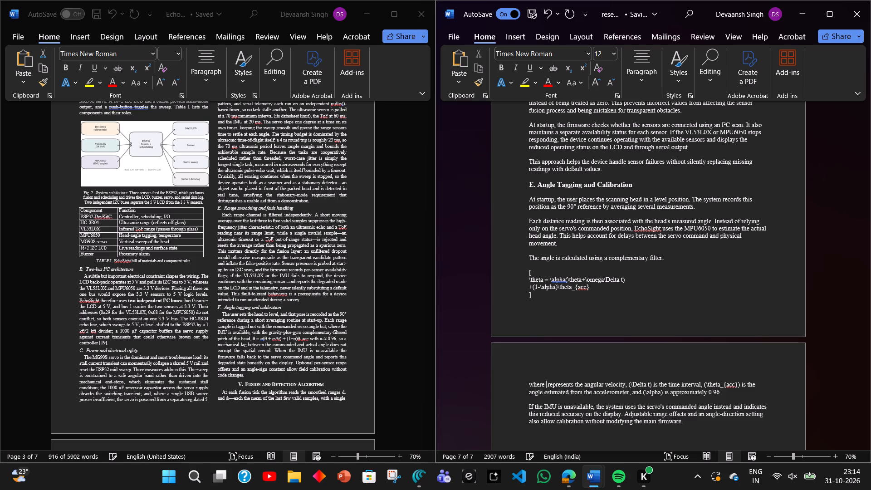
{"action": "type", "text": "03"}
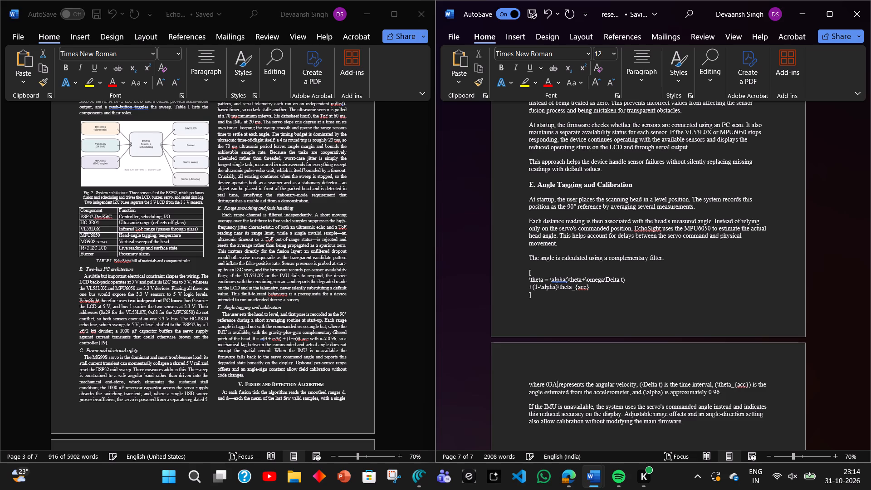
{"action": "key", "text": "alt+x"}
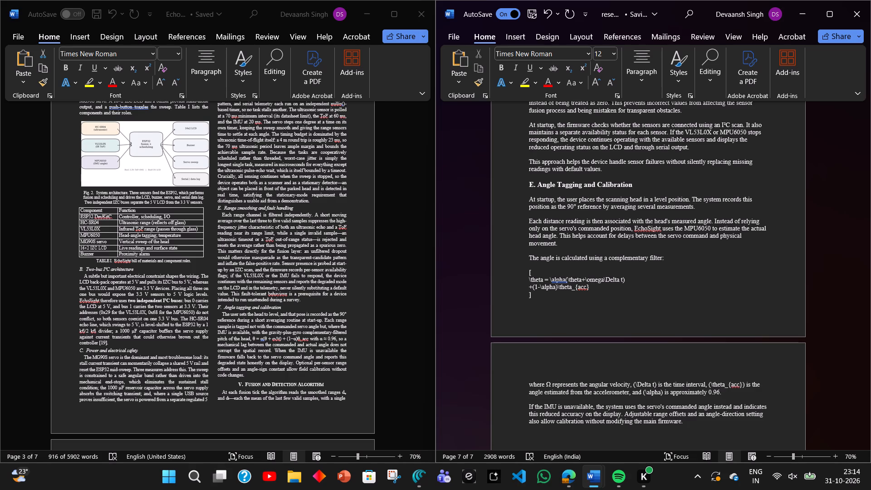
Replace "(\Delta t)" with "Δt" before "is the time interval" in the formula explanation.
{"action": "left_click", "coordinate": [655, 385]}
{"action": "key", "text": "Right"}
{"action": "key", "text": "BackSpace"}
{"action": "key", "text": "BackSpace"}
{"action": "key", "text": "BackSpace"}
{"action": "key", "text": "BackSpace"}
{"action": "key", "text": "BackSpace"}
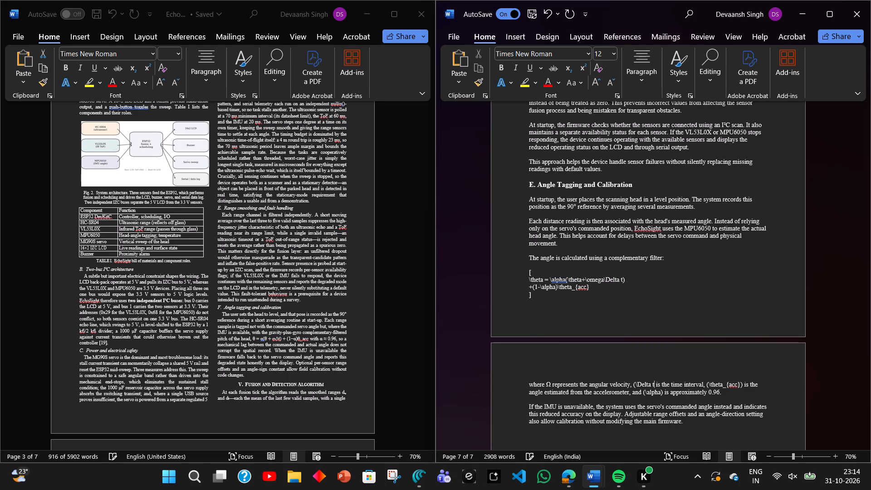
{"action": "key", "text": "BackSpace"}
{"action": "key", "text": "BackSpace"}
{"action": "key", "text": "BackSpace"}
{"action": "key", "text": "BackSpace"}
{"action": "key", "text": "BackSpace"}
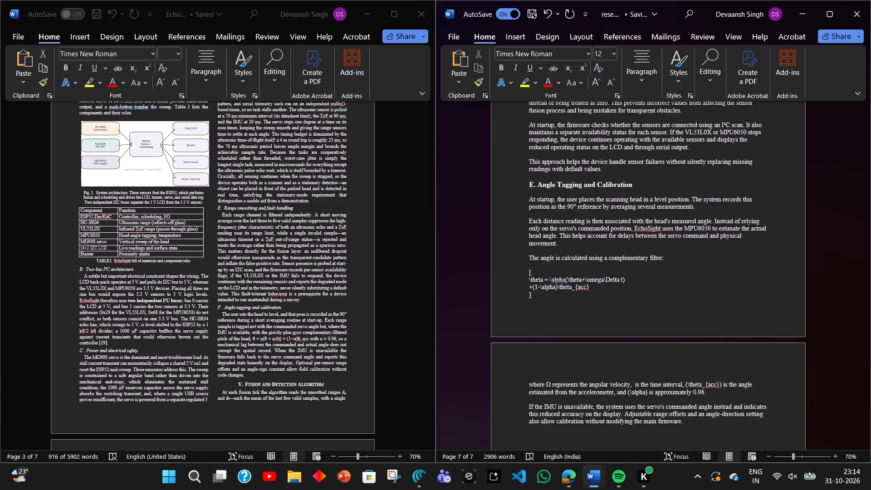
{"action": "type", "text": "0394"}
{"action": "key", "text": "alt+x"}
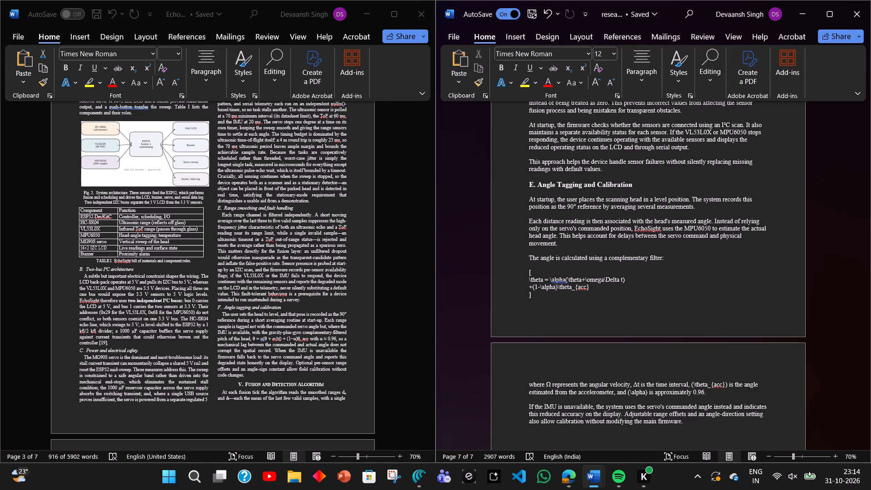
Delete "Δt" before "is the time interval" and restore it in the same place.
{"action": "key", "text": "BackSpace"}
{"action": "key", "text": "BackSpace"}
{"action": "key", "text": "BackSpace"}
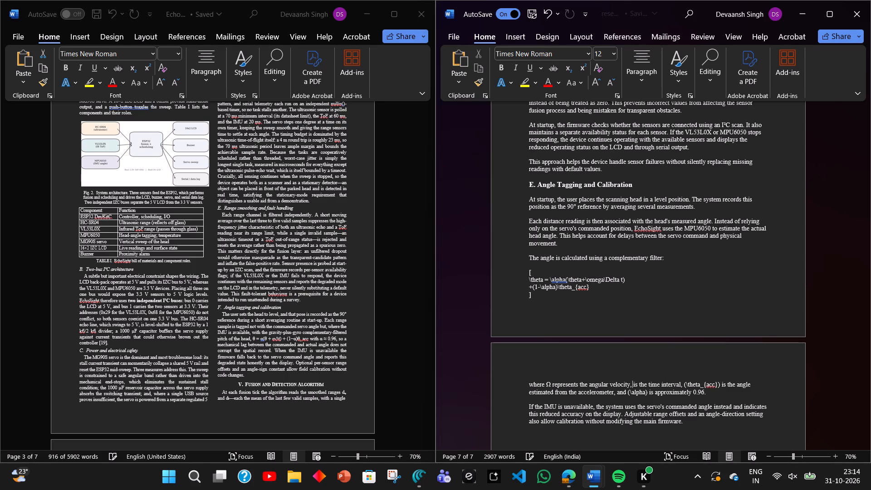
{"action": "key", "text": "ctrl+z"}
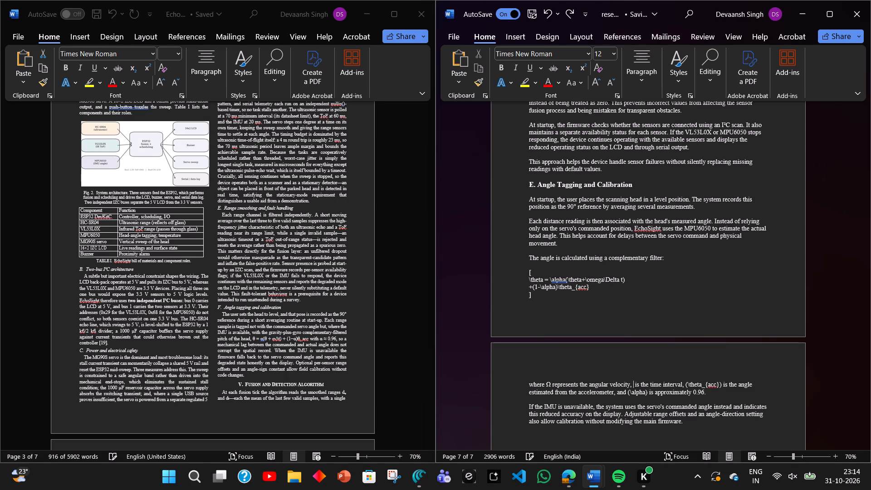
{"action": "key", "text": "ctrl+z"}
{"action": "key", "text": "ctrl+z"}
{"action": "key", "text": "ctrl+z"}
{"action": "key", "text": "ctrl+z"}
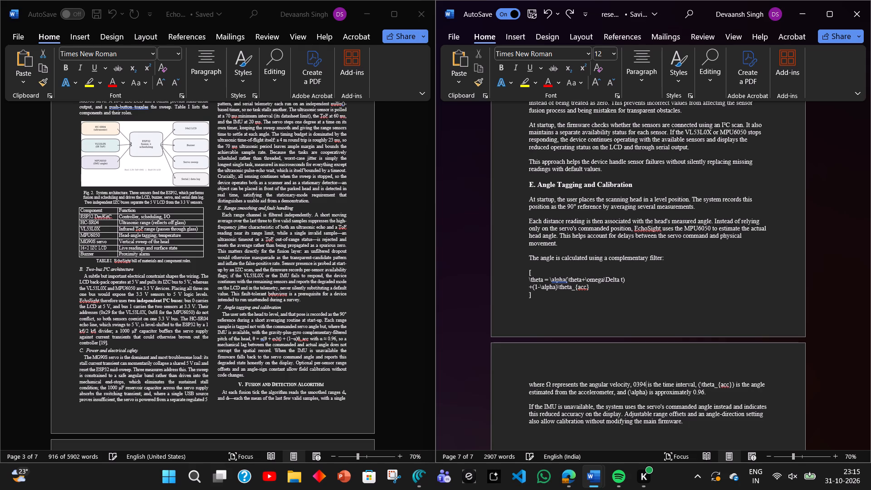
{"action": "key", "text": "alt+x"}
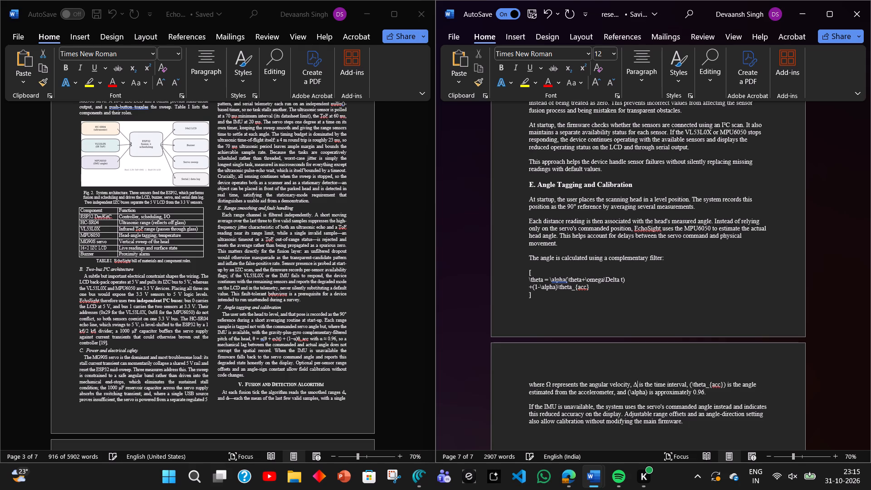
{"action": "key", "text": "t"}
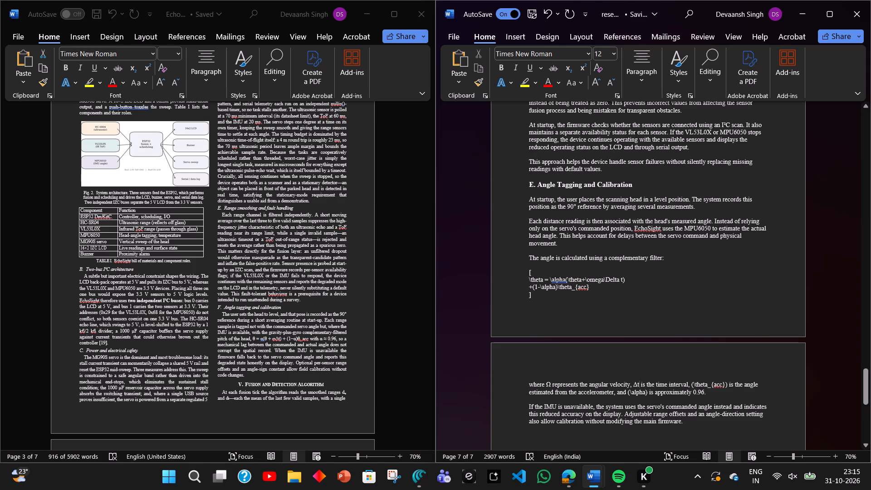
Replace "(\theta_{acc})" with the capital symbol Θ before "is the angle estimated from the accelerometer".
{"action": "left_click", "coordinate": [726, 385]}
{"action": "key", "text": "Right"}
{"action": "key", "text": "BackSpace"}
{"action": "key", "text": "BackSpace"}
{"action": "key", "text": "BackSpace"}
{"action": "key", "text": "BackSpace"}
{"action": "key", "text": "BackSpace"}
{"action": "key", "text": "BackSpace"}
{"action": "key", "text": "BackSpace"}
{"action": "key", "text": "BackSpace"}
{"action": "key", "text": "BackSpace"}
{"action": "key", "text": "BackSpace"}
{"action": "key", "text": "BackSpace"}
{"action": "key", "text": "BackSpace"}
{"action": "key", "text": "BackSpace"}
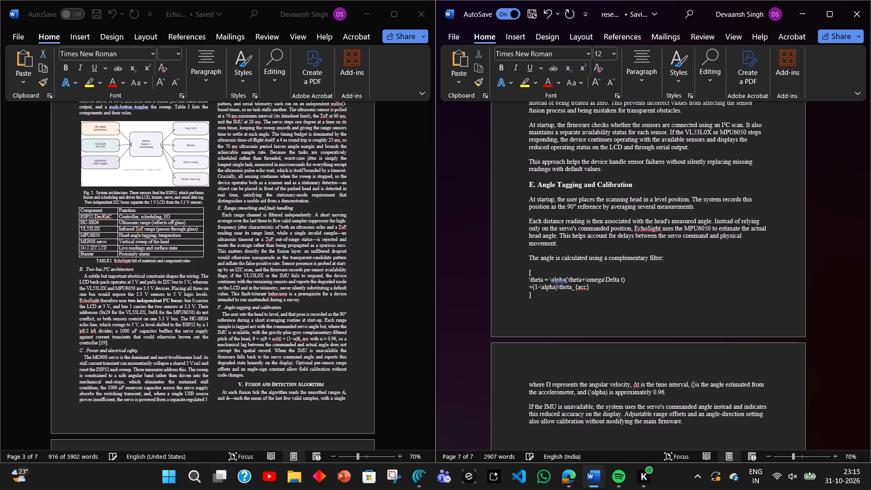
{"action": "key", "text": "BackSpace"}
{"action": "key", "text": "0"}
{"action": "type", "text": "398"}
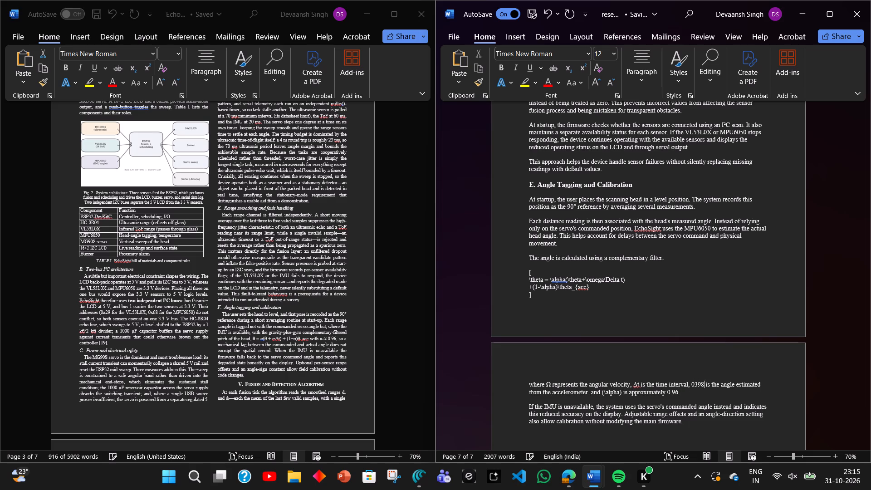
{"action": "key", "text": "alt+x"}
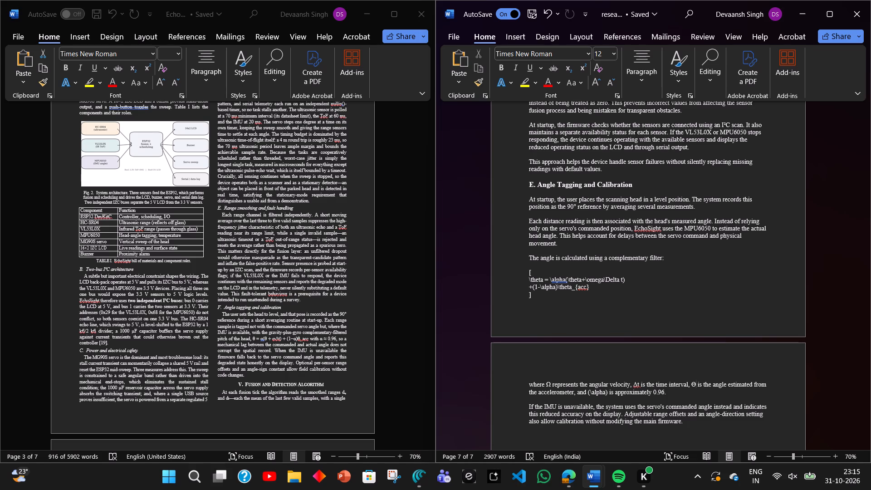
Replace the capital theta symbol with lowercase "θacc" before "is the angle estimated from the accelerometer".
{"action": "key", "text": "BackSpace"}
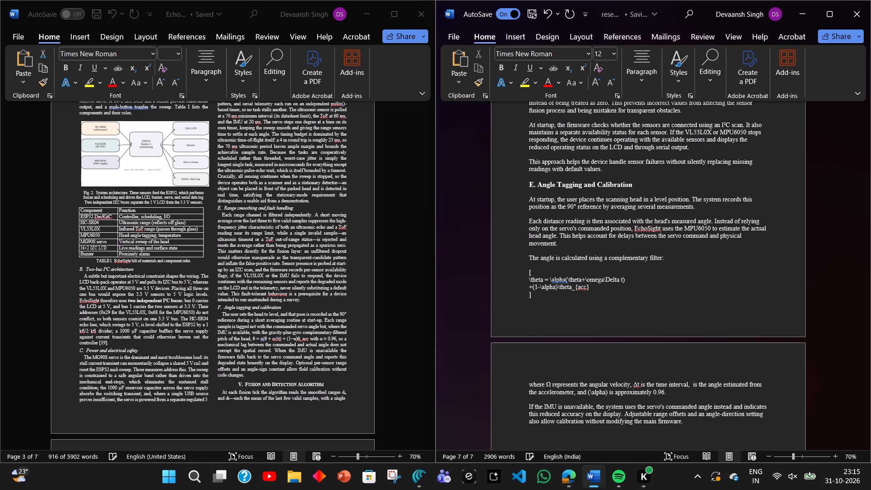
{"action": "key", "text": "0"}
{"action": "key", "text": "3"}
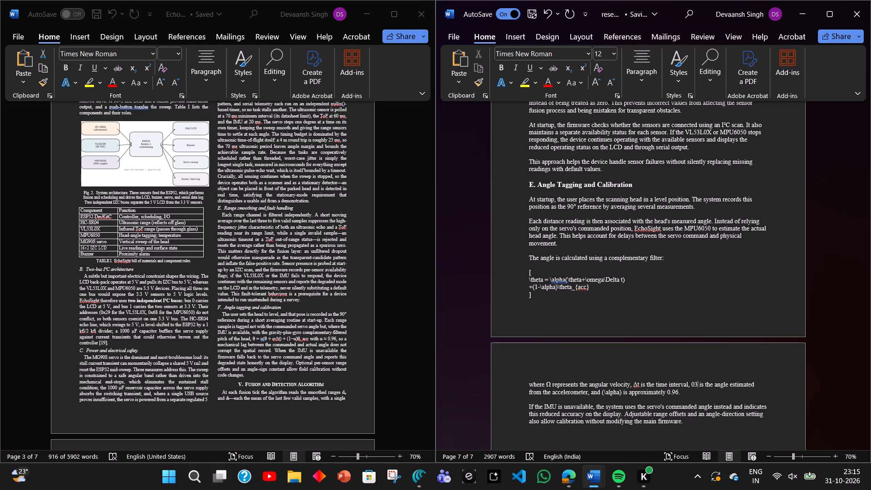
{"action": "key", "text": "4"}
{"action": "key", "text": "alt+x"}
{"action": "key", "text": "BackSpace"}
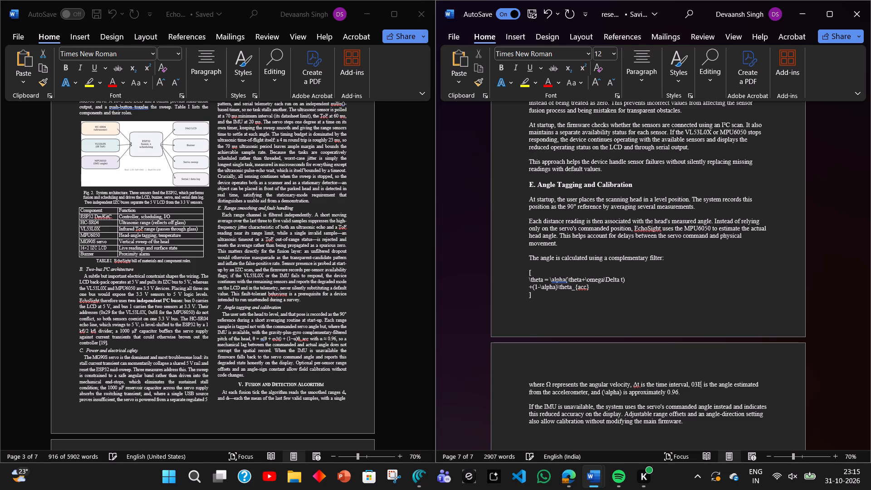
{"action": "key", "text": "alt+x"}
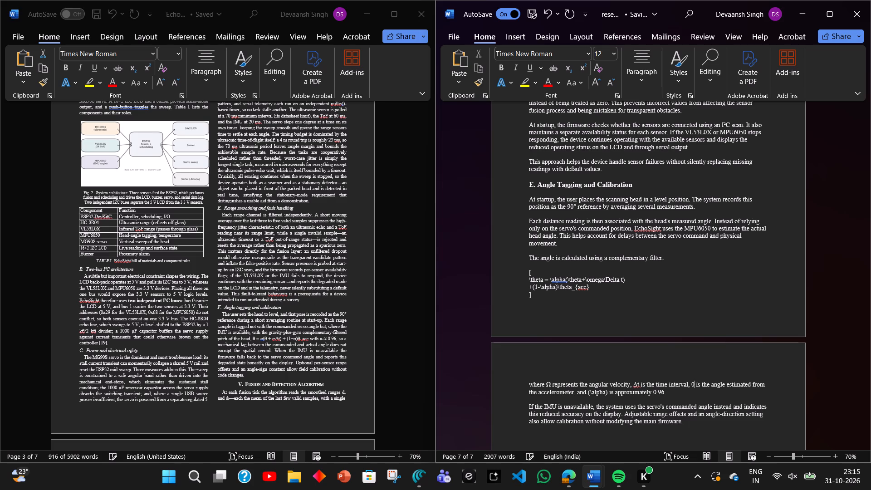
{"action": "type", "text": "acc"}
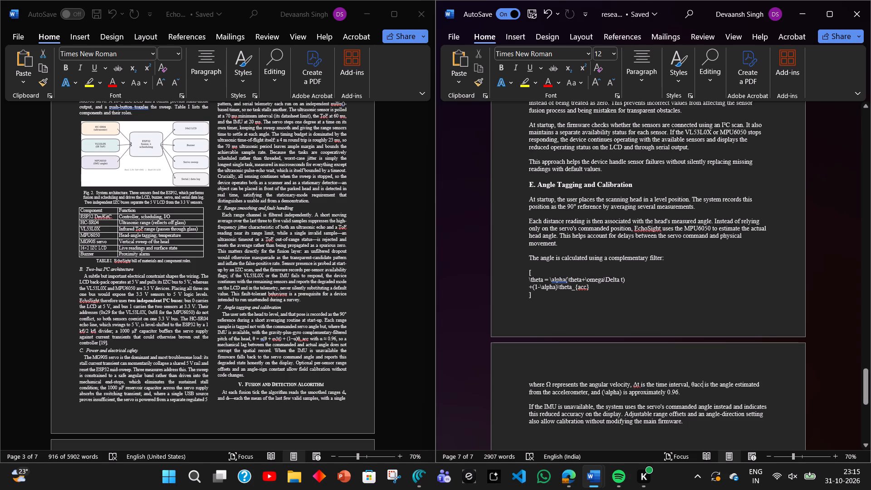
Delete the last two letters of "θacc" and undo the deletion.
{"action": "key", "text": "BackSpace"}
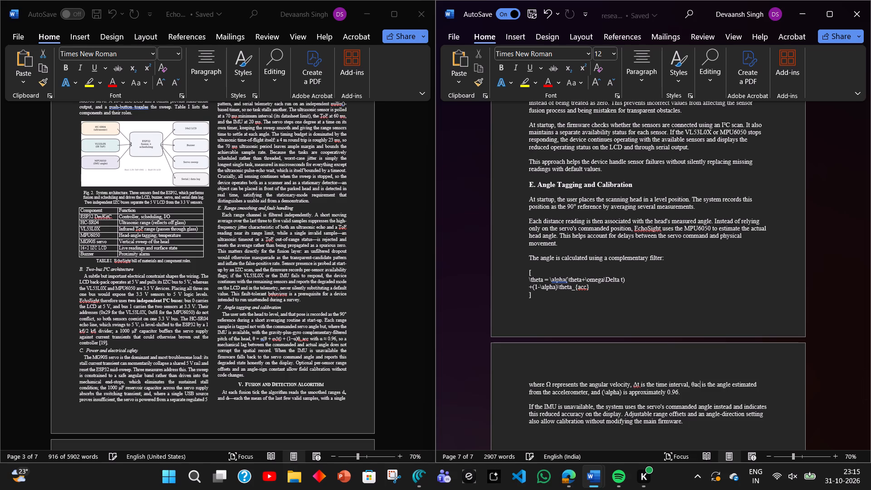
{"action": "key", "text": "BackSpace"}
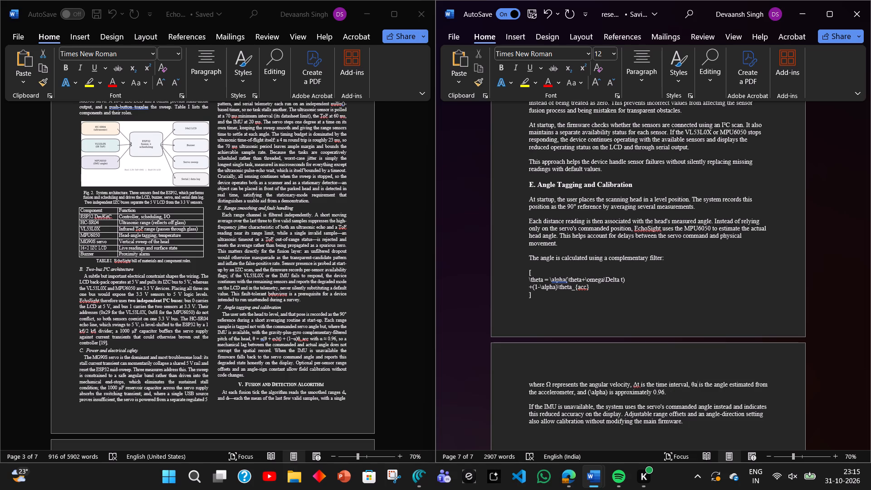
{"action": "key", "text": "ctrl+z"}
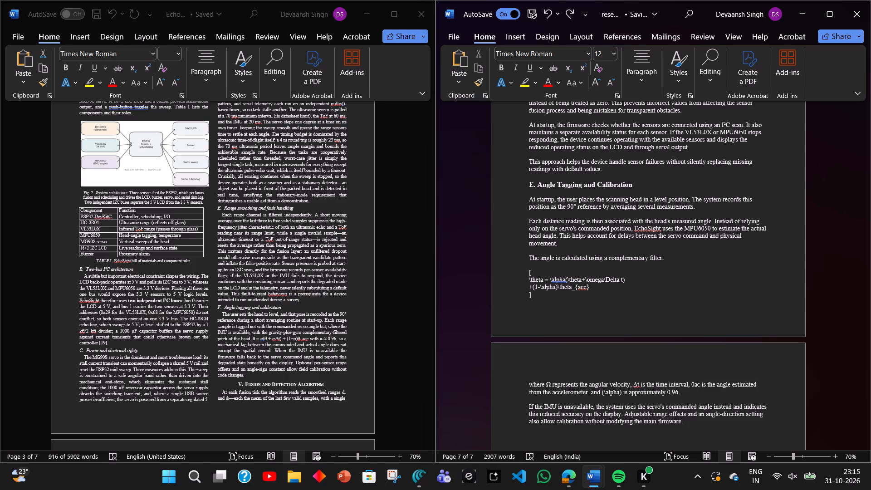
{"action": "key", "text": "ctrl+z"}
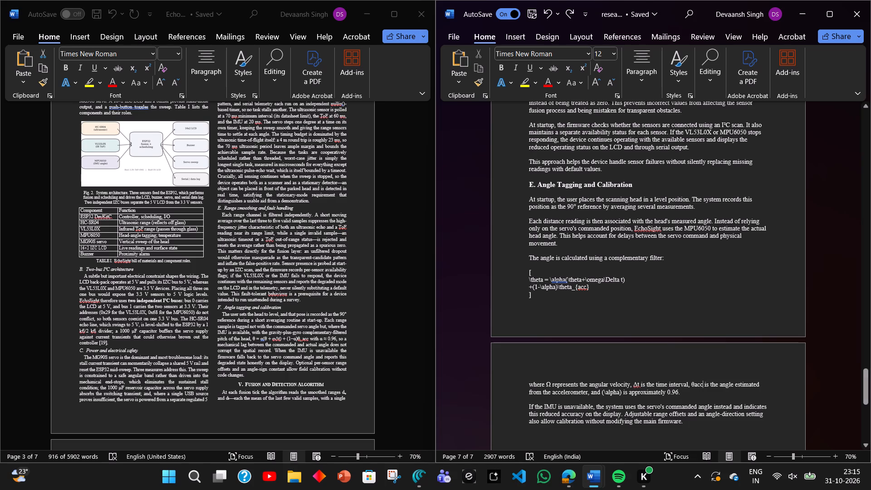
Replace "(\alpha)" with the symbol α before "is approximately 0.96" in the formula explanation.
{"action": "left_click", "coordinate": [622, 394]}
{"action": "key", "text": "Left"}
{"action": "key", "text": "BackSpace"}
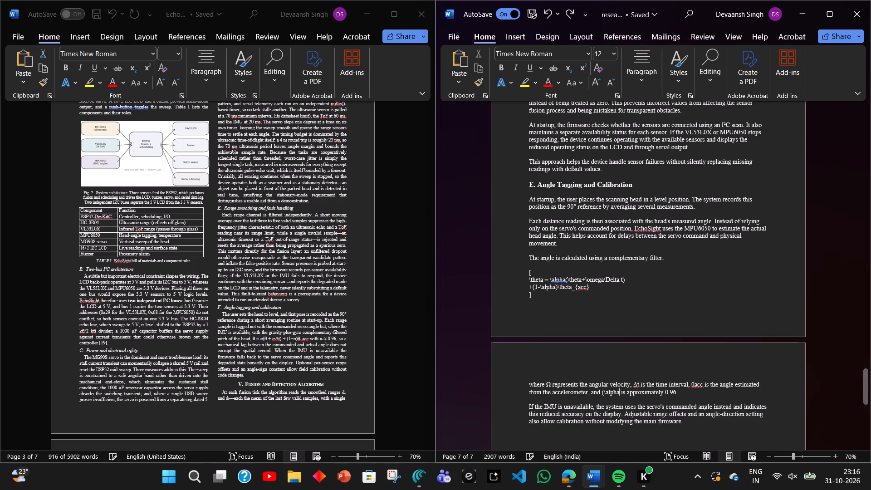
{"action": "key", "text": "BackSpace"}
{"action": "key", "text": "BackSpace"}
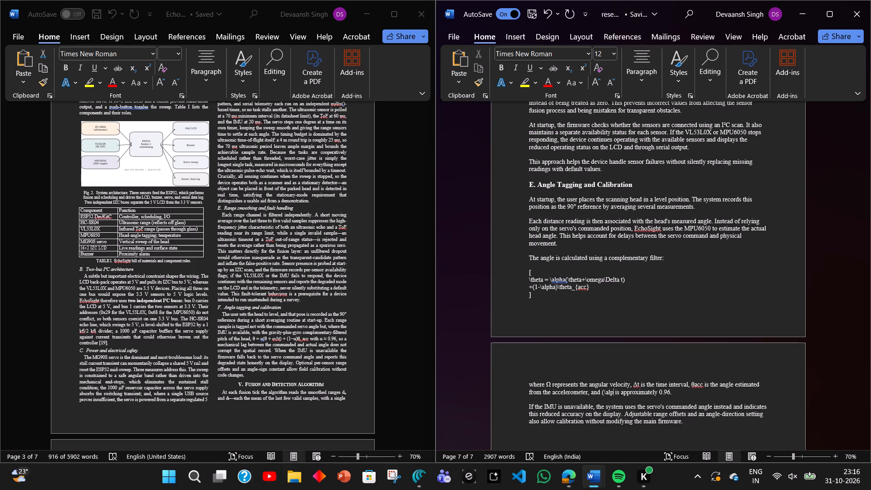
{"action": "key", "text": "BackSpace"}
{"action": "key", "text": "BackSpace"}
{"action": "key", "text": "BackSpace"}
{"action": "key", "text": "BackSpace"}
{"action": "key", "text": "BackSpace"}
{"action": "key", "text": "0"}
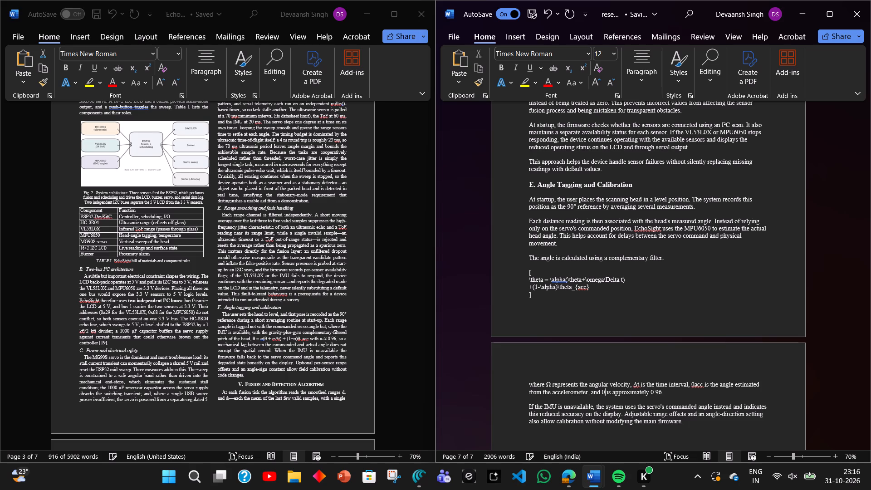
{"action": "key", "text": "3"}
{"action": "key", "text": "alt+x"}
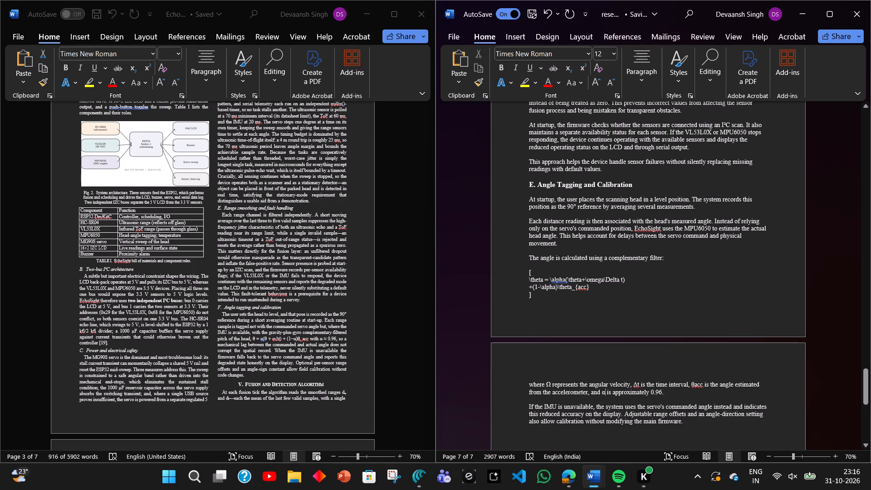
Format "acc" in θacc and "t" in Δt as subscripts in the explanation below the complementary filter formula.
{"action": "left_click", "coordinate": [542, 278]}
{"action": "left_click_drag", "start_coordinate": [702, 384], "coordinate": [698, 384]}
{"action": "left_click_drag", "start_coordinate": [698, 384], "coordinate": [695, 383]}
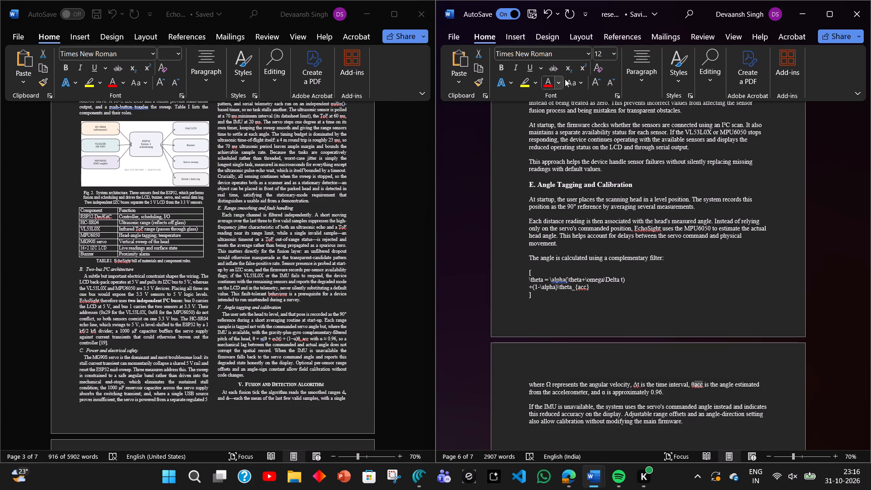
{"action": "left_click", "coordinate": [569, 64]}
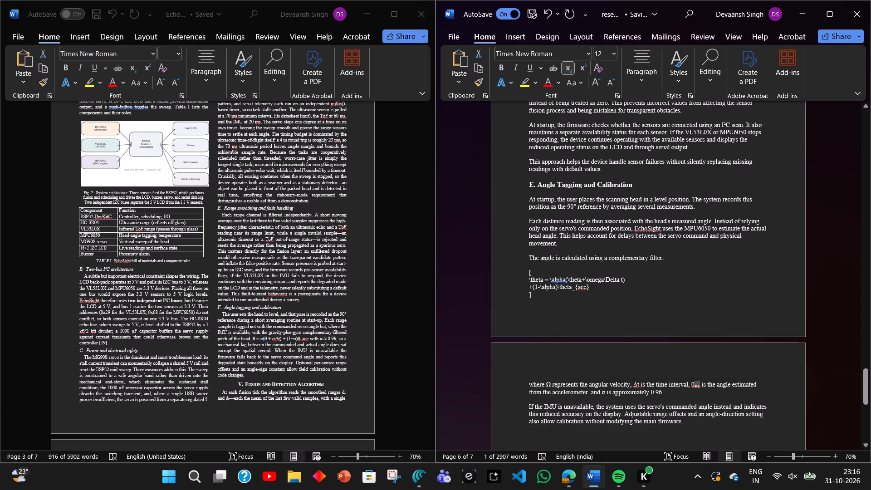
{"action": "left_click", "coordinate": [639, 385]}
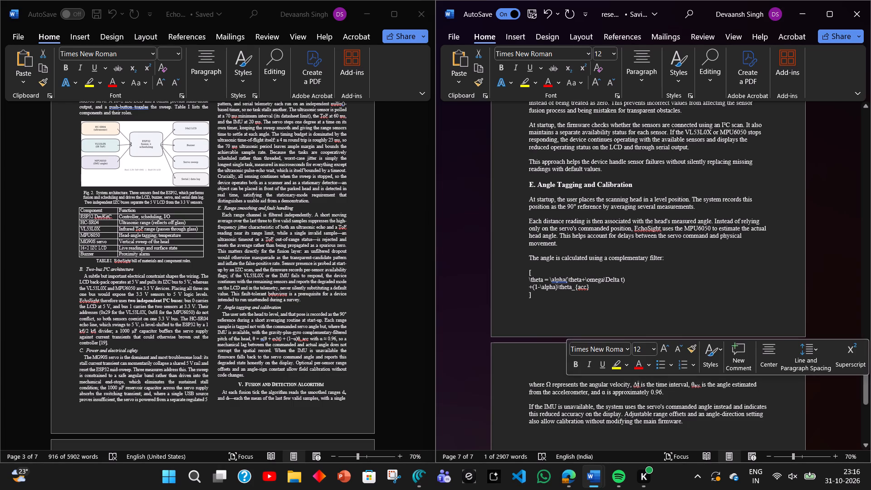
{"action": "left_click", "coordinate": [570, 69]}
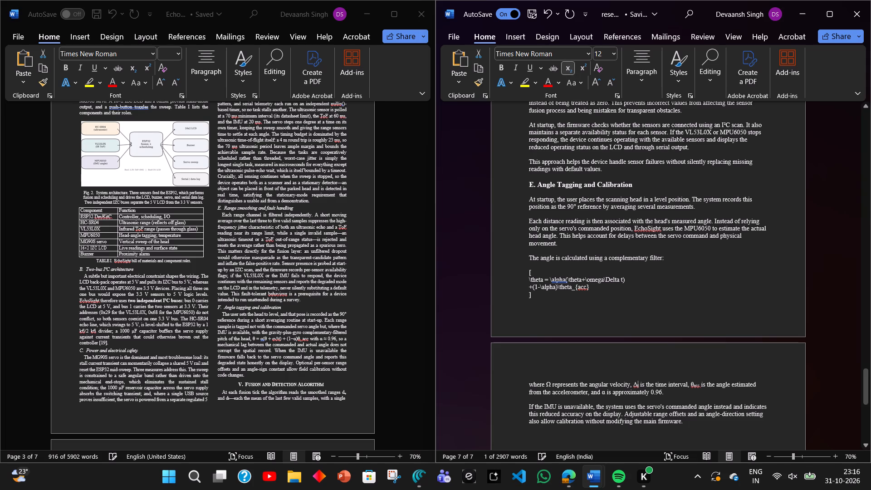
Replace "\theta" at the start of the complementary filter formula with the θ symbol copied from the explanation.
{"action": "left_click", "coordinate": [693, 384]}
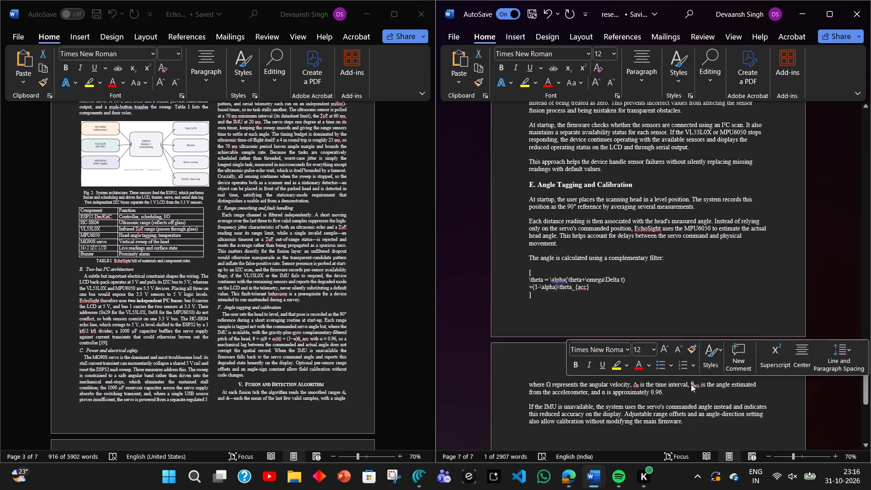
{"action": "key", "text": "ctrl+c"}
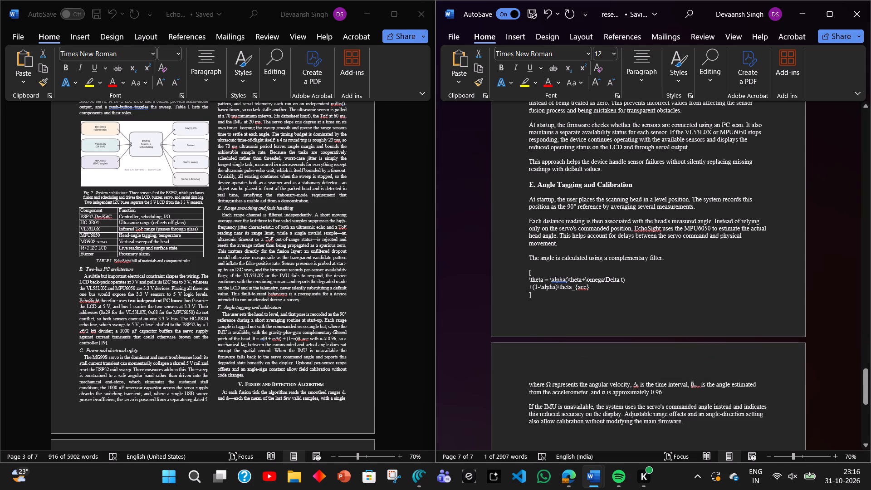
{"action": "left_click_drag", "start_coordinate": [541, 277], "coordinate": [529, 277]}
{"action": "key", "text": "ctrl+v"}
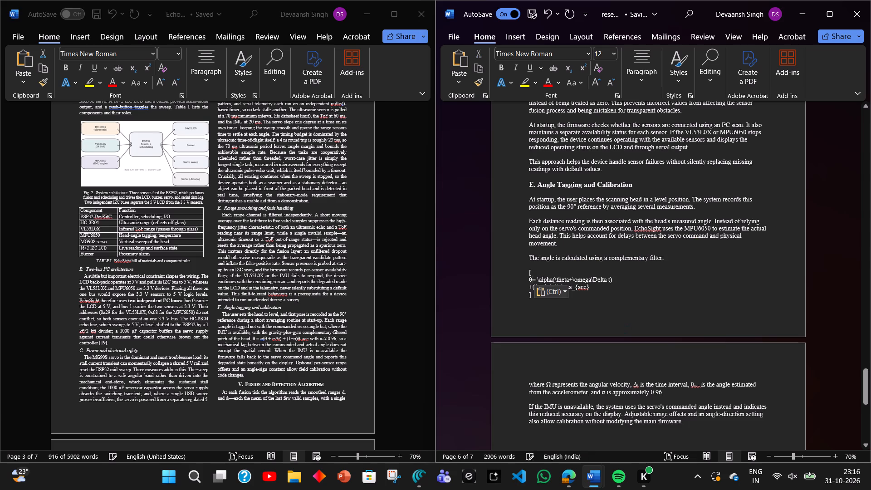
Replace the first "\alpha" in the formula, after the equals sign, with the α symbol copied from the explanation.
{"action": "left_click", "coordinate": [605, 392]}
{"action": "key", "text": "ctrl+c"}
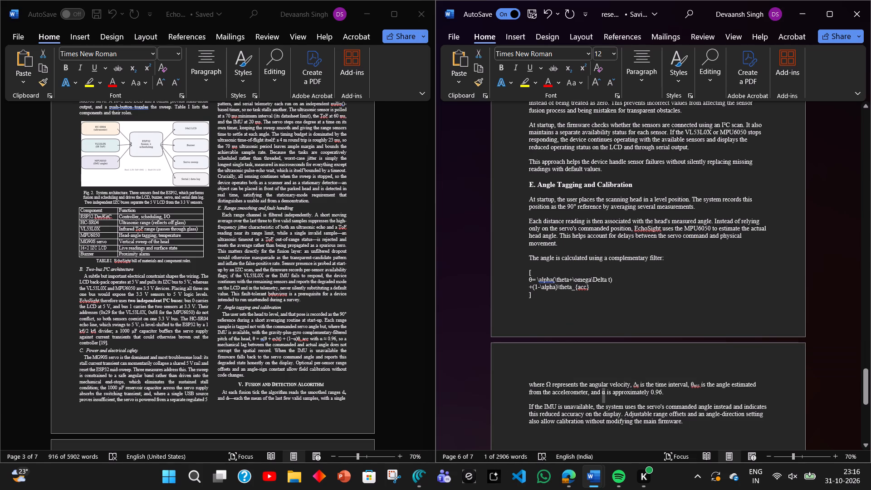
{"action": "left_click_drag", "start_coordinate": [553, 279], "coordinate": [546, 279]}
{"action": "left_click_drag", "start_coordinate": [546, 279], "coordinate": [538, 278]}
{"action": "key", "text": "ctrl+v"}
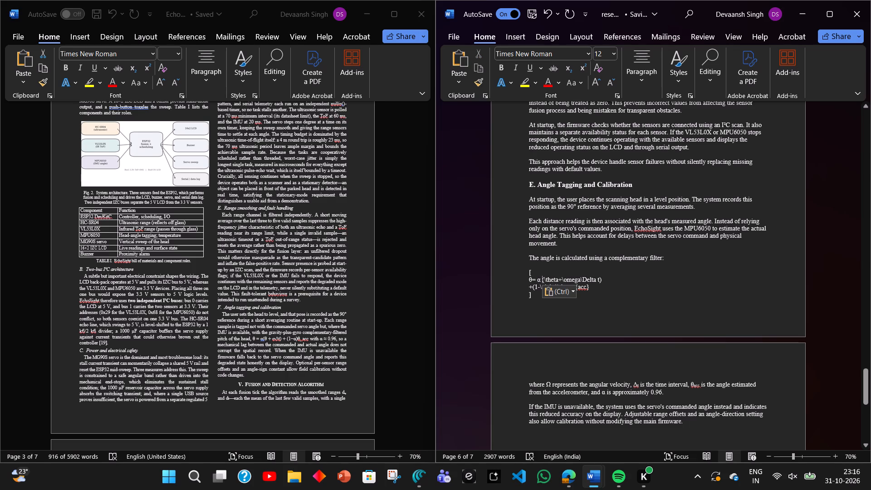
Replace "\theta" inside the formula's first parentheses with the copied θ symbol.
{"action": "left_click", "coordinate": [693, 386]}
{"action": "key", "text": "ctrl+c"}
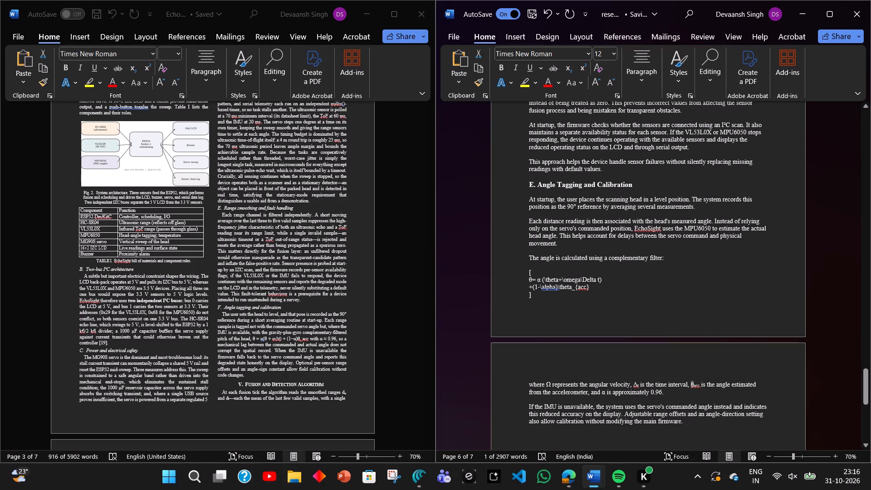
{"action": "left_click_drag", "start_coordinate": [558, 279], "coordinate": [546, 278]}
{"action": "left_click_drag", "start_coordinate": [546, 278], "coordinate": [544, 278]}
{"action": "key", "text": "ctrl+v"}
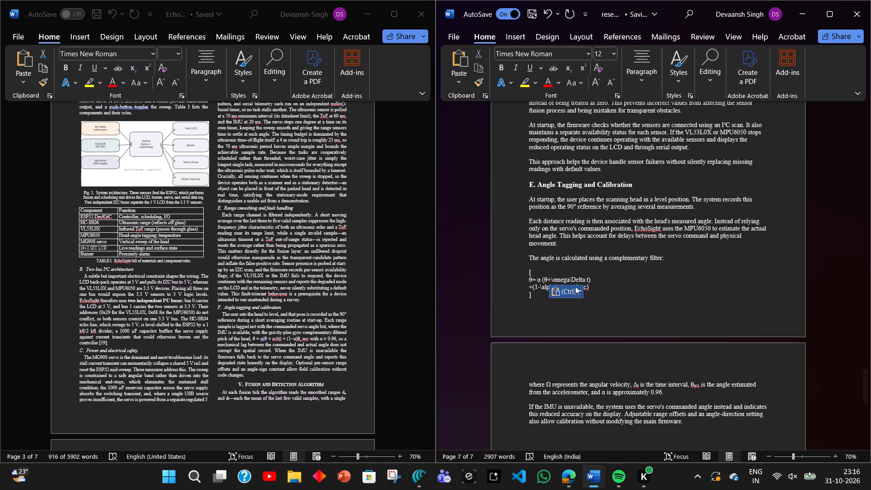
{"action": "left_click", "coordinate": [627, 342]}
{"action": "left_click", "coordinate": [584, 326]}
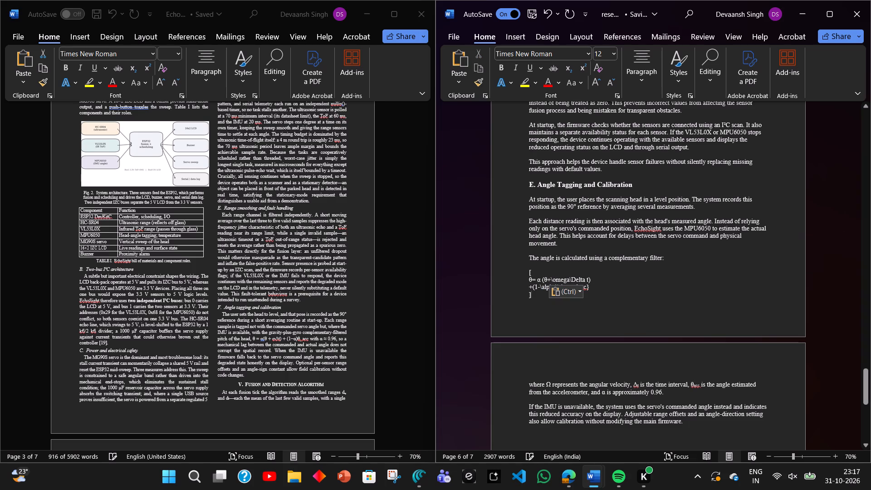
{"action": "left_click", "coordinate": [628, 284]}
{"action": "key", "text": "Escape"}
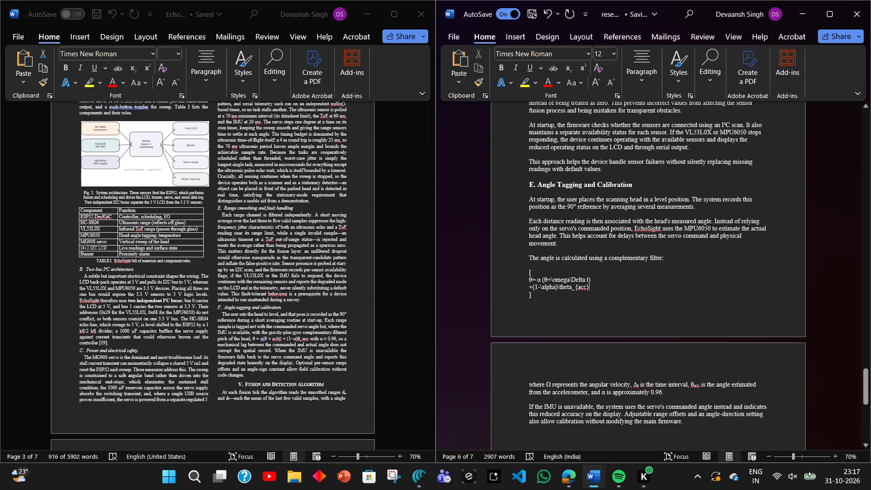
Replace "\alpha" in the "(1-\alpha)" term of the formula with the copied α symbol.
{"action": "left_click", "coordinate": [605, 392]}
{"action": "key", "text": "ctrl+c"}
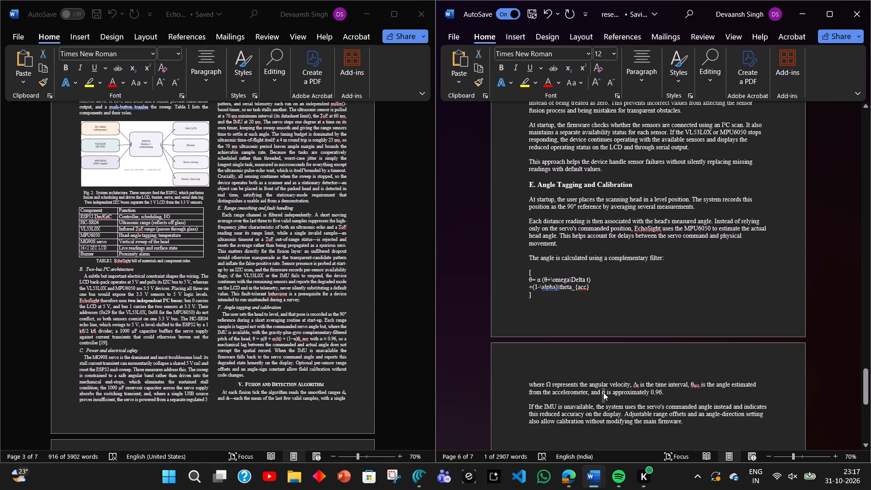
{"action": "left_click_drag", "start_coordinate": [555, 289], "coordinate": [541, 285]}
{"action": "key", "text": "ctrl+v"}
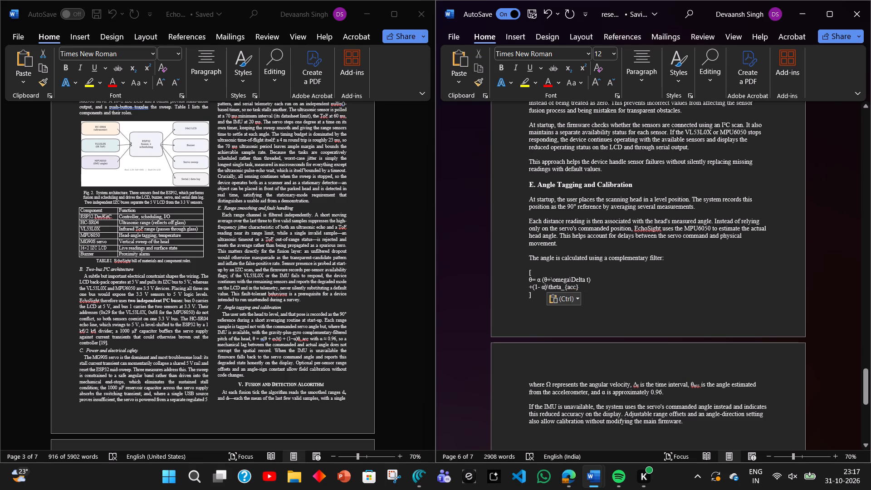
Replace "theta_{acc}" at the end of the formula with the subscripted θacc copied from the explanation.
{"action": "left_click_drag", "start_coordinate": [700, 386], "coordinate": [690, 386]}
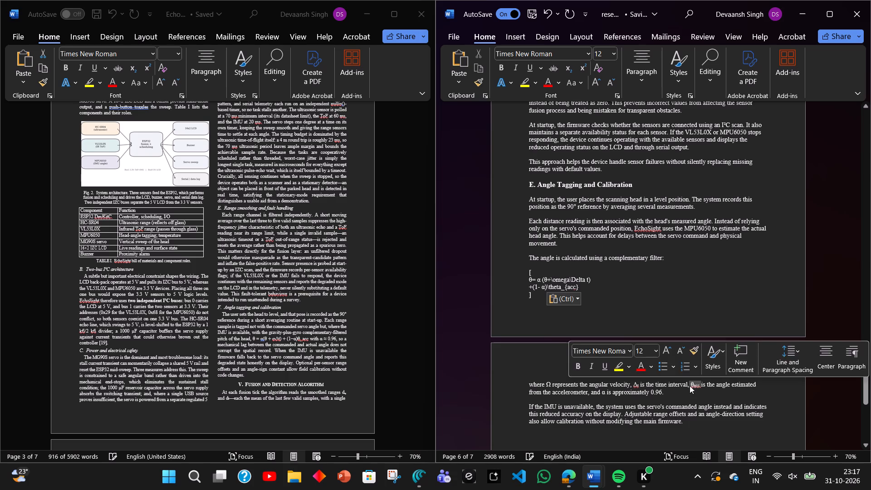
{"action": "key", "text": "ctrl+c"}
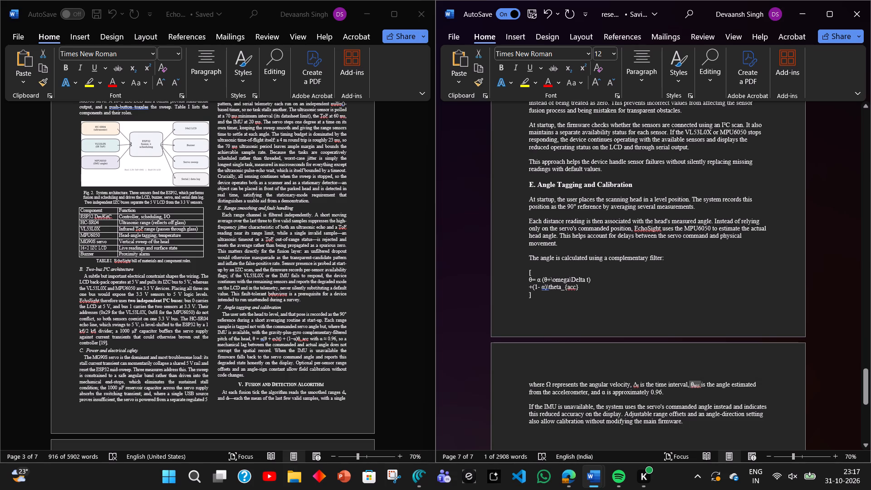
{"action": "left_click_drag", "start_coordinate": [577, 289], "coordinate": [553, 289]}
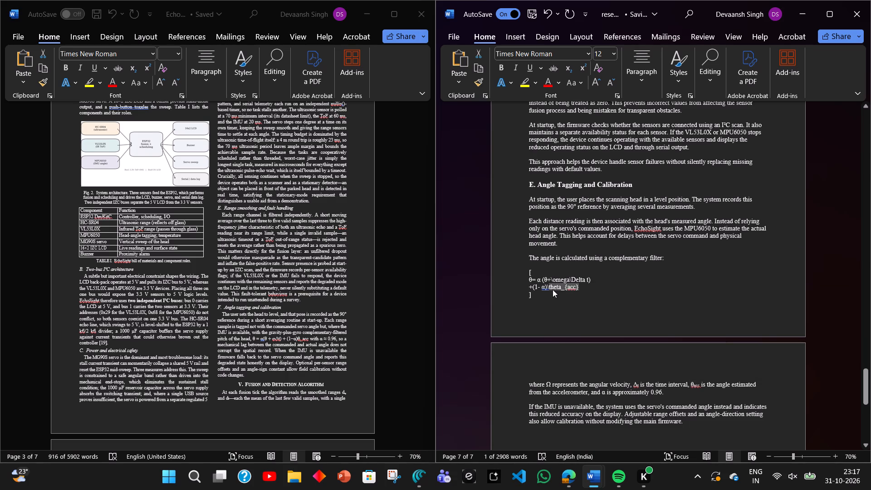
{"action": "key", "text": "ctrl+v"}
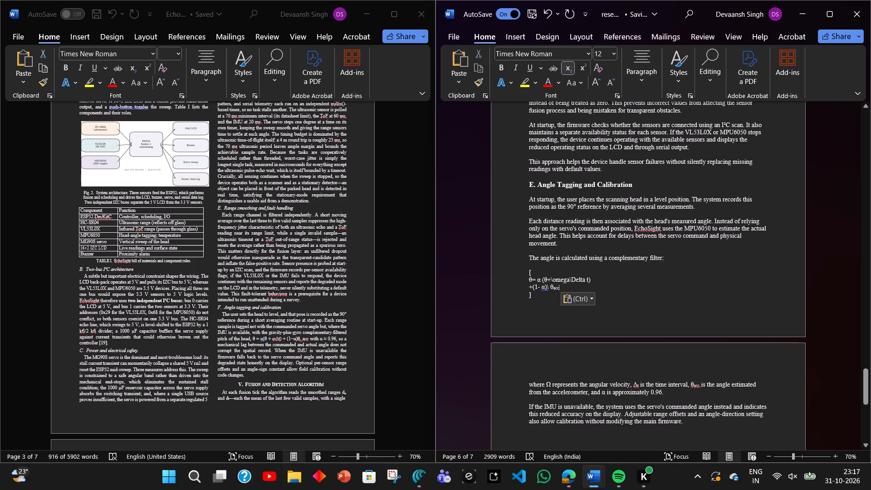
Replace "\omega" in the formula with the Ω symbol copied from the explanation, keeping the original Ω there intact.
{"action": "left_click", "coordinate": [550, 382]}
{"action": "key", "text": "ctrl+v"}
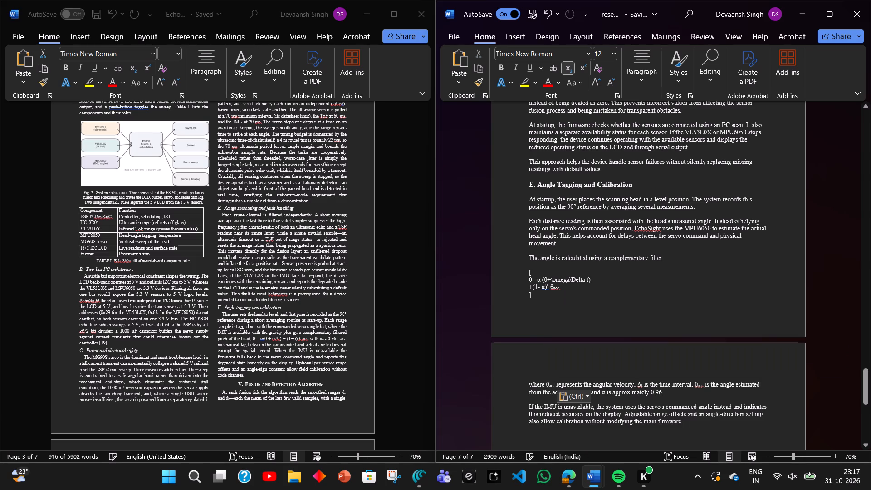
{"action": "key", "text": "ctrl+z"}
{"action": "key", "text": "ctrl+c"}
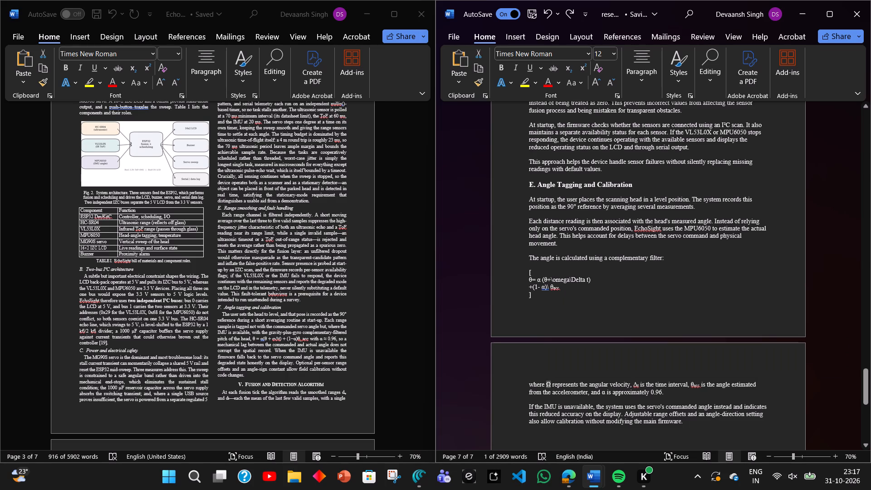
{"action": "left_click_drag", "start_coordinate": [569, 280], "coordinate": [554, 279]}
{"action": "left_click_drag", "start_coordinate": [554, 279], "coordinate": [551, 279]}
{"action": "key", "text": "ctrl+v"}
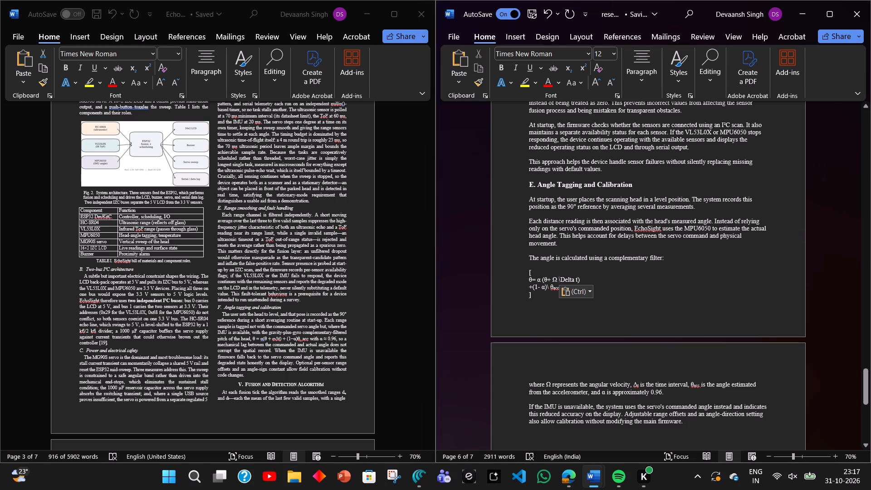
Replace "\Delta t" in the formula with the Δt symbol with subscript t copied from the explanation.
{"action": "left_click_drag", "start_coordinate": [639, 385], "coordinate": [635, 384]}
{"action": "key", "text": "ctrl+c"}
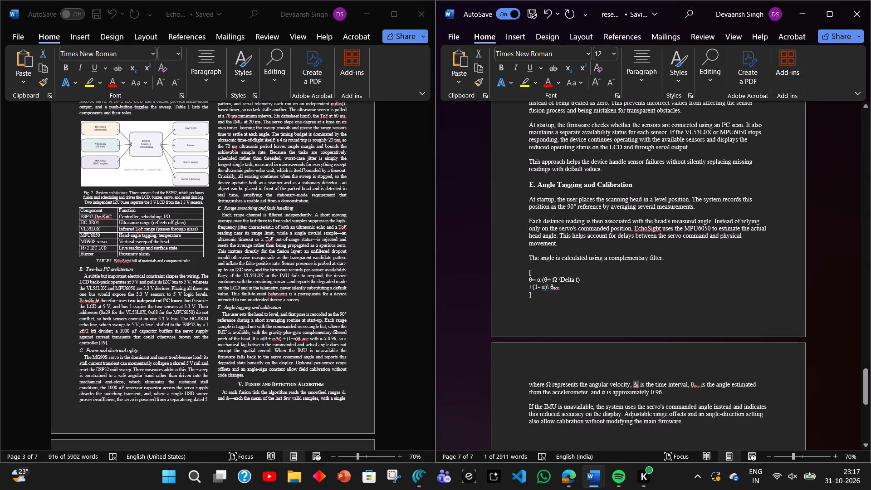
{"action": "left_click_drag", "start_coordinate": [577, 279], "coordinate": [559, 277]}
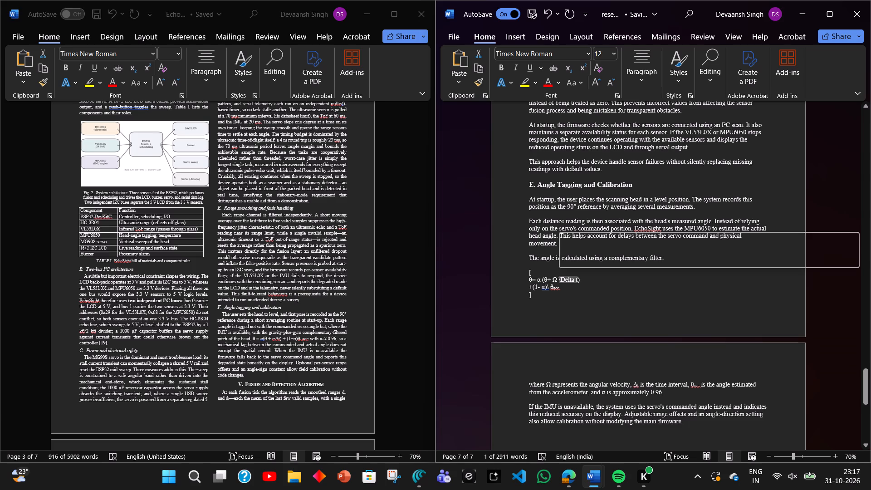
{"action": "key", "text": "ctrl+v"}
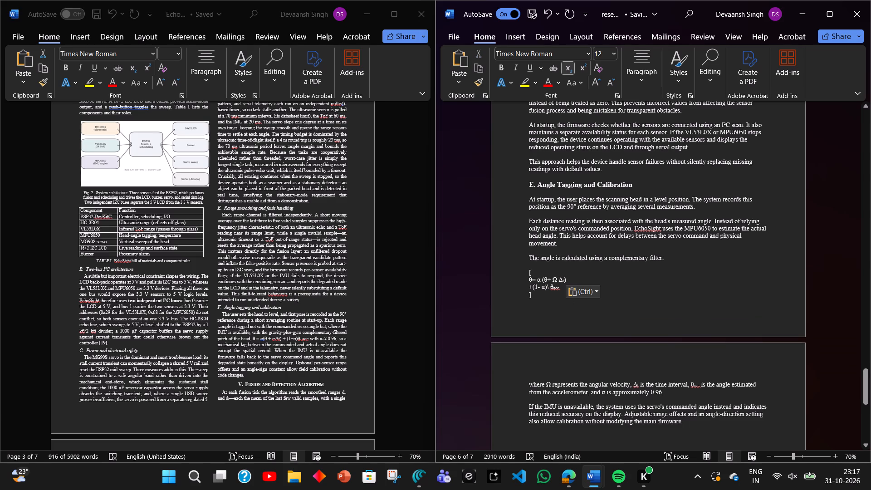
Join the formula's second line, starting with "+(1- α)", onto its first line with a space between them.
{"action": "left_click", "coordinate": [528, 286]}
{"action": "key", "text": "BackSpace"}
{"action": "key", "text": "space"}
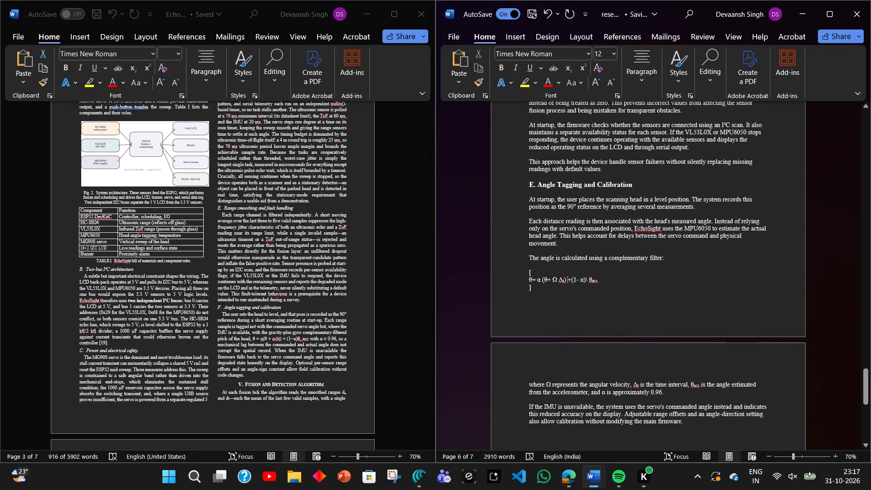
Add spaces before and after the θ inside the first parentheses of the complementary filter formula.
{"action": "left_click", "coordinate": [548, 280]}
{"action": "key", "text": "space"}
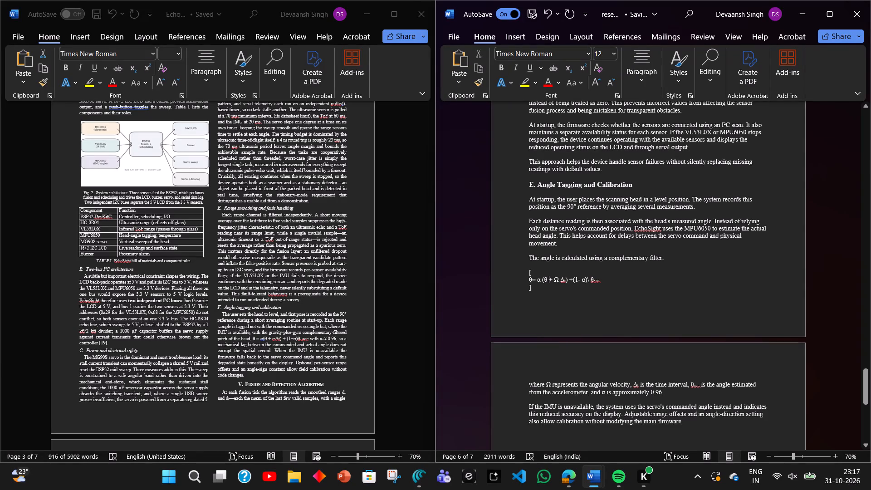
{"action": "left_click", "coordinate": [544, 279]}
{"action": "key", "text": "space"}
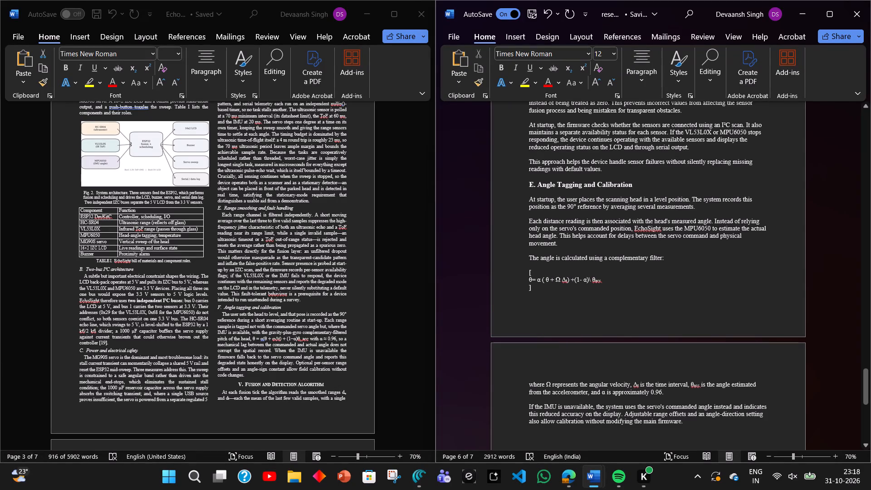
Space out the rest of the formula: before and after the second plus sign, around "1" and the minus sign, and after "α)".
{"action": "left_click", "coordinate": [572, 280]}
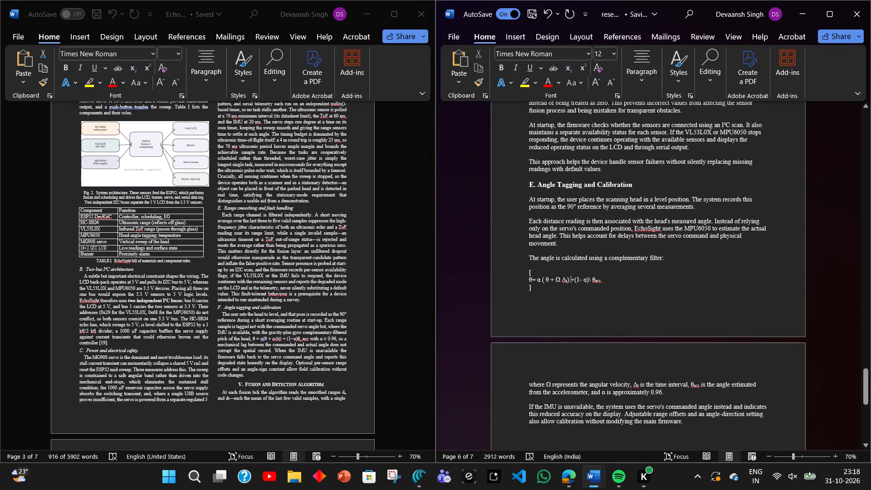
{"action": "key", "text": "space"}
{"action": "left_click", "coordinate": [576, 279]}
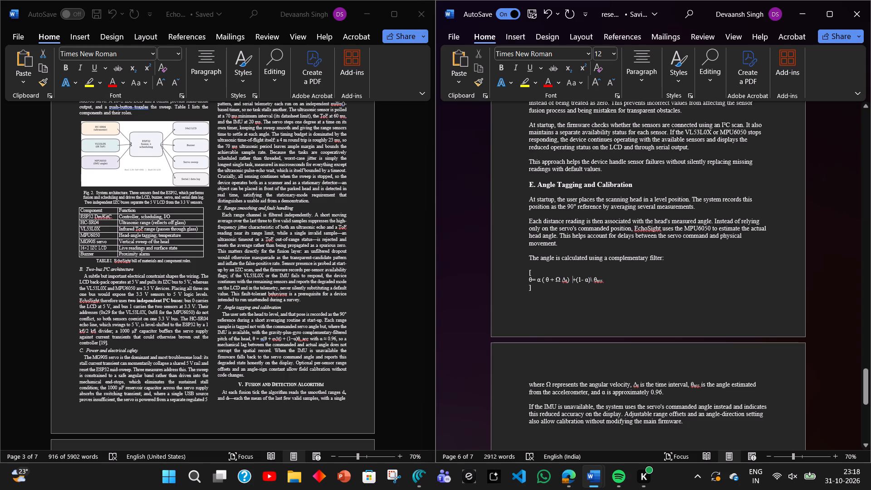
{"action": "key", "text": "space"}
{"action": "left_click", "coordinate": [579, 279]}
{"action": "key", "text": "space"}
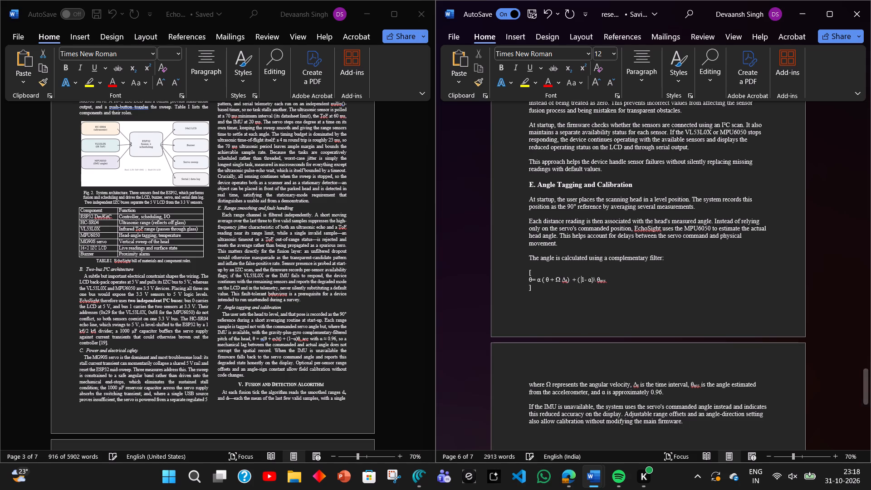
{"action": "left_click", "coordinate": [583, 279]}
{"action": "key", "text": "space"}
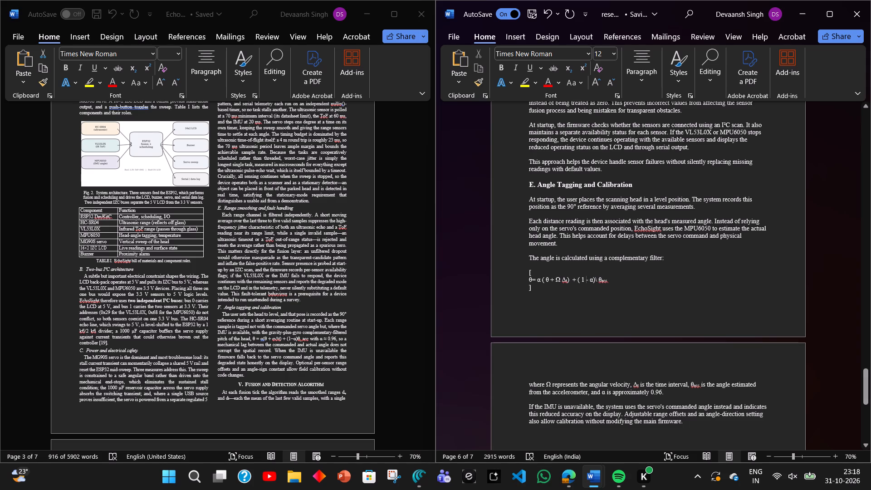
{"action": "left_click", "coordinate": [589, 279]}
{"action": "key", "text": "space"}
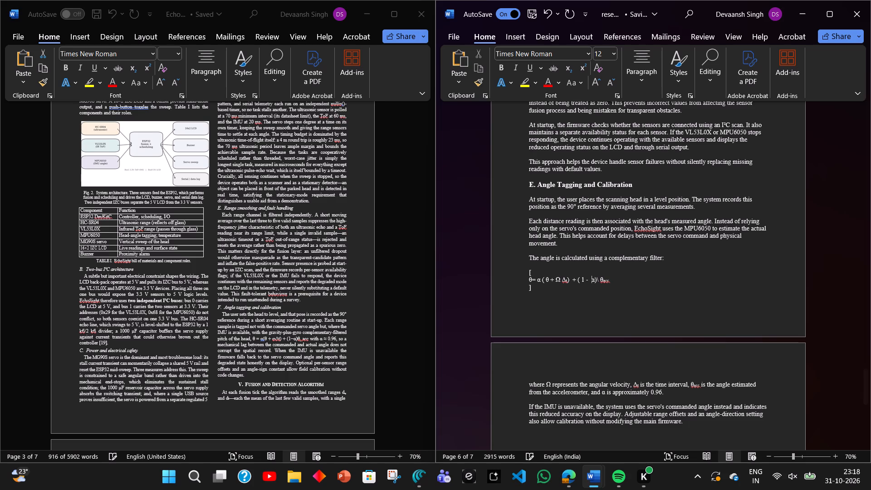
{"action": "key", "text": "BackSpace"}
{"action": "key", "text": "BackSpace"}
{"action": "key", "text": "space"}
{"action": "left_click", "coordinate": [595, 279]}
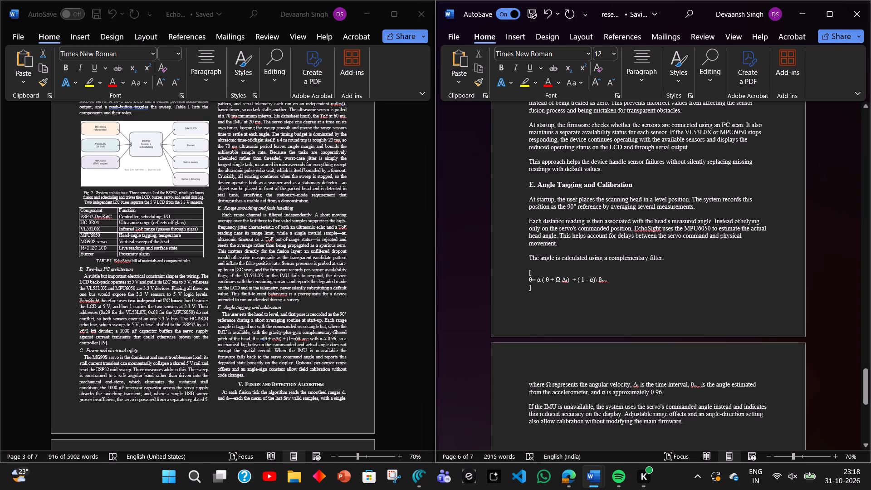
{"action": "key", "text": "space"}
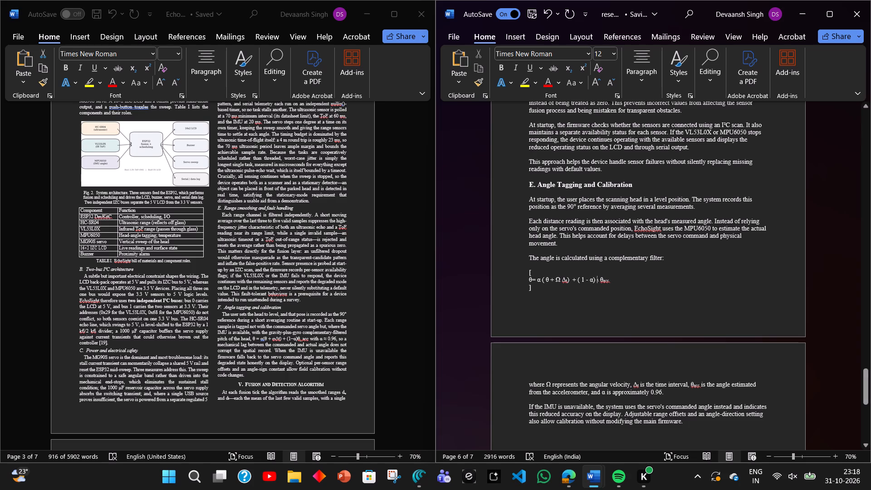
Delete the square brackets enclosing the formula and their lines, leaving the formula directly below "The angle is calculated using a complementary filter:".
{"action": "left_click", "coordinate": [535, 288]}
{"action": "key", "text": "BackSpace"}
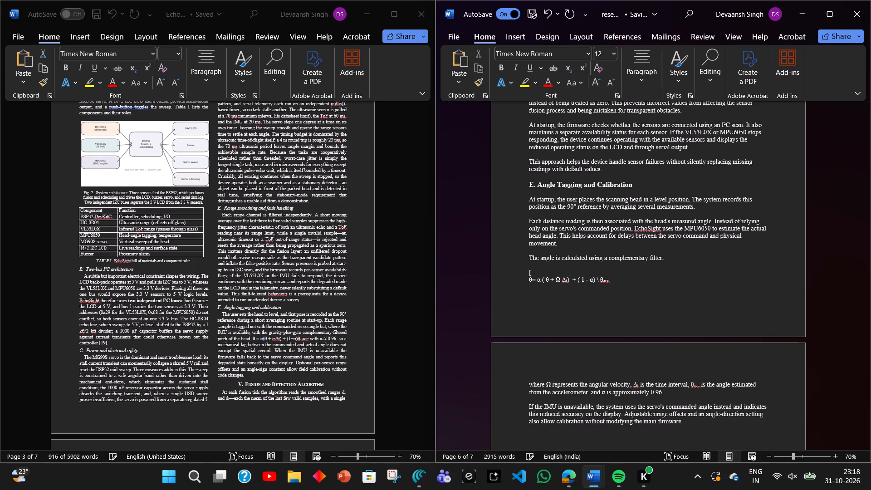
{"action": "key", "text": "BackSpace"}
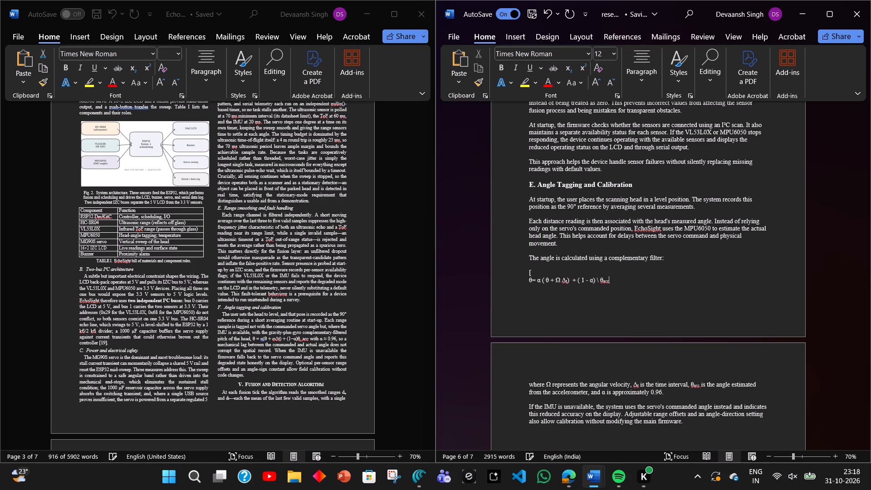
{"action": "key", "text": "Up"}
{"action": "key", "text": "BackSpace"}
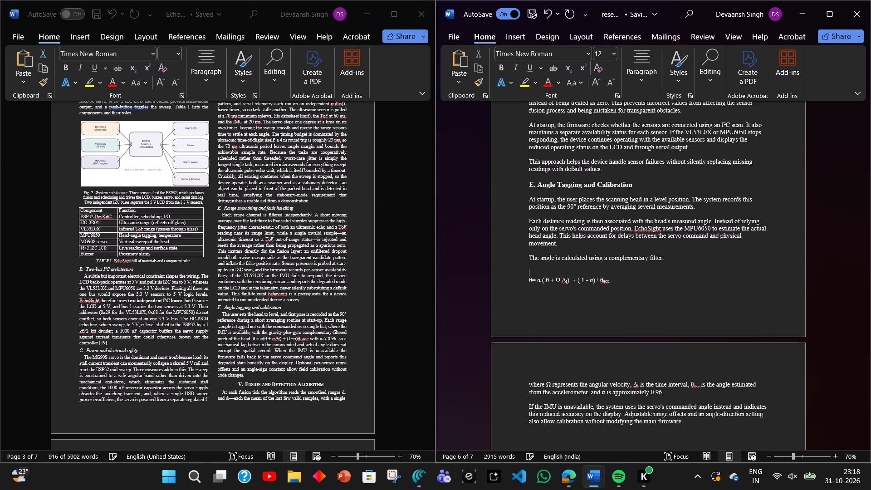
{"action": "key", "text": "BackSpace"}
{"action": "key", "text": "Return"}
{"action": "key", "text": "BackSpace"}
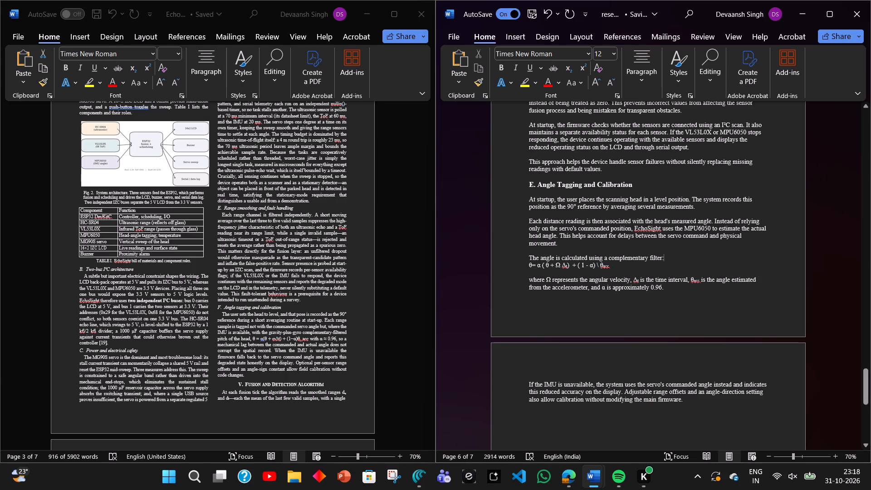
Center the complementary filter formula on the page.
{"action": "left_click_drag", "start_coordinate": [529, 266], "coordinate": [621, 266]}
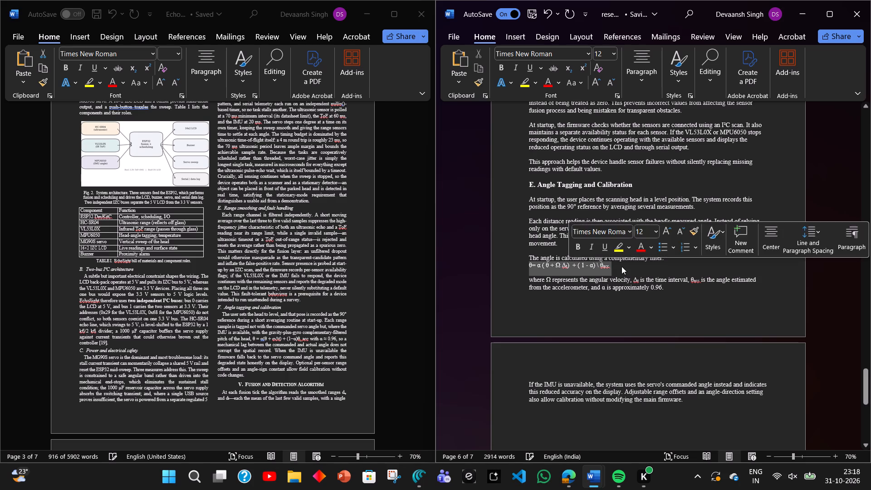
{"action": "left_click", "coordinate": [640, 79]}
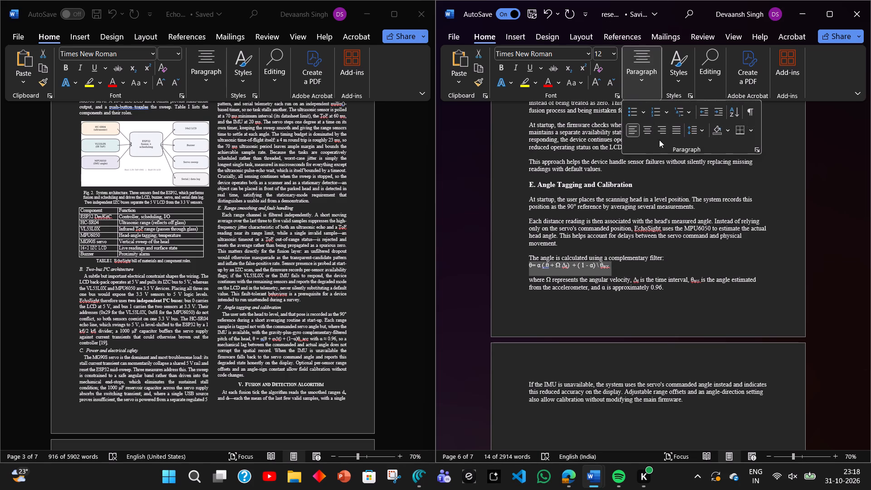
{"action": "left_click", "coordinate": [651, 132]}
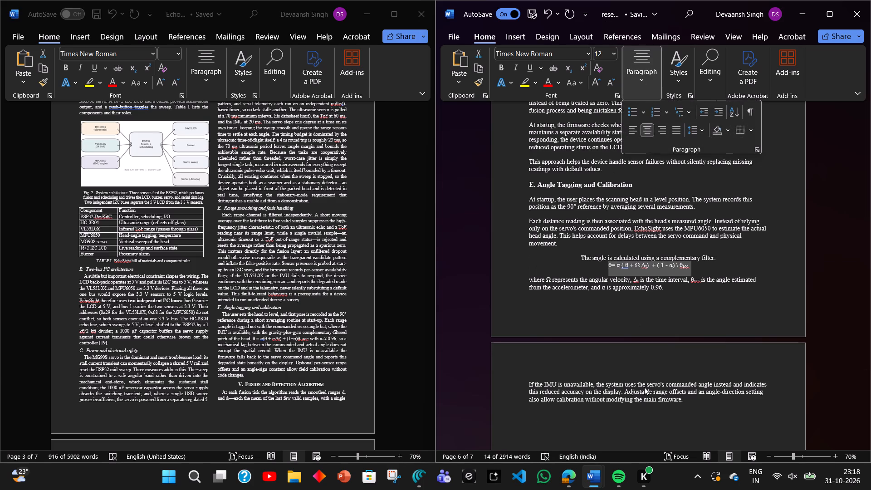
Enlarge Table I of EchoSight components to span about the text width, with its left edge aligned to the text margin.
{"action": "scroll", "coordinate": [644, 387], "scroll_direction": "up", "scroll_amount": 3}
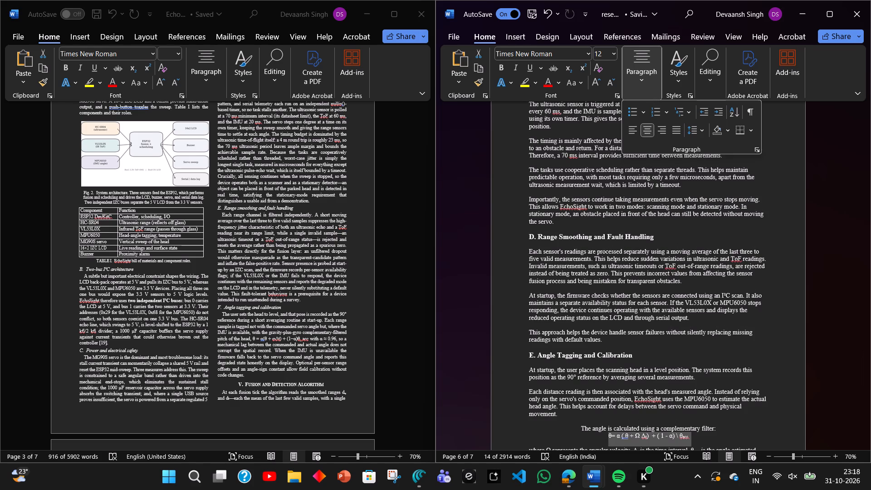
{"action": "scroll", "coordinate": [644, 387], "scroll_direction": "up", "scroll_amount": 5}
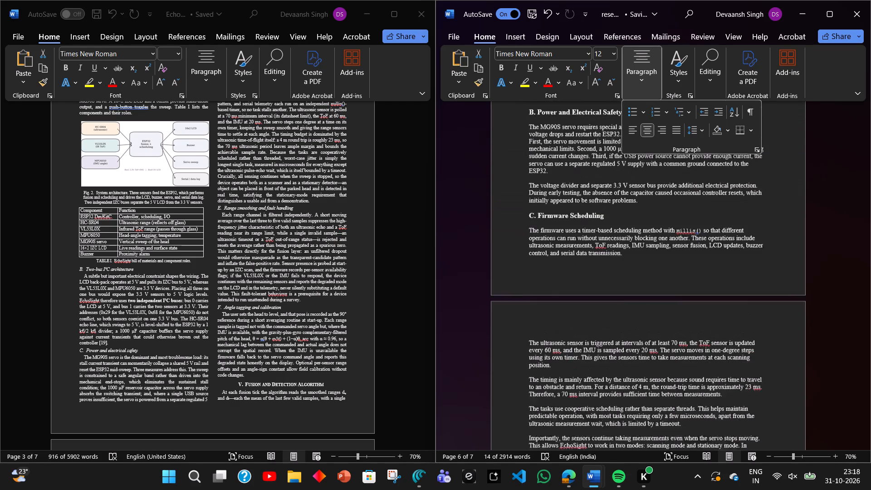
{"action": "scroll", "coordinate": [644, 387], "scroll_direction": "up", "scroll_amount": 5}
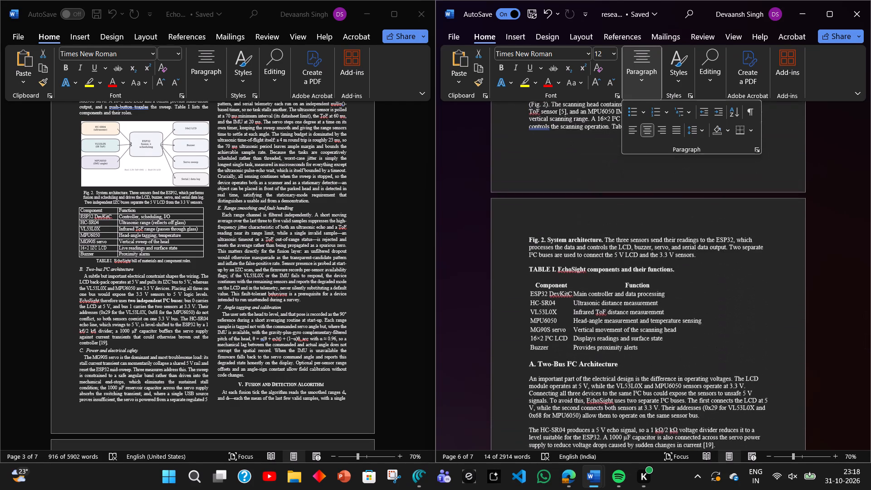
{"action": "scroll", "coordinate": [644, 387], "scroll_direction": "up", "scroll_amount": 1}
{"action": "left_click", "coordinate": [571, 294]}
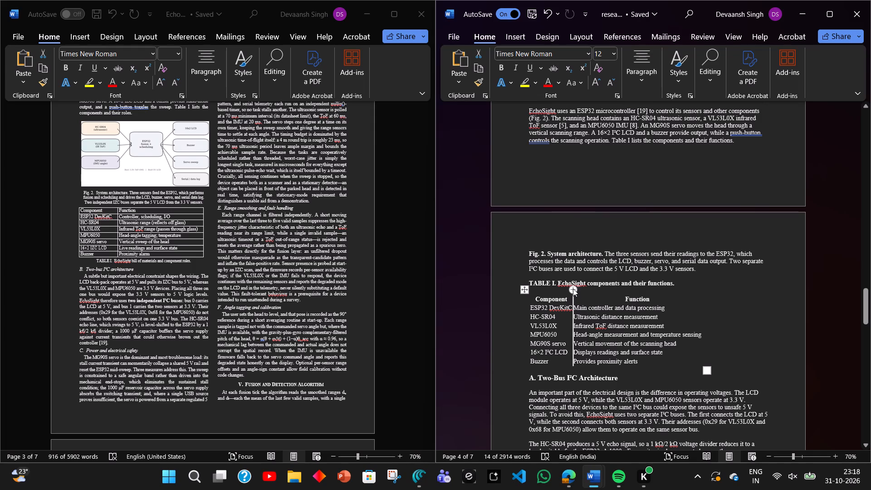
{"action": "left_click_drag", "start_coordinate": [573, 289], "coordinate": [592, 294]}
{"action": "left_click_drag", "start_coordinate": [523, 288], "coordinate": [544, 290]}
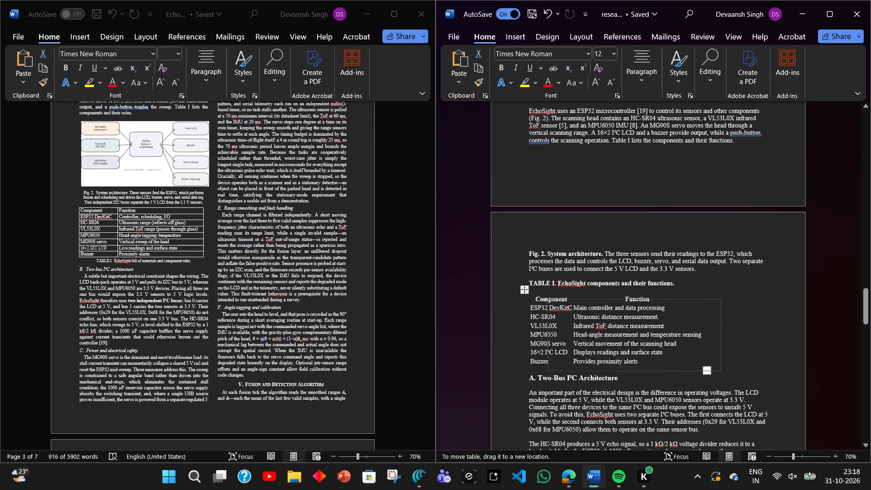
{"action": "left_click_drag", "start_coordinate": [544, 290], "coordinate": [547, 286]}
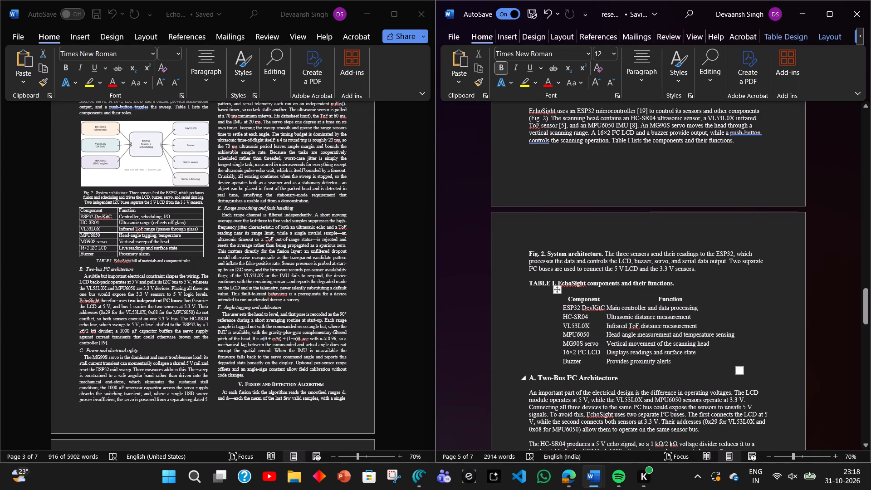
{"action": "right_click_drag", "start_coordinate": [739, 371], "coordinate": [783, 396]}
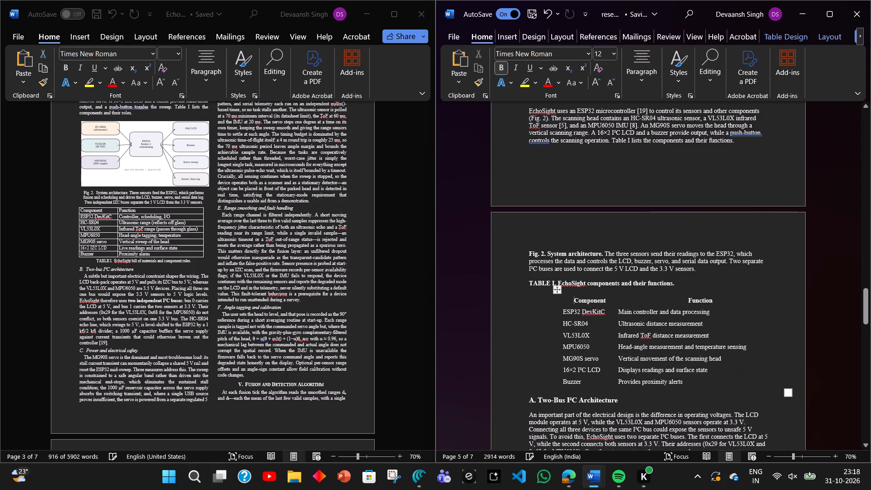
{"action": "left_click_drag", "start_coordinate": [557, 289], "coordinate": [534, 297]}
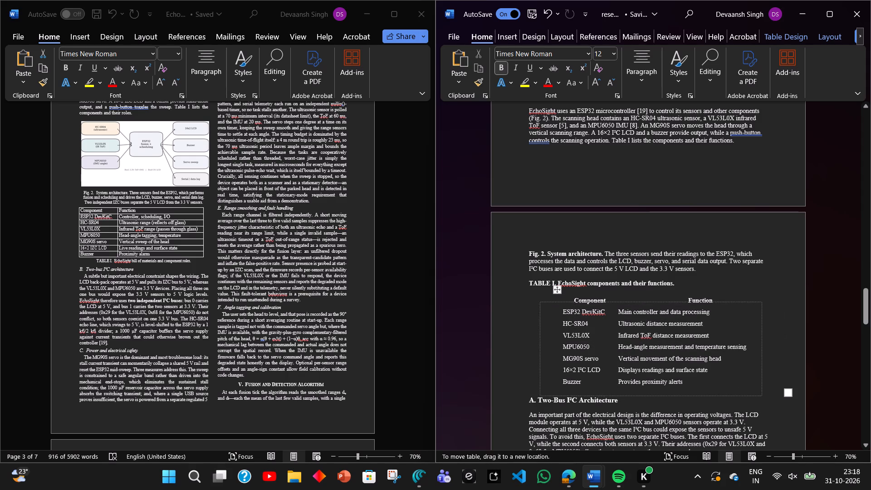
{"action": "left_click_drag", "start_coordinate": [534, 297], "coordinate": [525, 289]}
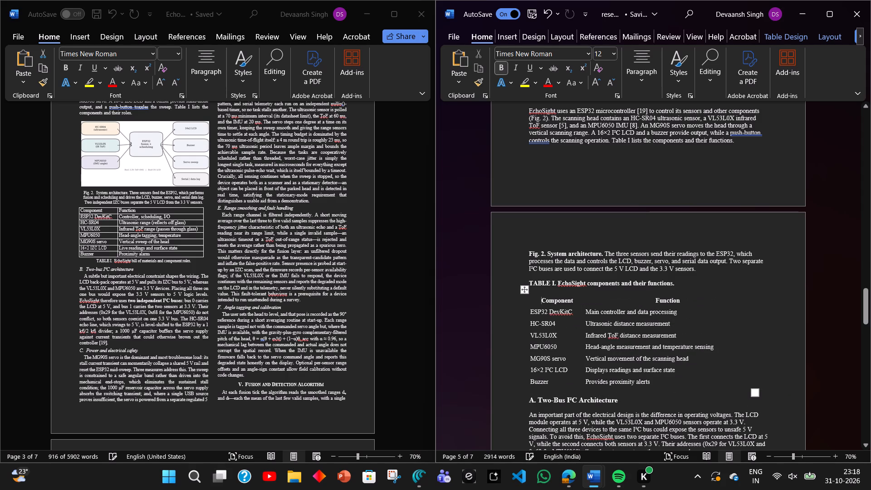
{"action": "left_click_drag", "start_coordinate": [756, 393], "coordinate": [782, 396]}
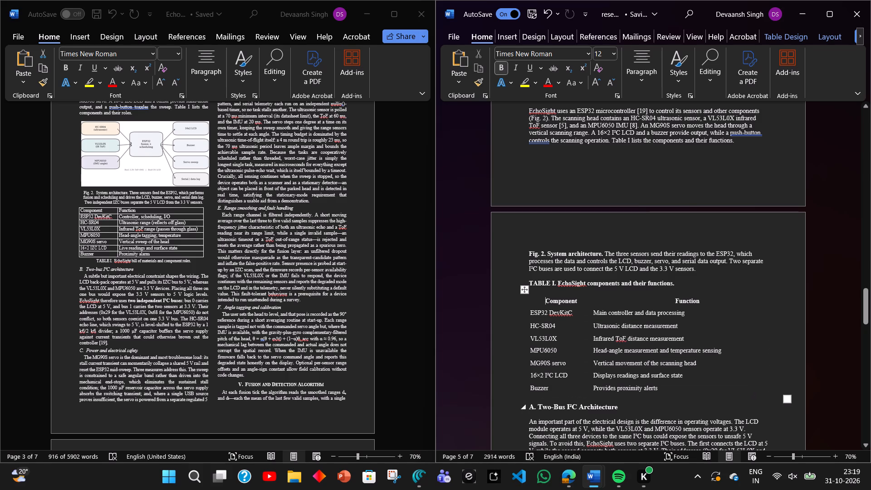
Center the text in all cells of Table I, including the header row.
{"action": "left_click_drag", "start_coordinate": [671, 388], "coordinate": [558, 327]}
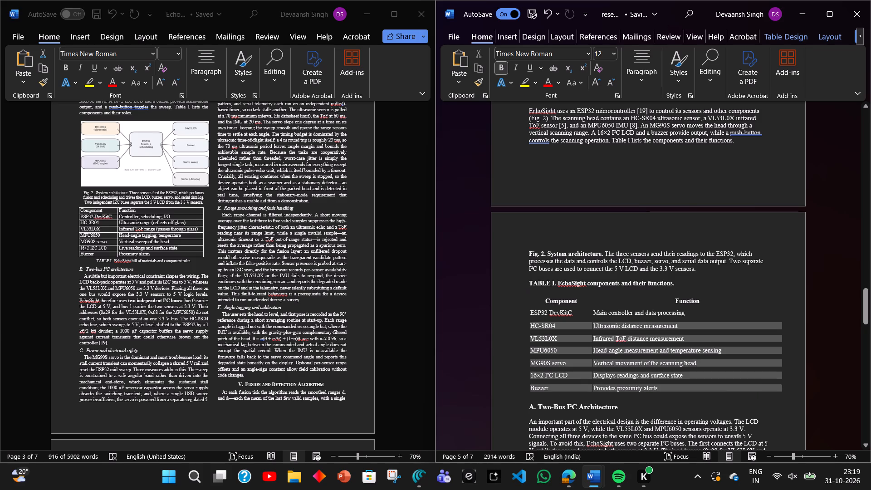
{"action": "left_click_drag", "start_coordinate": [558, 327], "coordinate": [520, 301]}
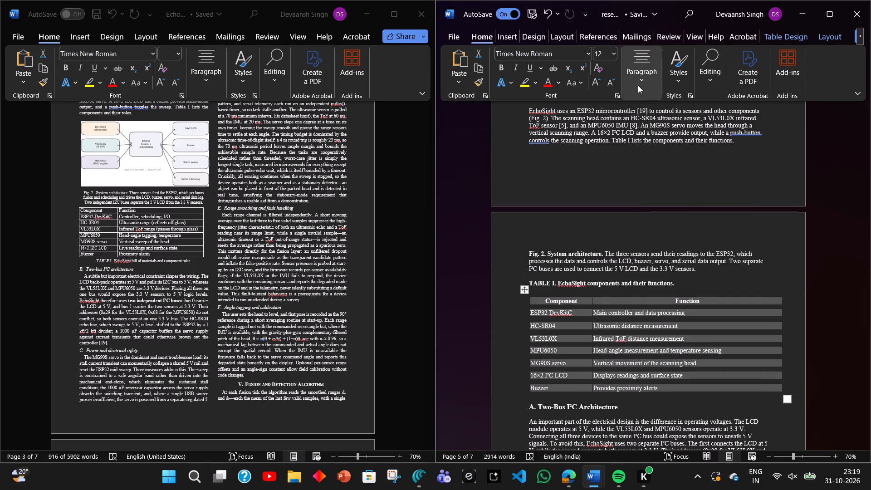
{"action": "left_click", "coordinate": [638, 85]}
{"action": "left_click", "coordinate": [647, 132]}
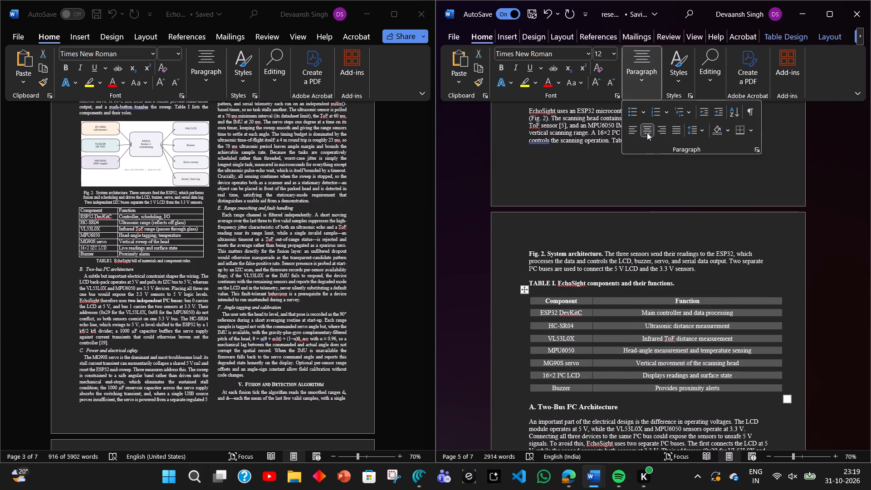
Apply the plain table style with borders around every cell to Table I of EchoSight components.
{"action": "left_click", "coordinate": [795, 29]}
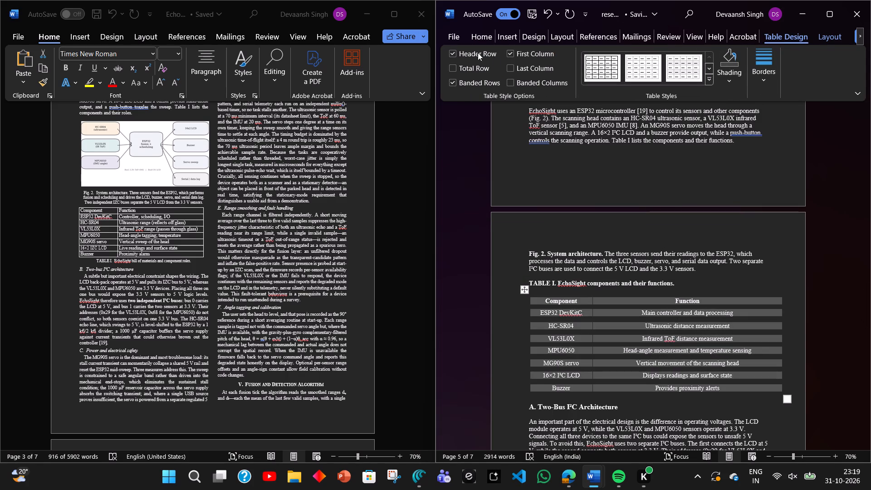
{"action": "left_click", "coordinate": [711, 81]}
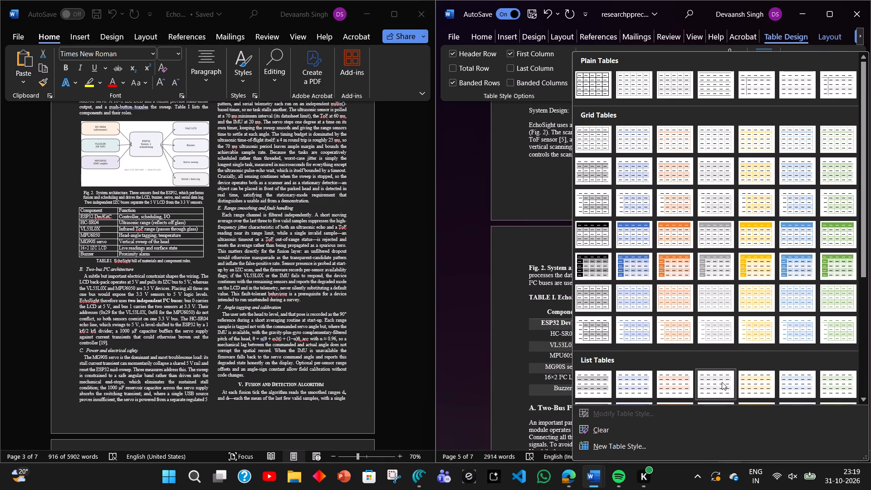
{"action": "scroll", "coordinate": [722, 382], "scroll_direction": "down", "scroll_amount": 3}
{"action": "scroll", "coordinate": [722, 382], "scroll_direction": "up", "scroll_amount": 4}
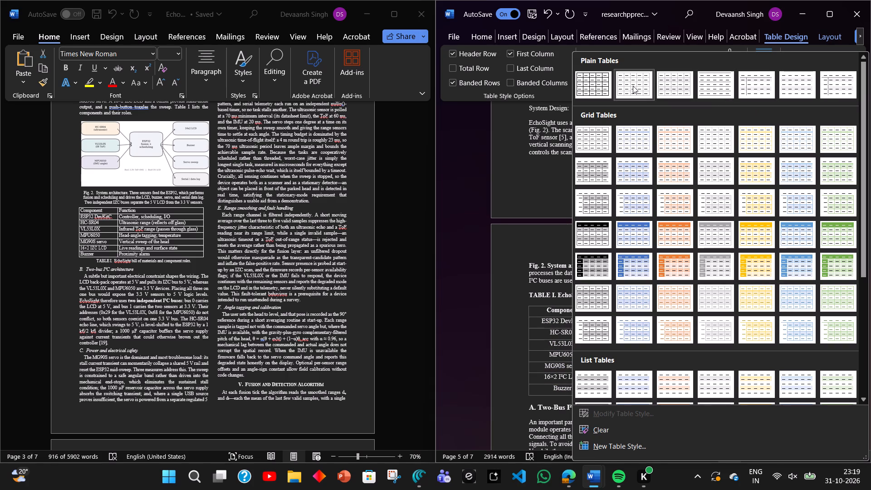
{"action": "left_click", "coordinate": [602, 83]}
{"action": "left_click", "coordinate": [852, 409]}
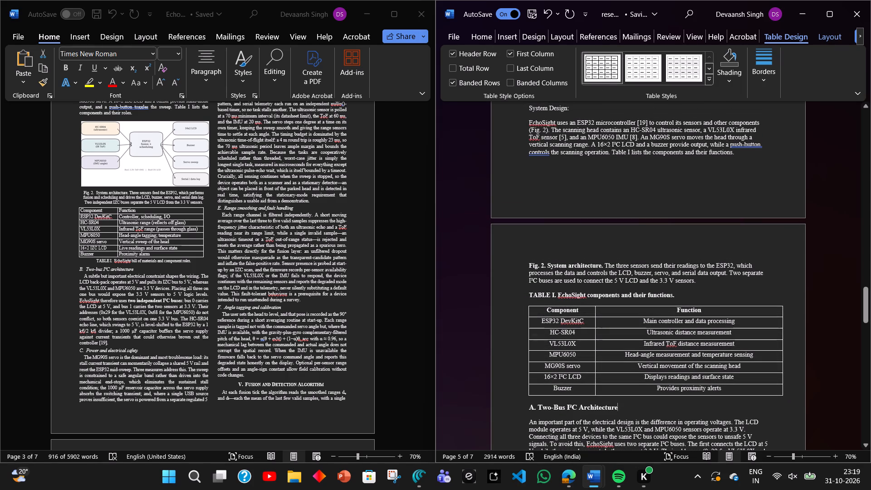
Review the paper's layout from the Fig. 1 sensing principle through the end of the Angle Tagging and Calibration section.
{"action": "scroll", "coordinate": [791, 388], "scroll_direction": "down", "scroll_amount": 3}
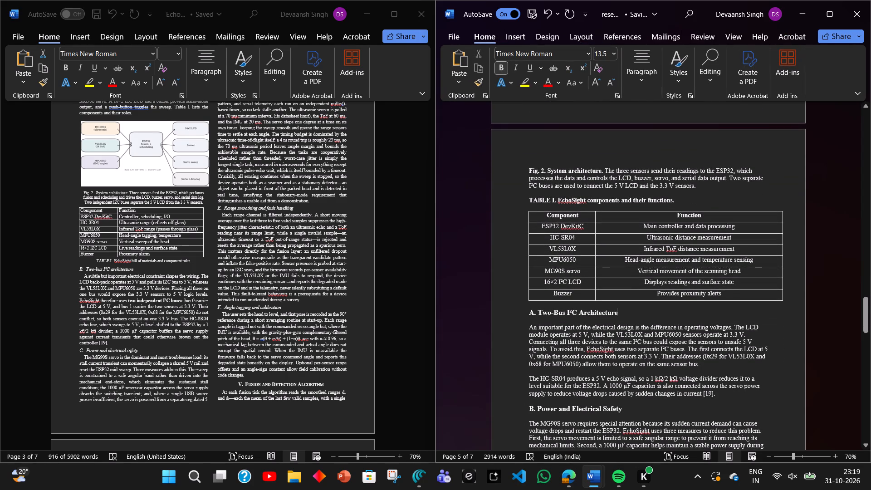
{"action": "scroll", "coordinate": [791, 388], "scroll_direction": "up", "scroll_amount": 1}
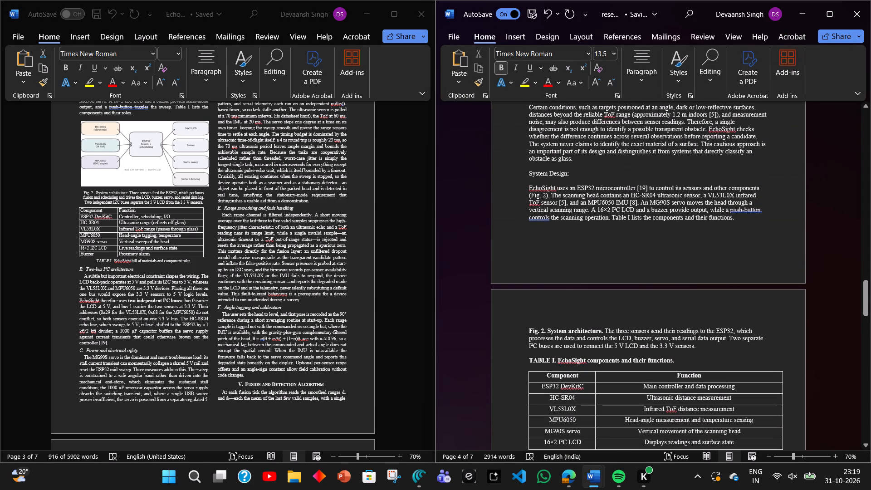
{"action": "scroll", "coordinate": [791, 388], "scroll_direction": "up", "scroll_amount": 3}
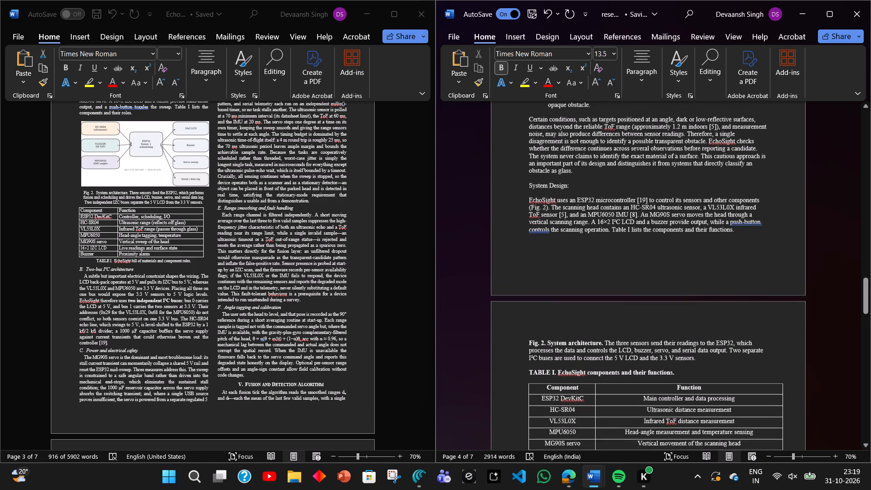
{"action": "scroll", "coordinate": [791, 388], "scroll_direction": "up", "scroll_amount": 3}
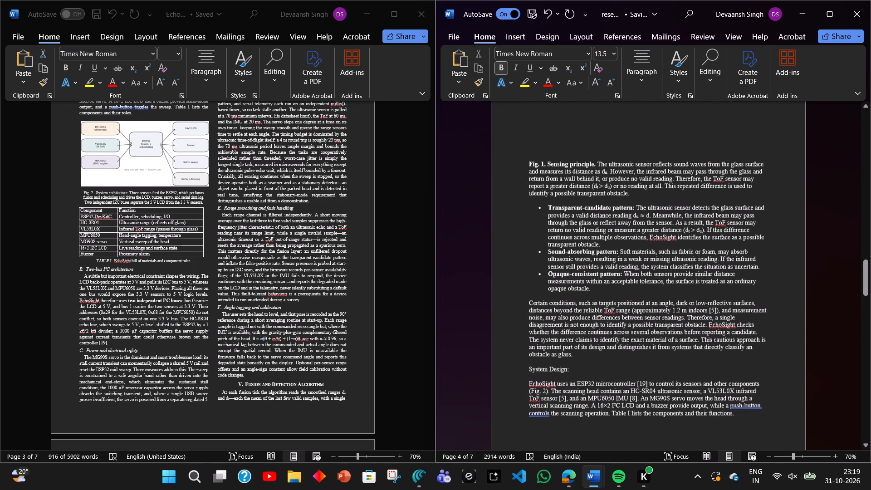
{"action": "scroll", "coordinate": [791, 388], "scroll_direction": "up", "scroll_amount": 1}
{"action": "scroll", "coordinate": [791, 388], "scroll_direction": "down", "scroll_amount": 1}
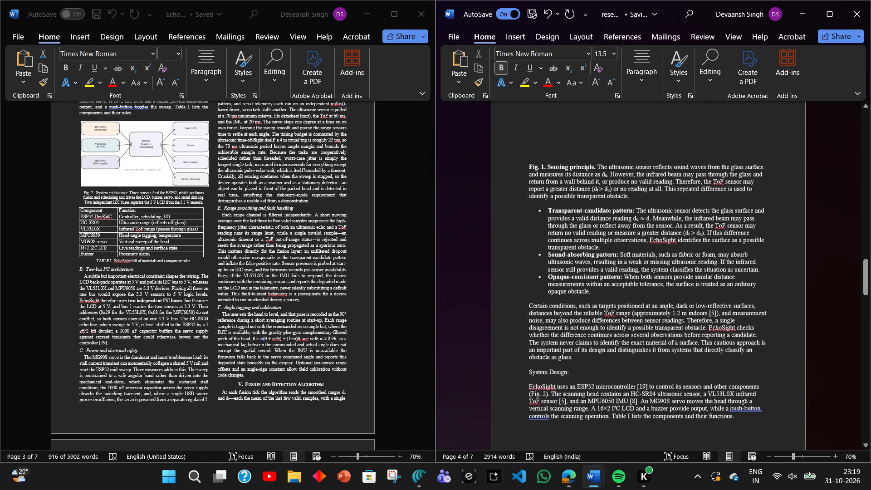
{"action": "scroll", "coordinate": [791, 388], "scroll_direction": "down", "scroll_amount": 1}
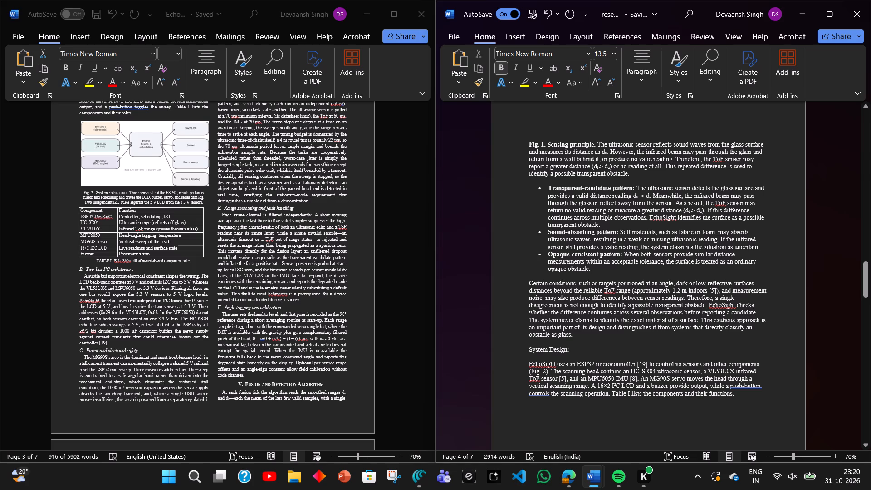
{"action": "scroll", "coordinate": [714, 379], "scroll_direction": "down", "scroll_amount": 5}
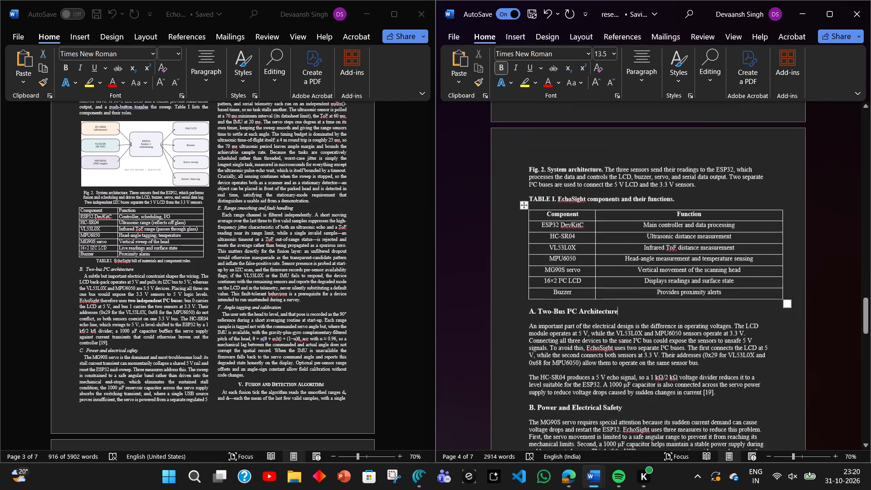
{"action": "scroll", "coordinate": [714, 379], "scroll_direction": "down", "scroll_amount": 4}
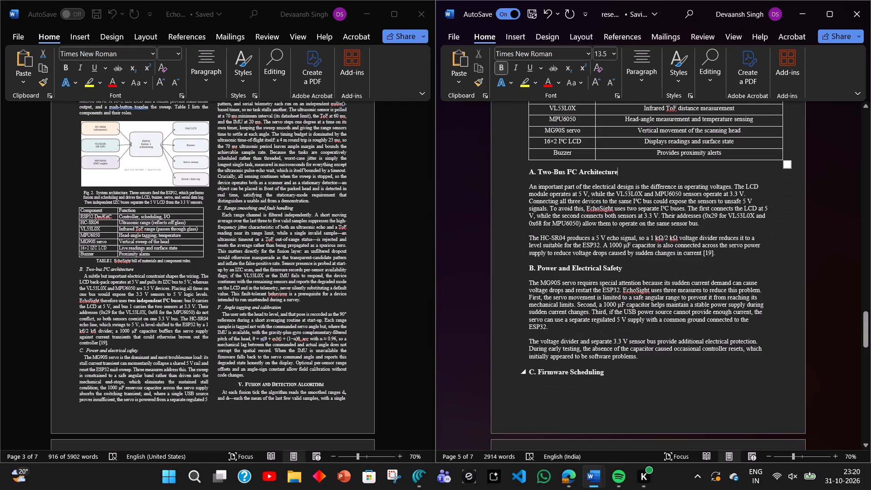
{"action": "scroll", "coordinate": [714, 379], "scroll_direction": "down", "scroll_amount": 2}
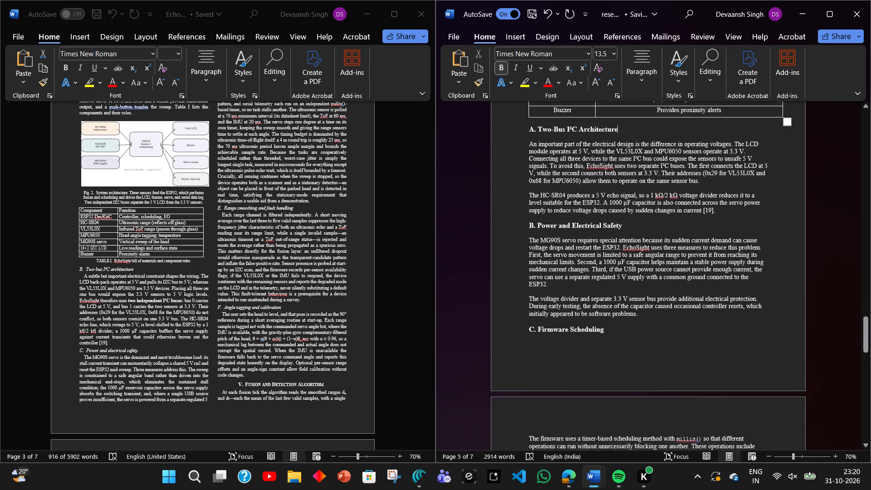
{"action": "scroll", "coordinate": [714, 379], "scroll_direction": "down", "scroll_amount": 2}
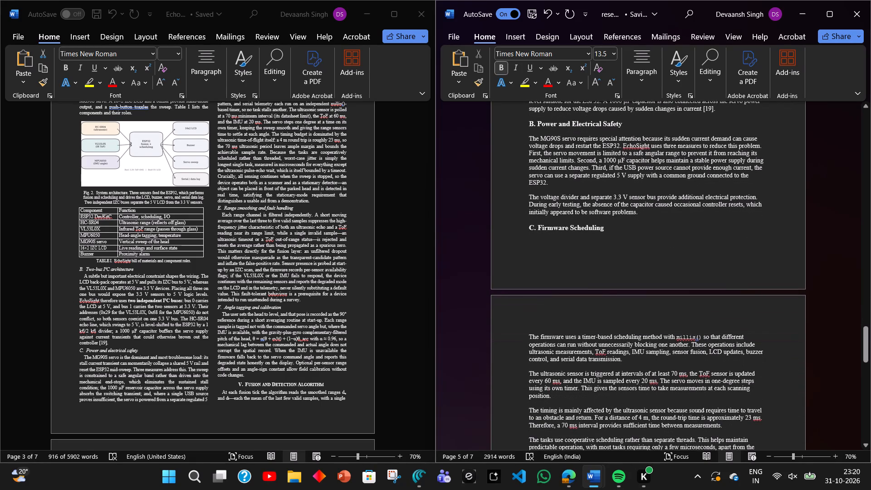
{"action": "scroll", "coordinate": [714, 379], "scroll_direction": "down", "scroll_amount": 2}
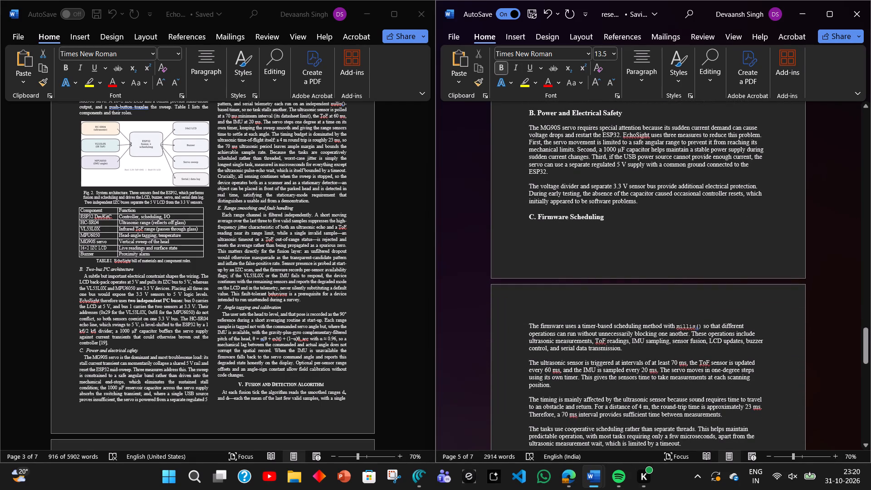
{"action": "scroll", "coordinate": [690, 358], "scroll_direction": "down", "scroll_amount": 1}
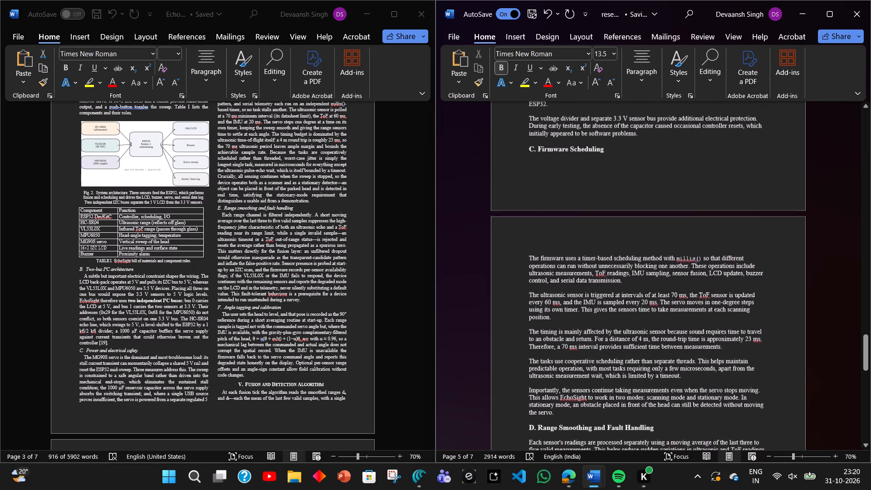
{"action": "scroll", "coordinate": [690, 358], "scroll_direction": "down", "scroll_amount": 1}
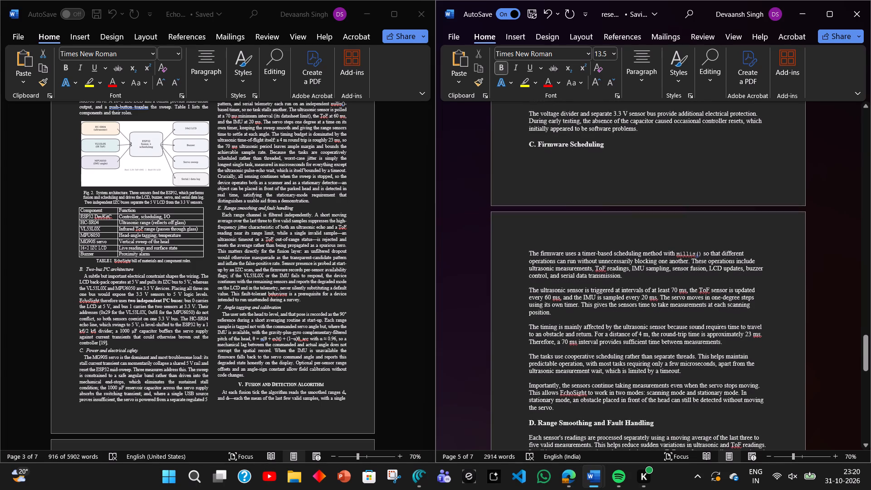
{"action": "scroll", "coordinate": [690, 358], "scroll_direction": "down", "scroll_amount": 2}
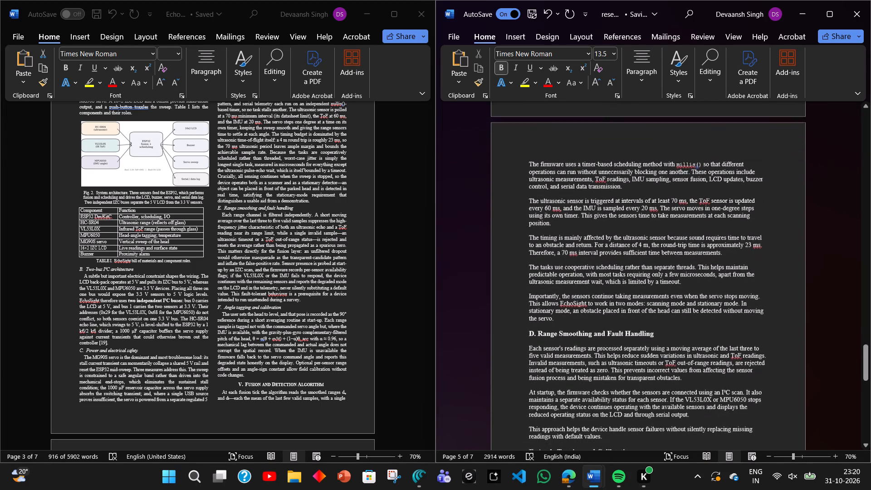
{"action": "scroll", "coordinate": [690, 358], "scroll_direction": "down", "scroll_amount": 3}
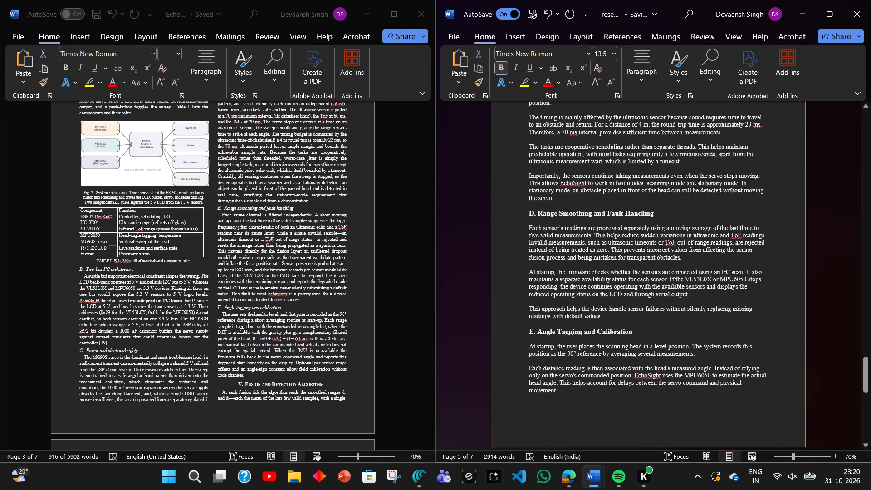
{"action": "scroll", "coordinate": [593, 390], "scroll_direction": "down", "scroll_amount": 2}
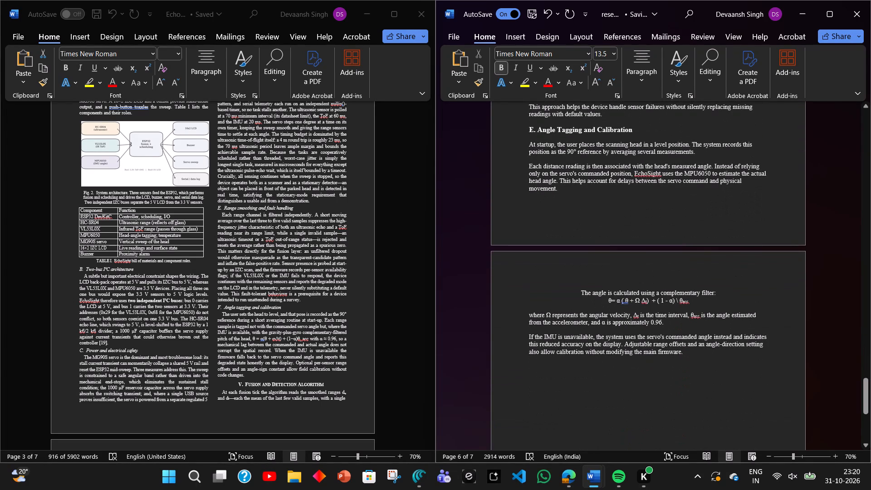
Copy the System Design text from "EchoSight uses an ESP32 microcontroller" through the final calibration paragraph, including Table I.
{"action": "left_click_drag", "start_coordinate": [694, 367], "coordinate": [543, 56]}
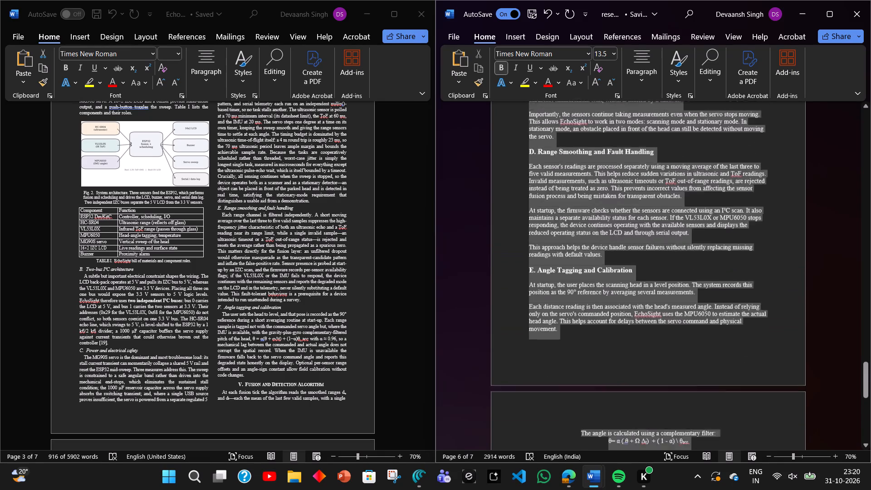
{"action": "left_click_drag", "start_coordinate": [543, 56], "coordinate": [537, 106]}
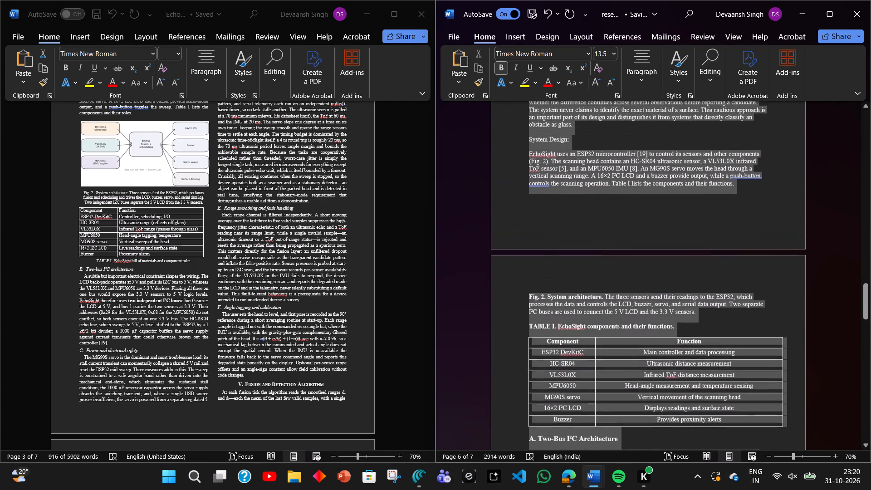
{"action": "left_click_drag", "start_coordinate": [537, 106], "coordinate": [525, 154]}
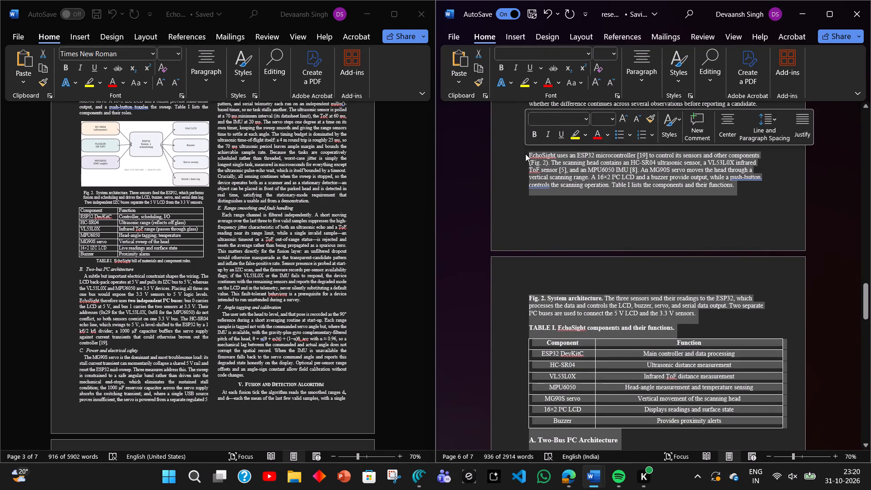
{"action": "key", "text": "ctrl+c"}
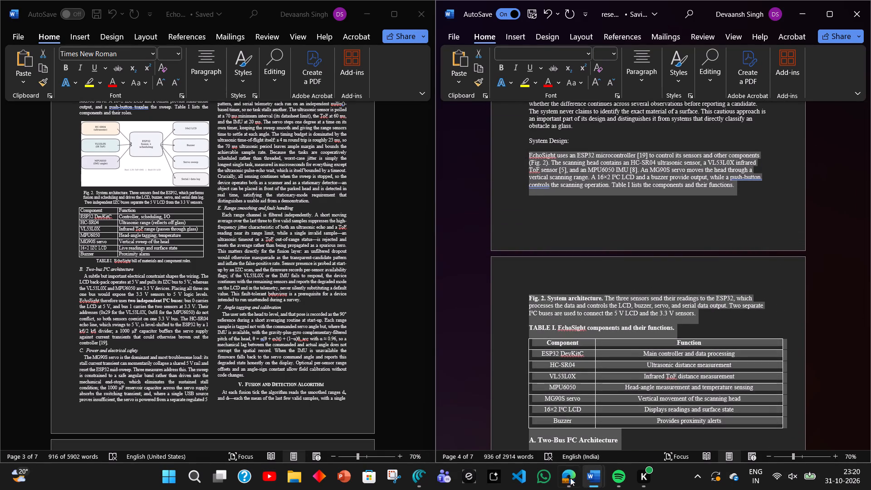
Switch to DupliChecker in Edge and replace the previous section's text in the checker with the copied System Design text.
{"action": "left_click", "coordinate": [588, 424]}
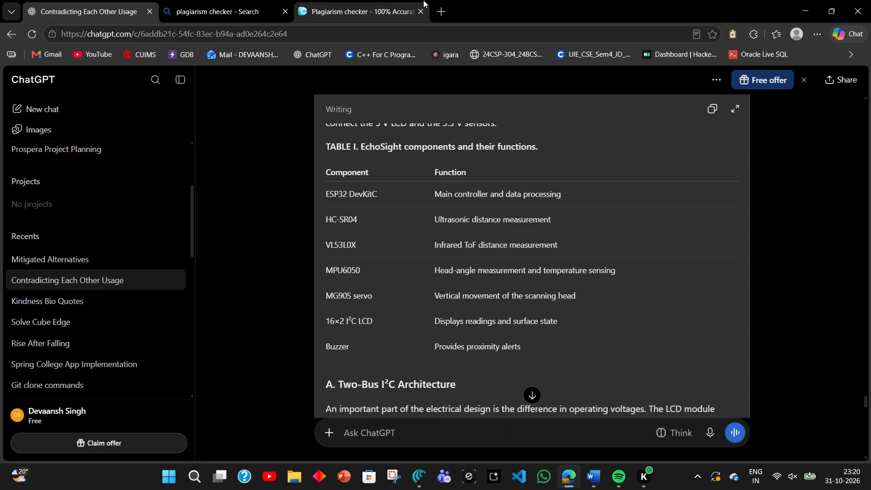
{"action": "left_click", "coordinate": [404, 0]}
{"action": "scroll", "coordinate": [484, 271], "scroll_direction": "up", "scroll_amount": 6}
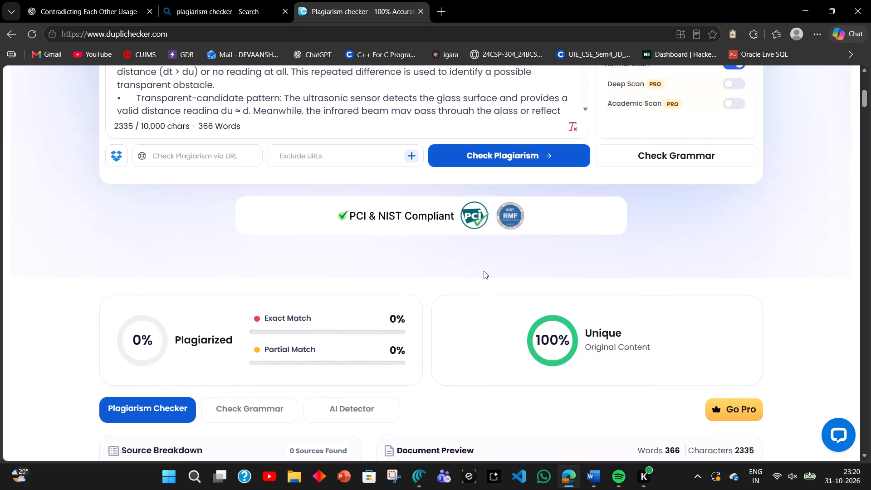
{"action": "left_click", "coordinate": [484, 271]}
{"action": "key", "text": "ctrl+a"}
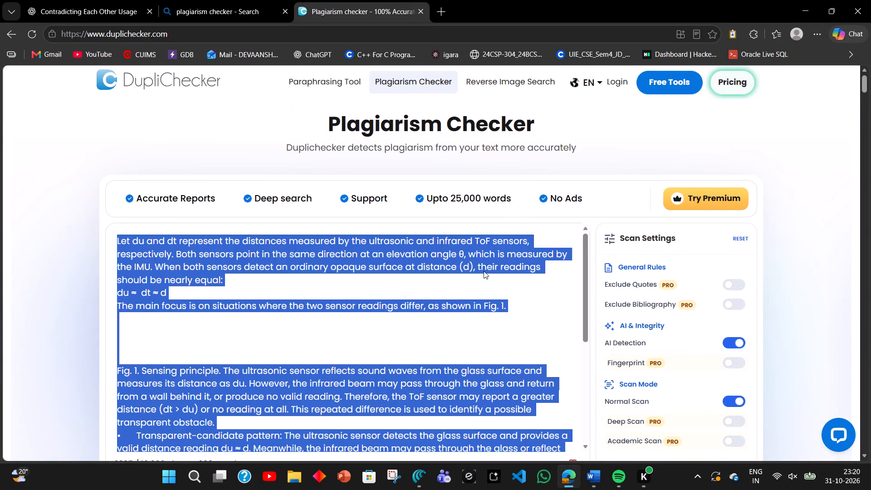
{"action": "key", "text": "BackSpace"}
{"action": "key", "text": "ctrl+v"}
Run the plagiarism check on the System Design text, completing the human verification.
{"action": "scroll", "coordinate": [484, 271], "scroll_direction": "down", "scroll_amount": 5}
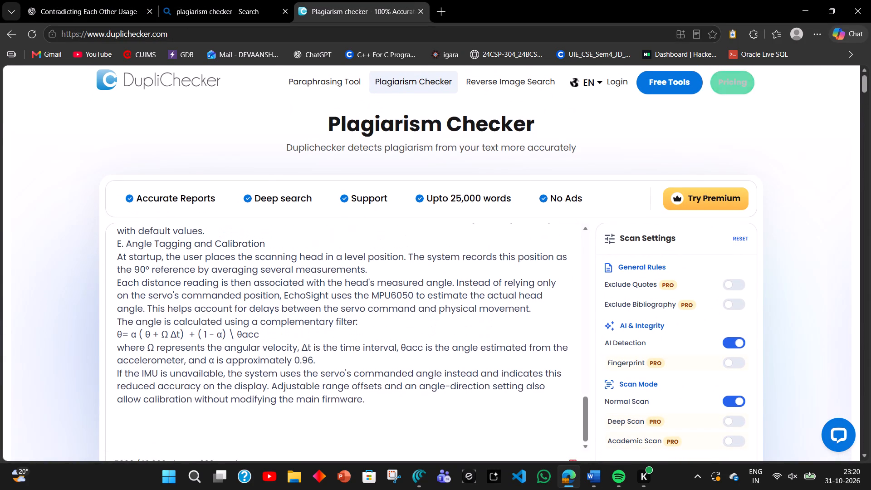
{"action": "scroll", "coordinate": [640, 167], "scroll_direction": "down", "scroll_amount": 4}
{"action": "left_click", "coordinate": [568, 278]}
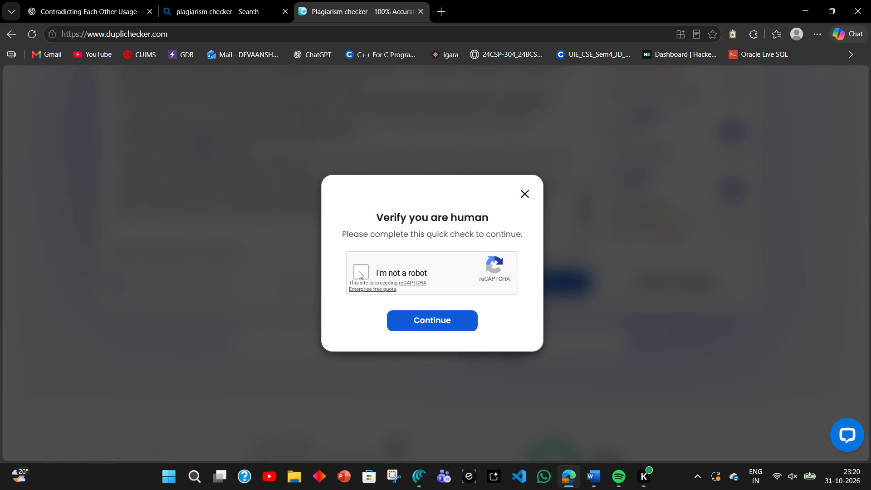
{"action": "left_click", "coordinate": [359, 271]}
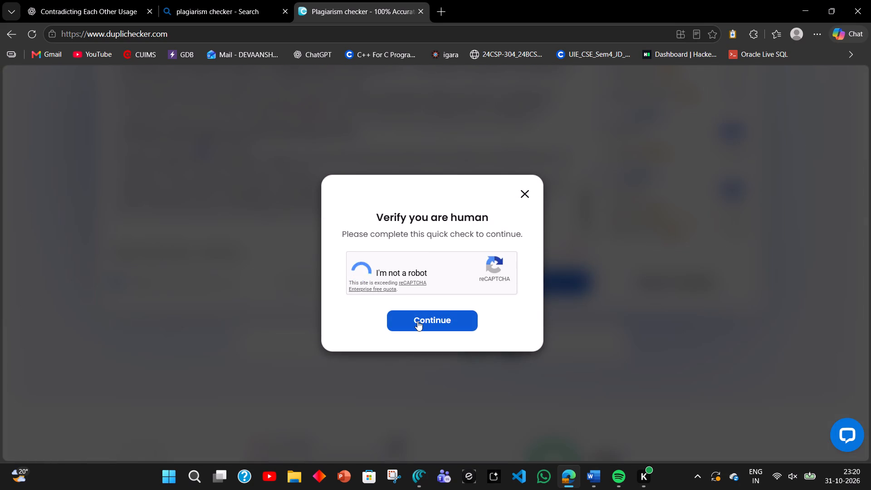
{"action": "left_click", "coordinate": [417, 321]}
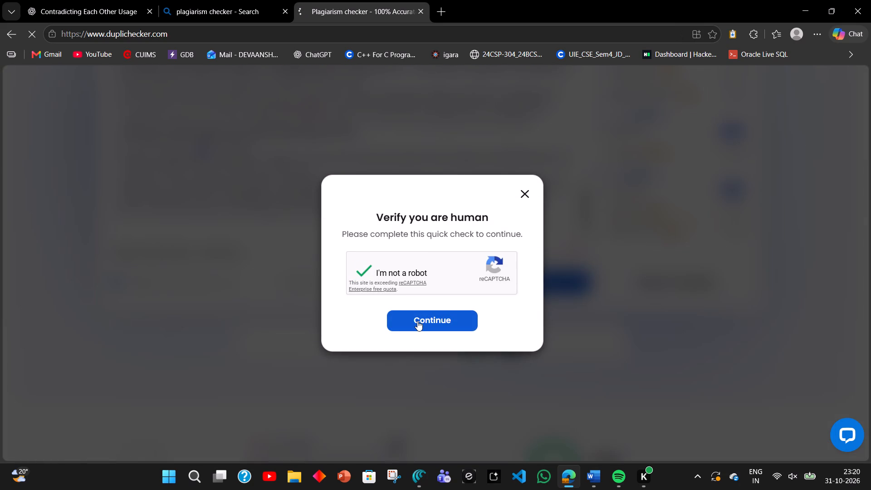
{"action": "left_click", "coordinate": [417, 321]}
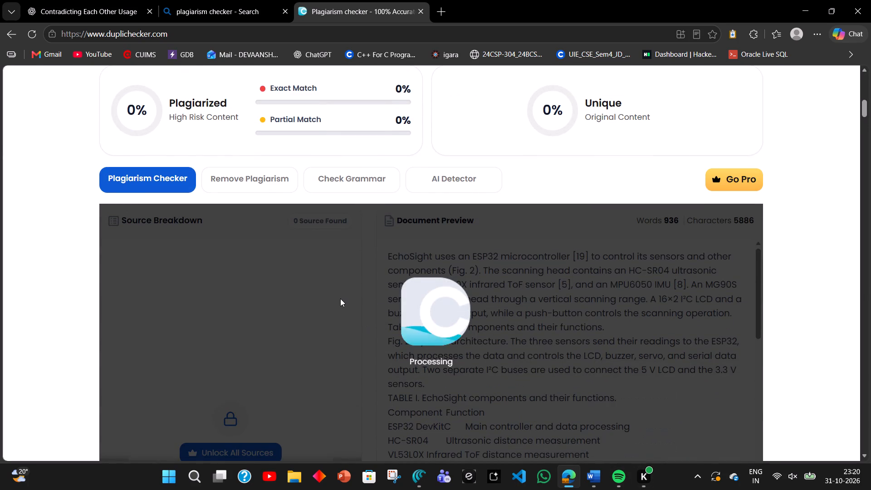
{"action": "scroll", "coordinate": [340, 299], "scroll_direction": "down", "scroll_amount": 2}
{"action": "scroll", "coordinate": [340, 299], "scroll_direction": "up", "scroll_amount": 2}
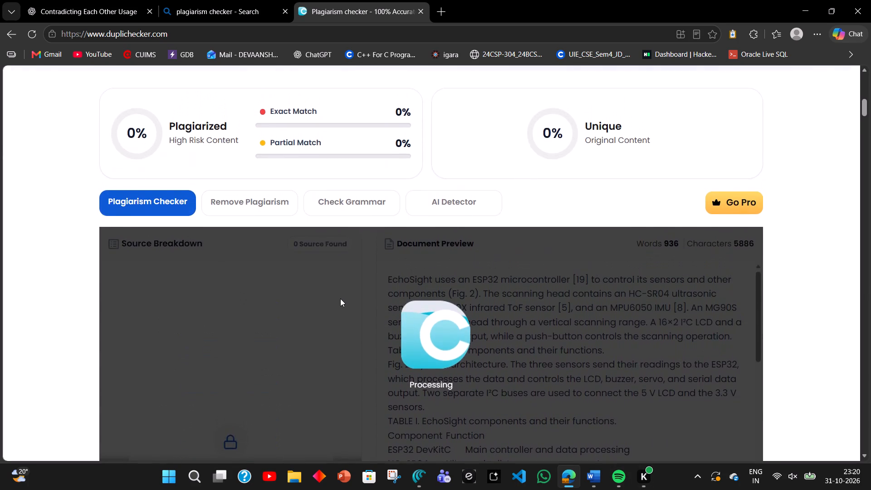
{"action": "scroll", "coordinate": [340, 299], "scroll_direction": "up", "scroll_amount": 2}
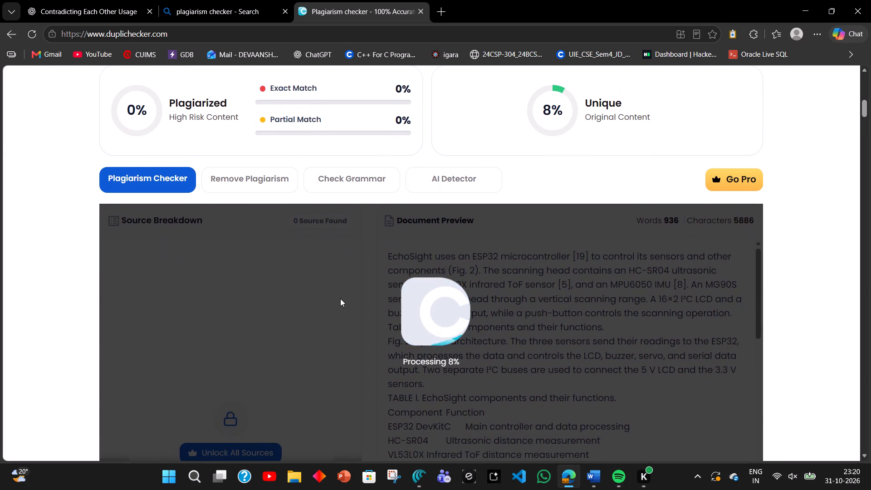
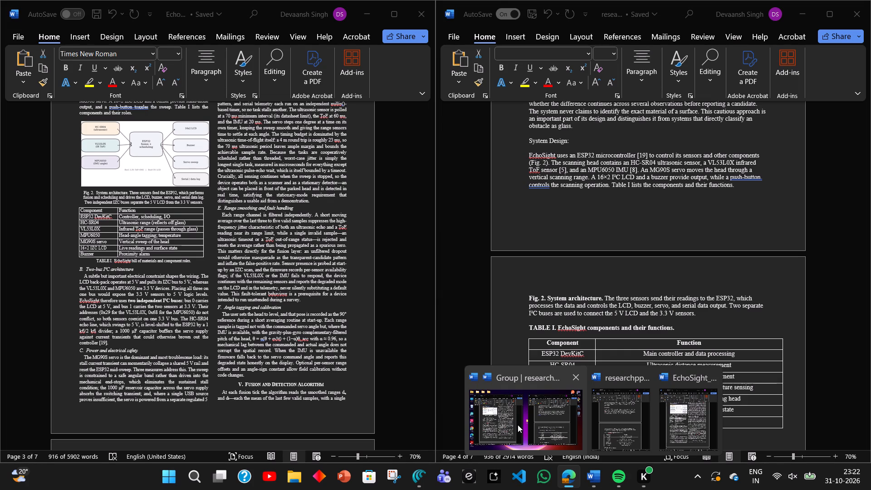
Switch to the side-by-side Word documents and look through the EchoSight IEEE paper's section headings from page 3 to the references.
{"action": "left_click", "coordinate": [518, 425]}
{"action": "scroll", "coordinate": [299, 361], "scroll_direction": "down", "scroll_amount": 5}
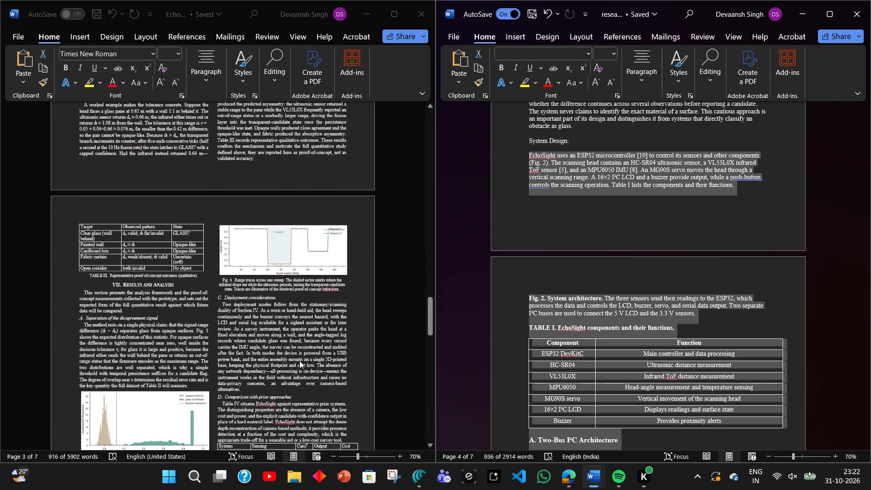
{"action": "scroll", "coordinate": [299, 361], "scroll_direction": "down", "scroll_amount": 6}
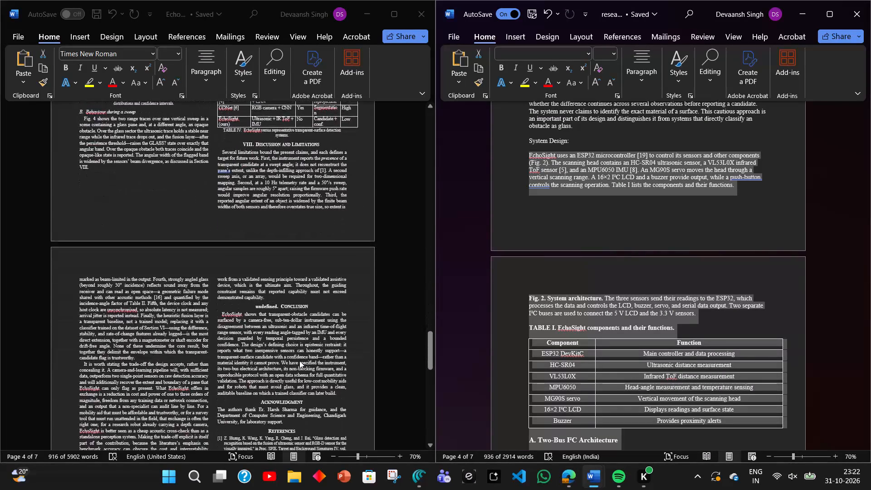
{"action": "scroll", "coordinate": [299, 361], "scroll_direction": "down", "scroll_amount": 2}
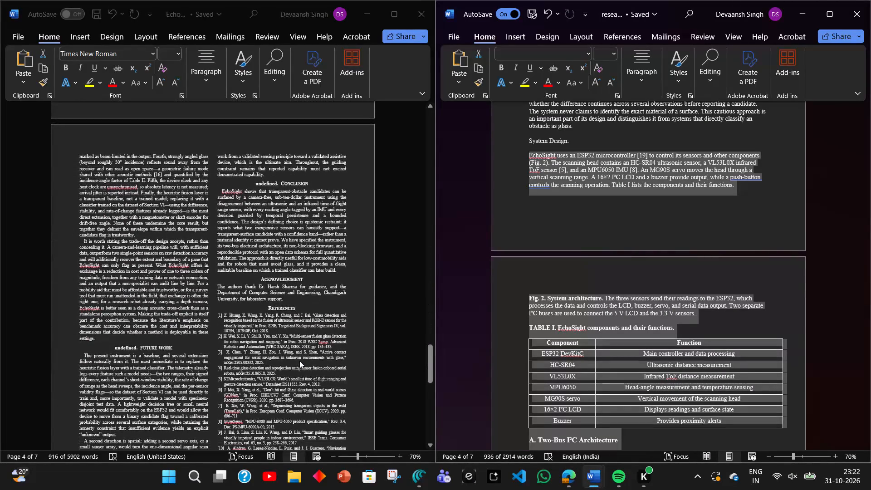
{"action": "scroll", "coordinate": [299, 361], "scroll_direction": "down", "scroll_amount": 2}
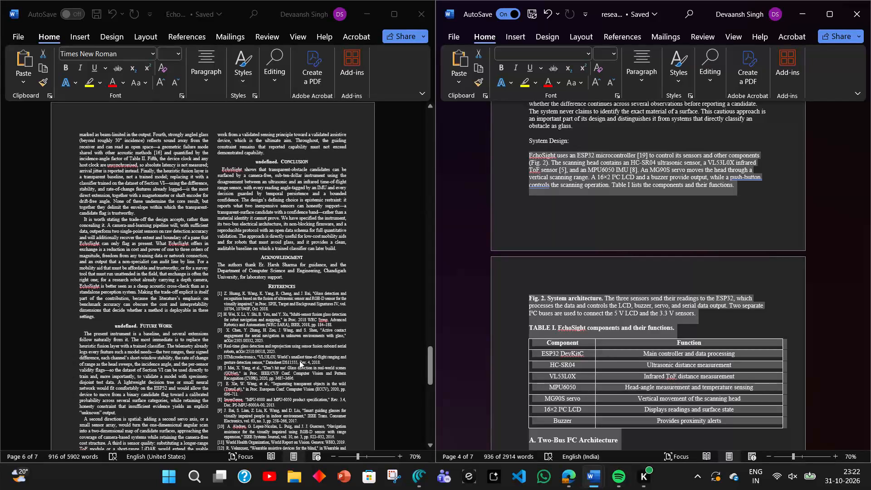
{"action": "scroll", "coordinate": [299, 361], "scroll_direction": "up", "scroll_amount": 4}
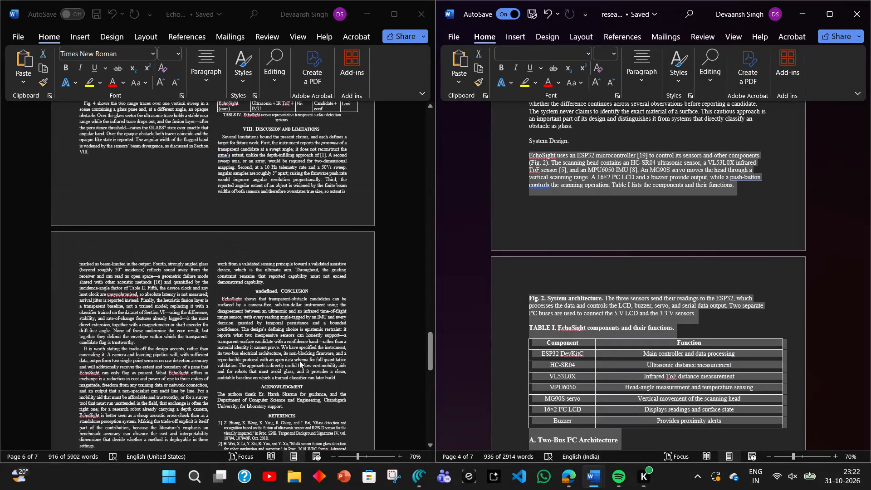
{"action": "scroll", "coordinate": [299, 361], "scroll_direction": "up", "scroll_amount": 1}
{"action": "scroll", "coordinate": [299, 361], "scroll_direction": "down", "scroll_amount": 1}
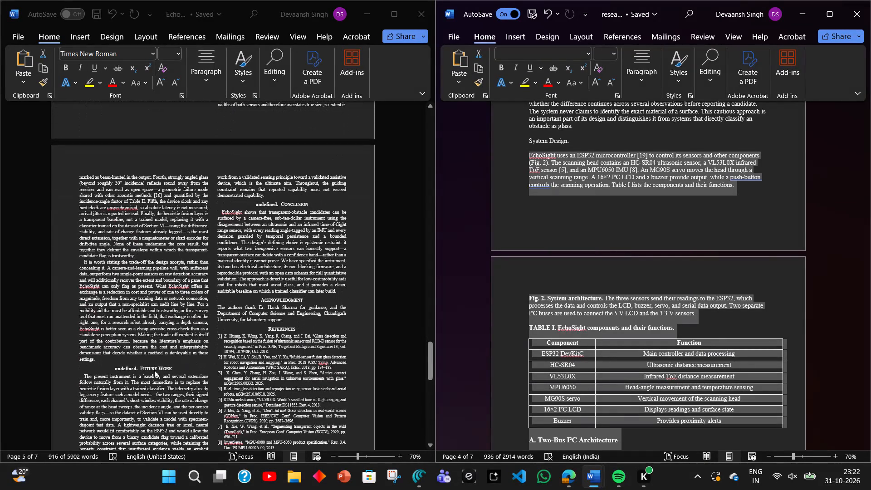
Replace the word "undefined" before the Future Work heading in the EchoSight IEEE paper with the section number IX.
{"action": "left_click", "coordinate": [136, 366]}
{"action": "left_click", "coordinate": [136, 366]}
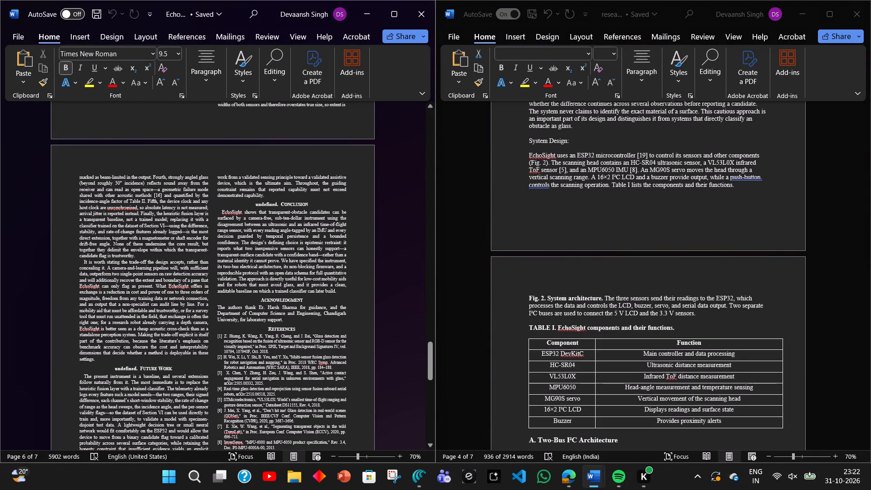
{"action": "key", "text": "BackSpace"}
{"action": "key", "text": "BackSpace"}
{"action": "key", "text": "BackSpace"}
{"action": "key", "text": "BackSpace"}
{"action": "key", "text": "BackSpace"}
{"action": "key", "text": "BackSpace"}
{"action": "key", "text": "BackSpace"}
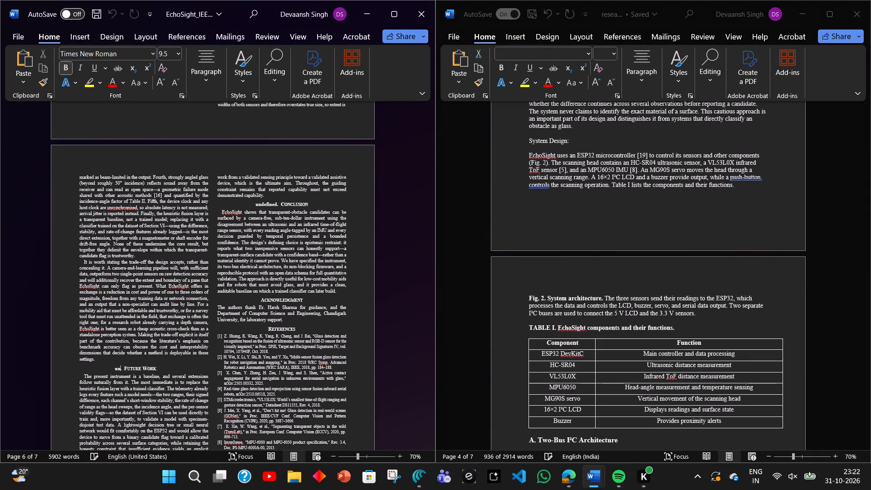
{"action": "key", "text": "BackSpace"}
{"action": "key", "text": "BackSpace"}
{"action": "type", "text": "IZ"}
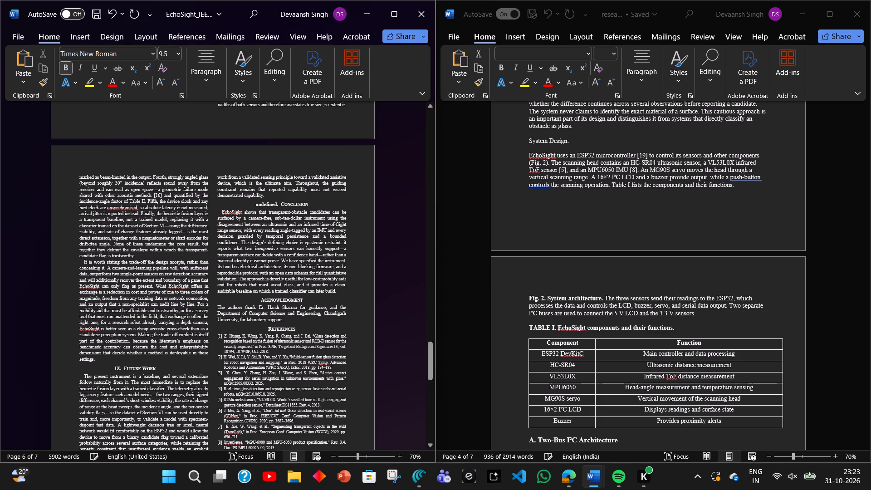
{"action": "key", "text": "BackSpace"}
{"action": "key", "text": "x"}
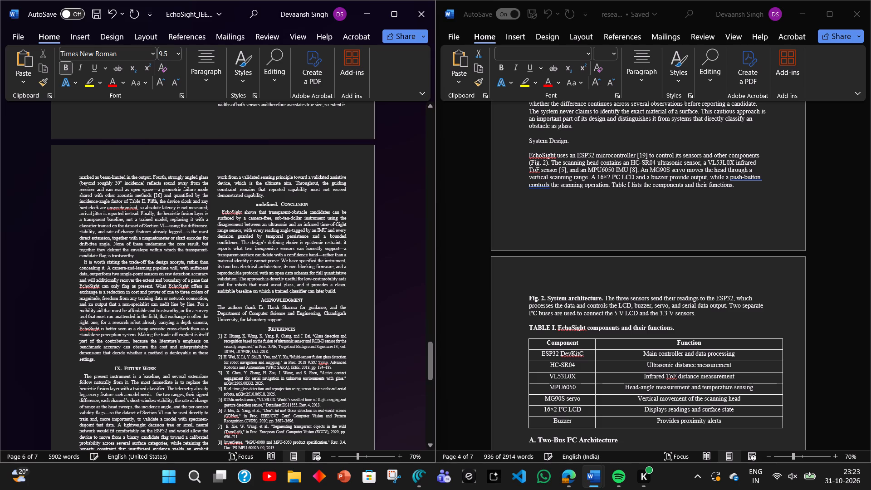
Replace the word "undefined" before the Conclusion heading with the section number X.
{"action": "left_click", "coordinate": [276, 204]}
{"action": "scroll", "coordinate": [207, 263], "scroll_direction": "right", "scroll_amount": 1}
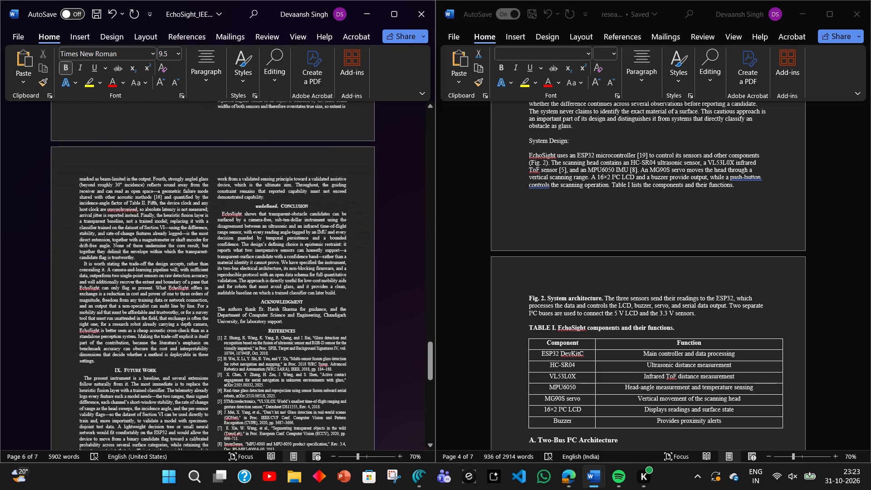
{"action": "scroll", "coordinate": [207, 263], "scroll_direction": "right", "scroll_amount": 2}
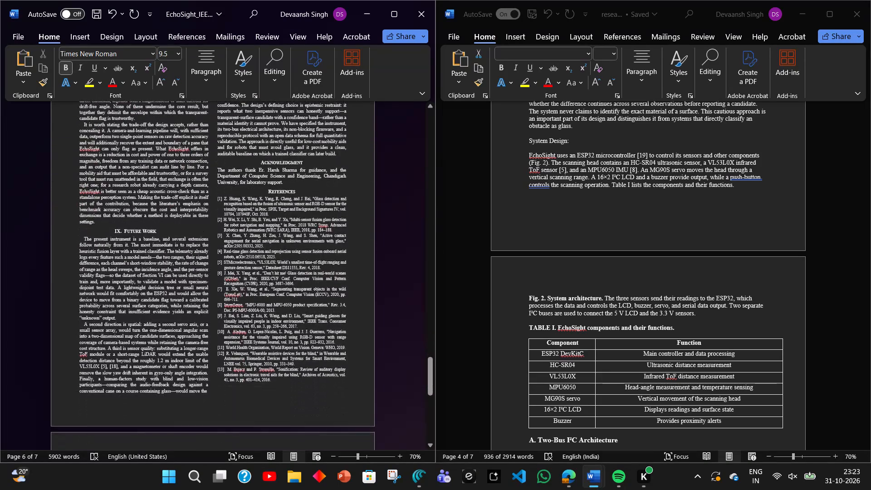
{"action": "scroll", "coordinate": [207, 263], "scroll_direction": "right", "scroll_amount": 1}
{"action": "key", "text": "BackSpace"}
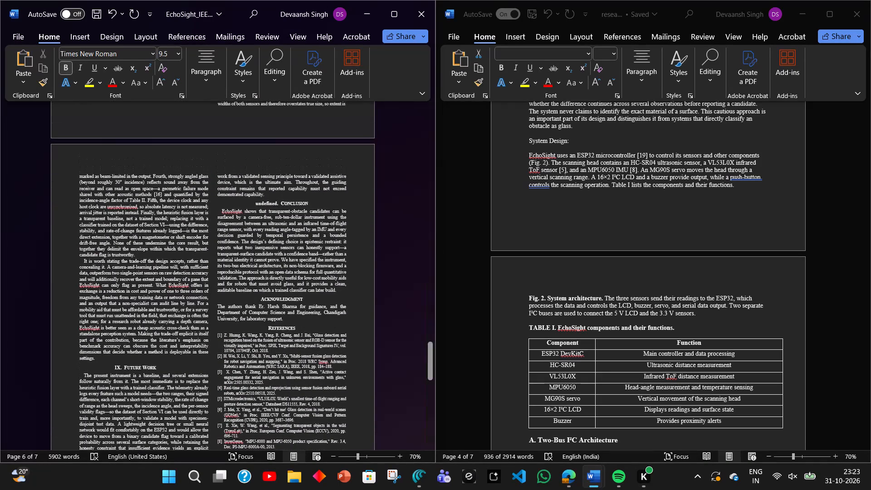
{"action": "key", "text": "BackSpace"}
{"action": "key", "text": "BackSpace"}
{"action": "key", "text": "BackSpace"}
{"action": "key", "text": "BackSpace"}
{"action": "key", "text": "BackSpace"}
{"action": "key", "text": "BackSpace"}
{"action": "key", "text": "BackSpace"}
{"action": "key", "text": "BackSpace"}
{"action": "key", "text": "x"}
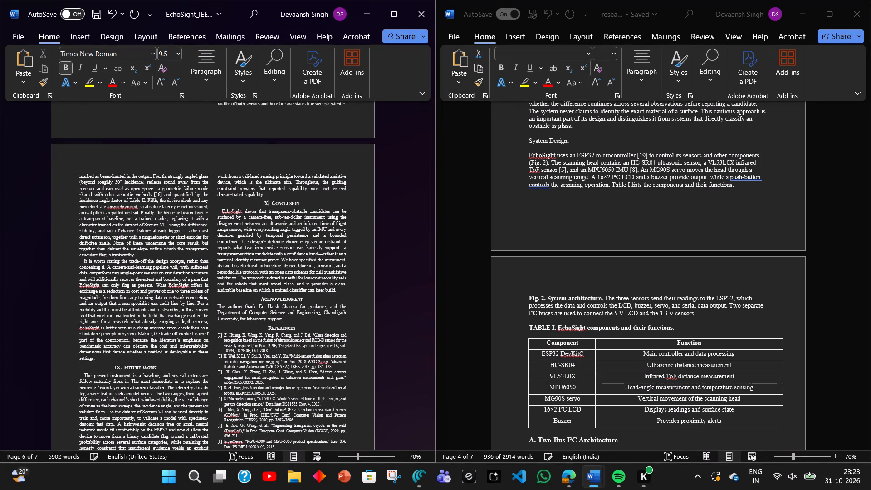
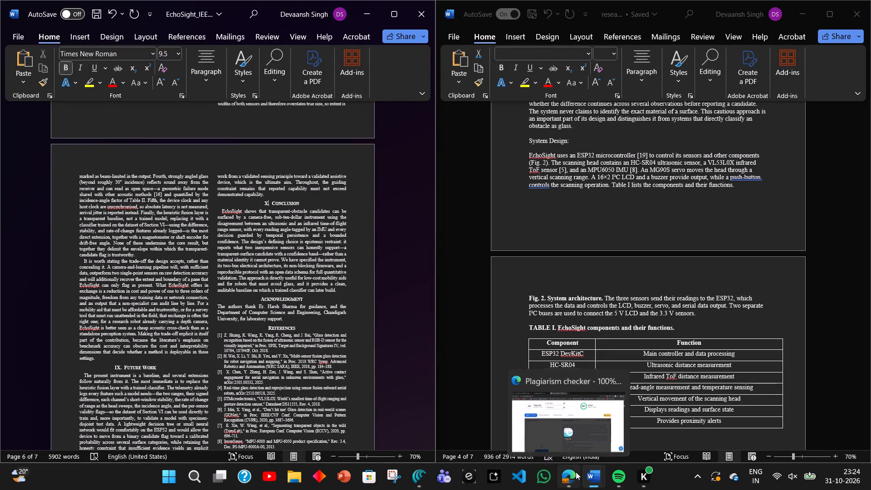
Switch to the plagiarism checker in Edge and look through the document preview of the checked text.
{"action": "left_click", "coordinate": [576, 405]}
{"action": "scroll", "coordinate": [576, 405], "scroll_direction": "down", "scroll_amount": 5}
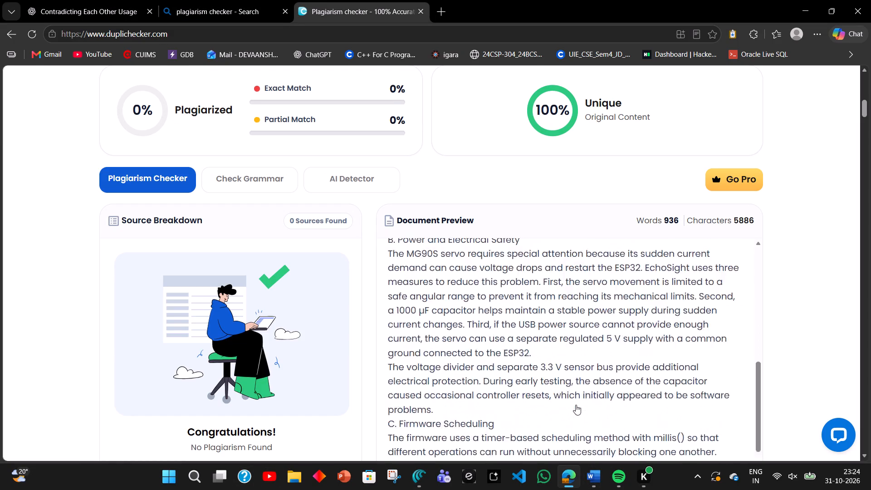
{"action": "scroll", "coordinate": [576, 405], "scroll_direction": "down", "scroll_amount": 2}
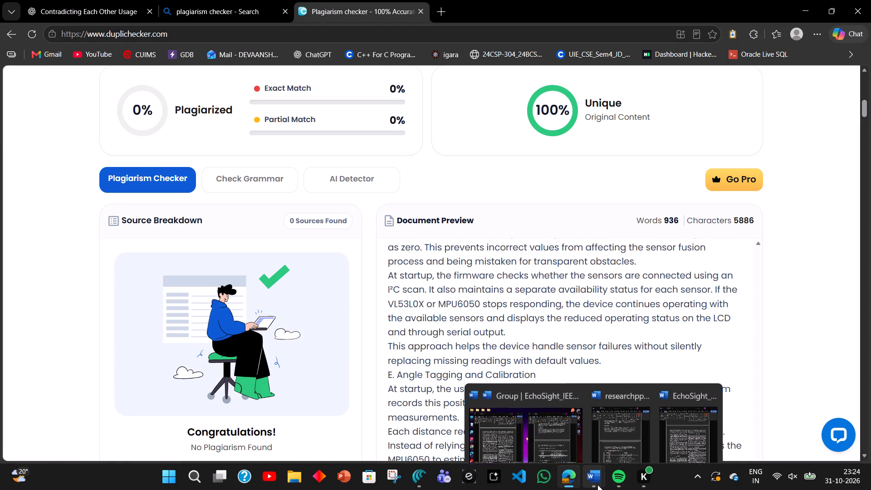
Switch back to the side-by-side Word documents and examine the EchoSight IEEE paper from the system design subsections through the Experimental Methodology section.
{"action": "left_click", "coordinate": [564, 440]}
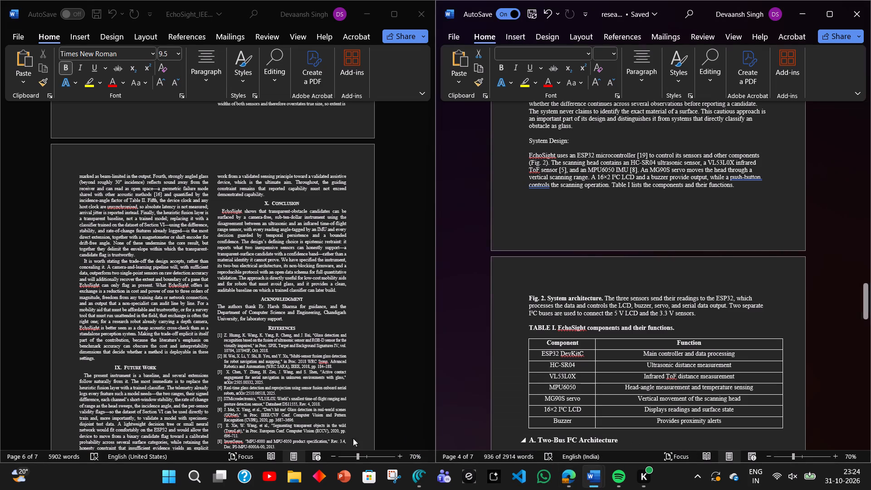
{"action": "scroll", "coordinate": [339, 429], "scroll_direction": "up", "scroll_amount": 8}
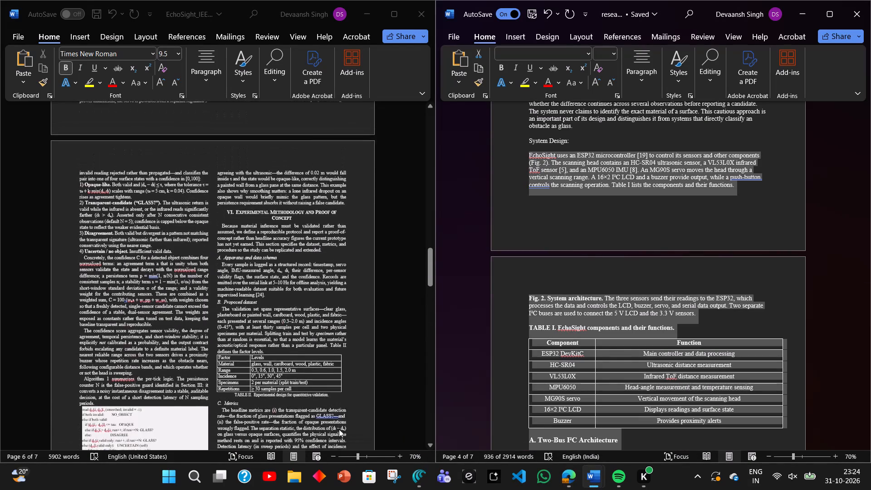
{"action": "scroll", "coordinate": [339, 429], "scroll_direction": "up", "scroll_amount": 2}
{"action": "scroll", "coordinate": [339, 429], "scroll_direction": "down", "scroll_amount": 1}
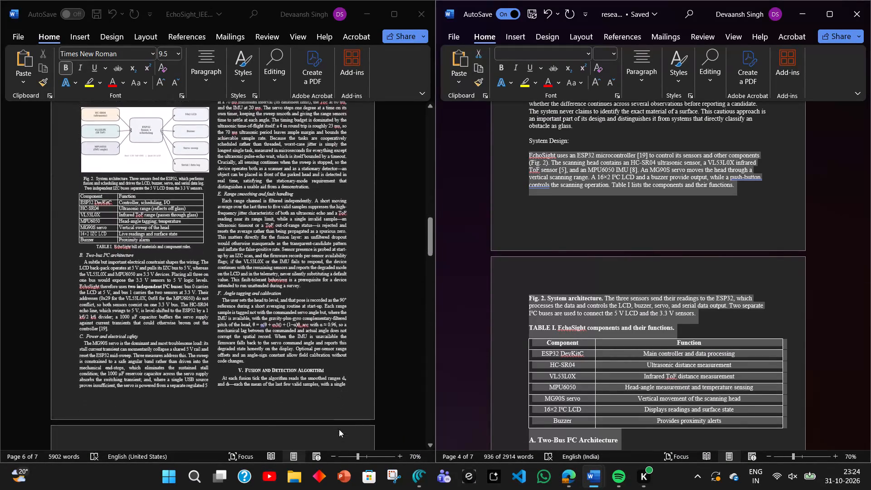
{"action": "scroll", "coordinate": [339, 429], "scroll_direction": "down", "scroll_amount": 5}
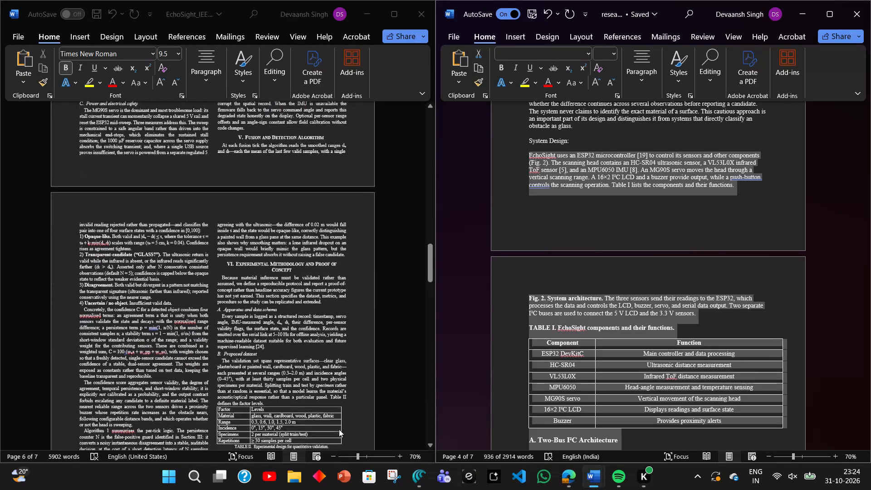
{"action": "scroll", "coordinate": [339, 429], "scroll_direction": "down", "scroll_amount": 1}
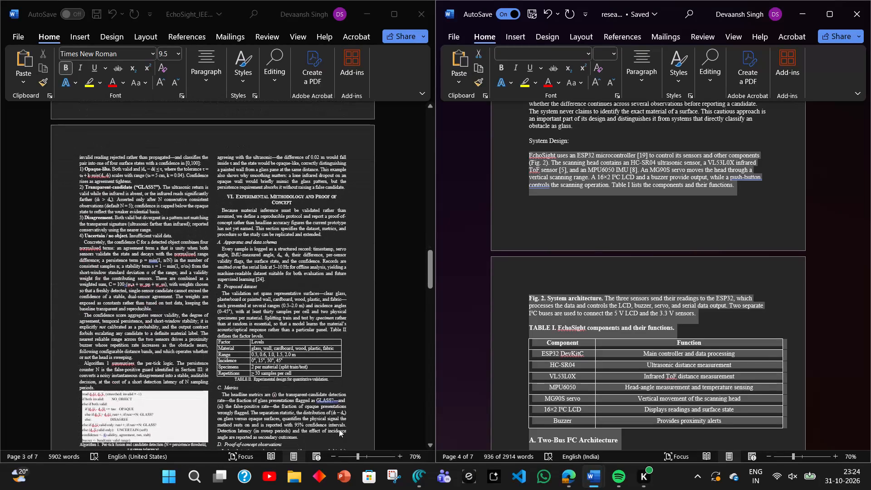
{"action": "scroll", "coordinate": [339, 429], "scroll_direction": "down", "scroll_amount": 1}
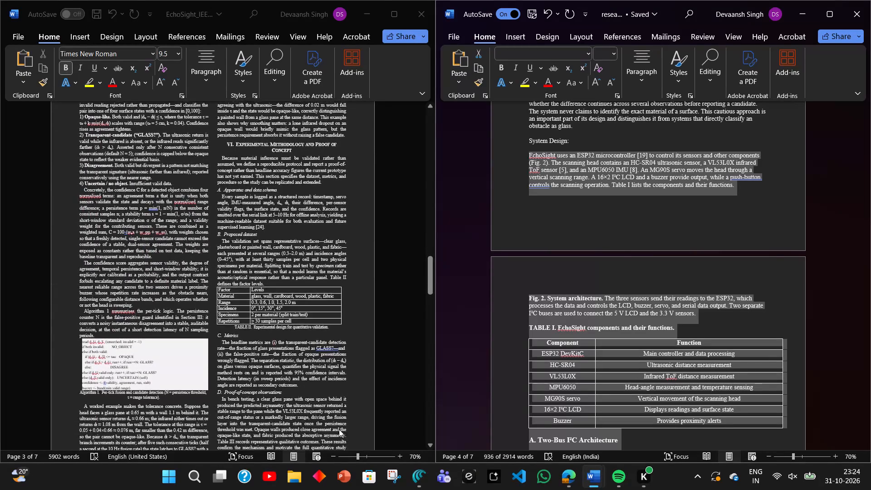
{"action": "scroll", "coordinate": [339, 429], "scroll_direction": "down", "scroll_amount": 2}
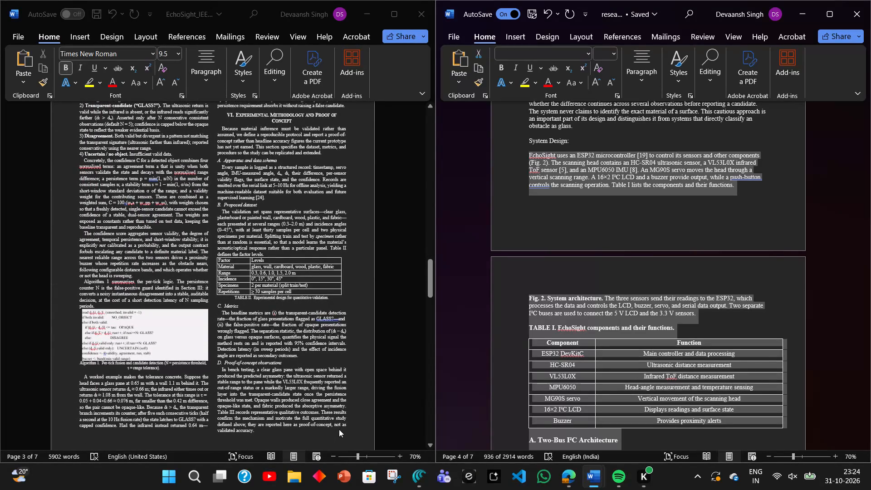
{"action": "scroll", "coordinate": [339, 429], "scroll_direction": "down", "scroll_amount": 1}
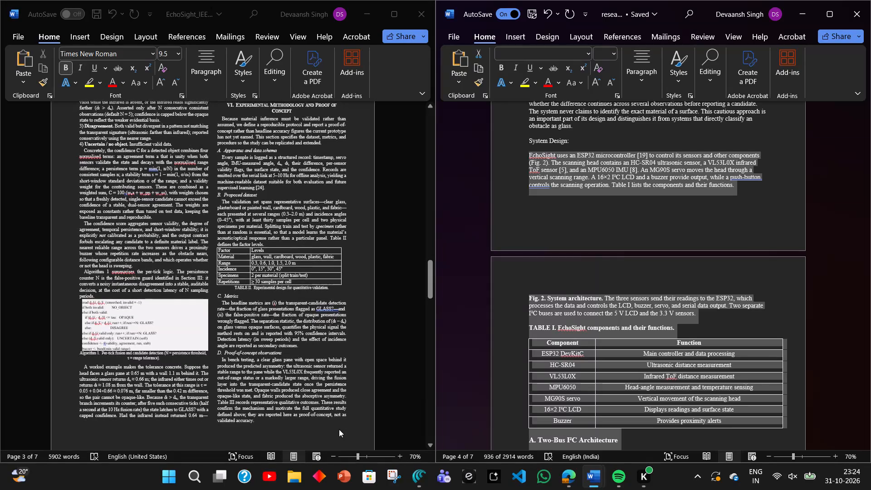
{"action": "scroll", "coordinate": [339, 429], "scroll_direction": "down", "scroll_amount": 1}
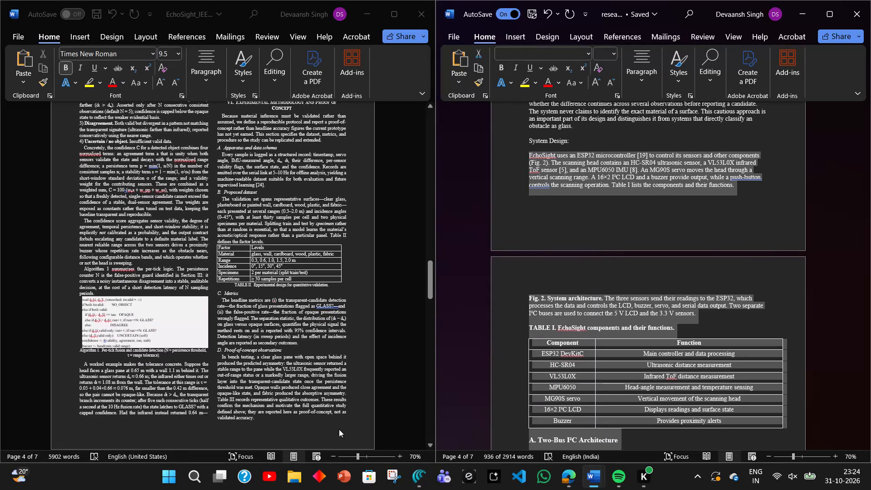
{"action": "scroll", "coordinate": [339, 429], "scroll_direction": "down", "scroll_amount": 3}
Add the heading line "Fusion and Detection Algorithm" after the last paragraph on page 7 of the research paper draft.
{"action": "left_click", "coordinate": [677, 267]}
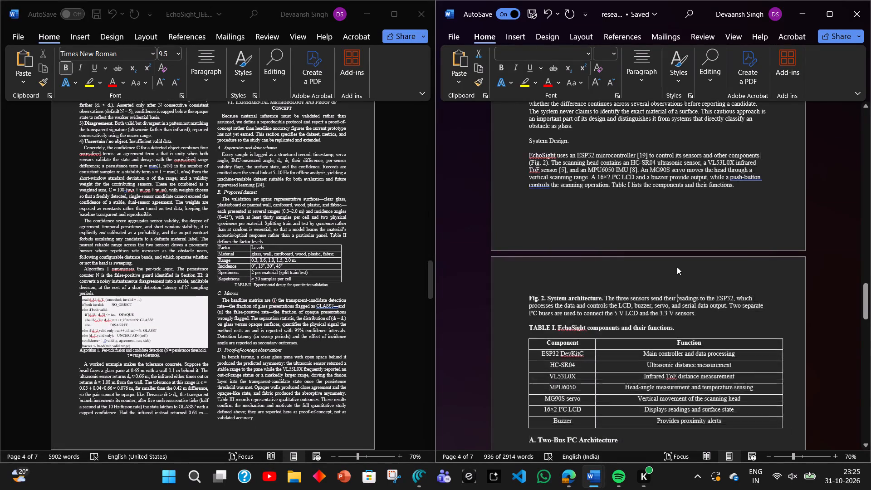
{"action": "scroll", "coordinate": [677, 267], "scroll_direction": "down", "scroll_amount": 13}
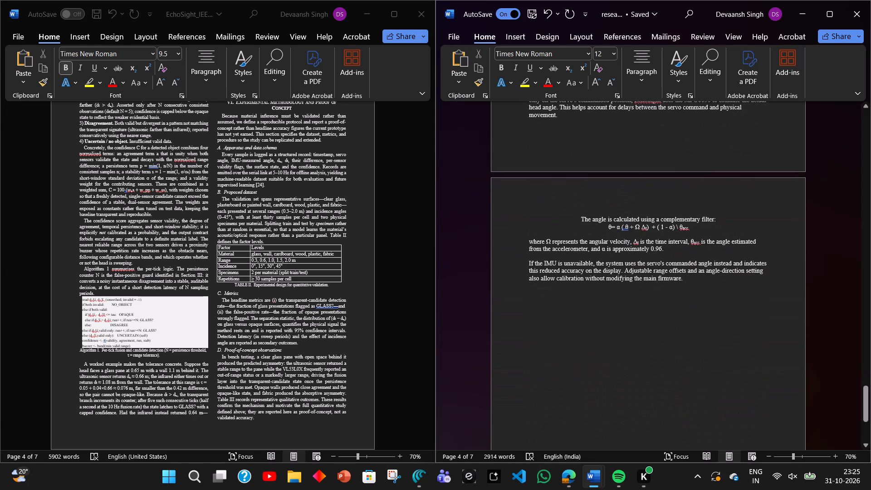
{"action": "left_click", "coordinate": [696, 279]}
{"action": "key", "text": "Return"}
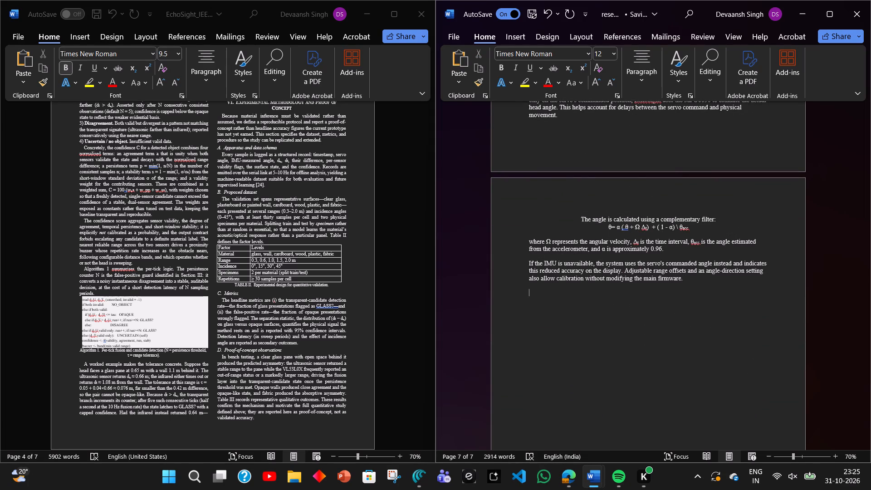
{"action": "type", "text": "usion and"}
{"action": "key", "text": "space"}
{"action": "scroll", "coordinate": [399, 349], "scroll_direction": "up", "scroll_amount": 1}
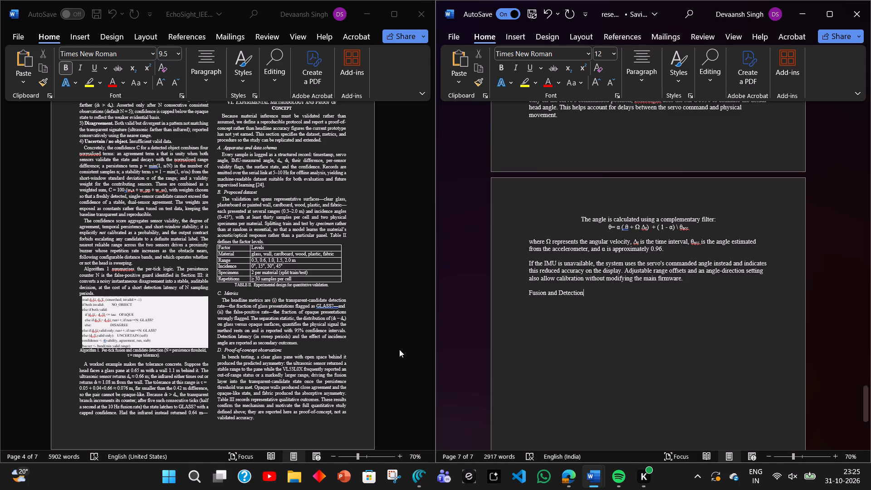
{"action": "scroll", "coordinate": [399, 349], "scroll_direction": "up", "scroll_amount": 4}
{"action": "scroll", "coordinate": [399, 349], "scroll_direction": "down", "scroll_amount": 1}
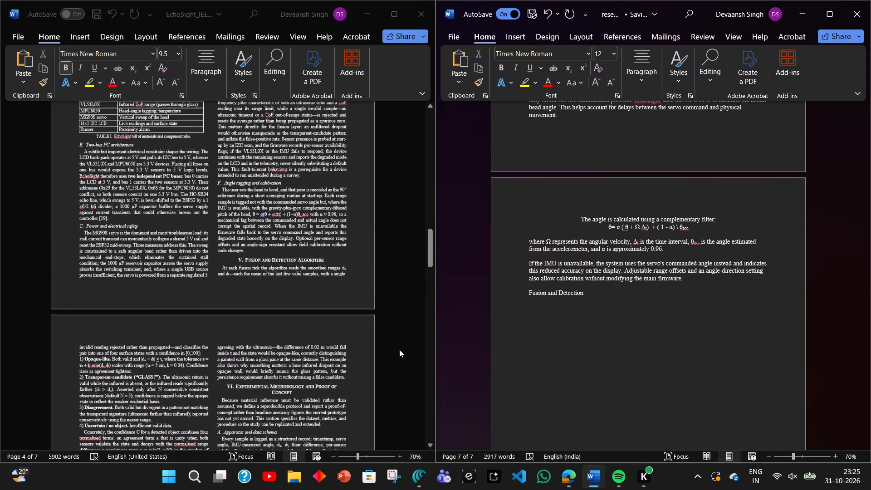
{"action": "scroll", "coordinate": [399, 349], "scroll_direction": "down", "scroll_amount": 1}
{"action": "key", "text": "space"}
{"action": "key", "text": "a"}
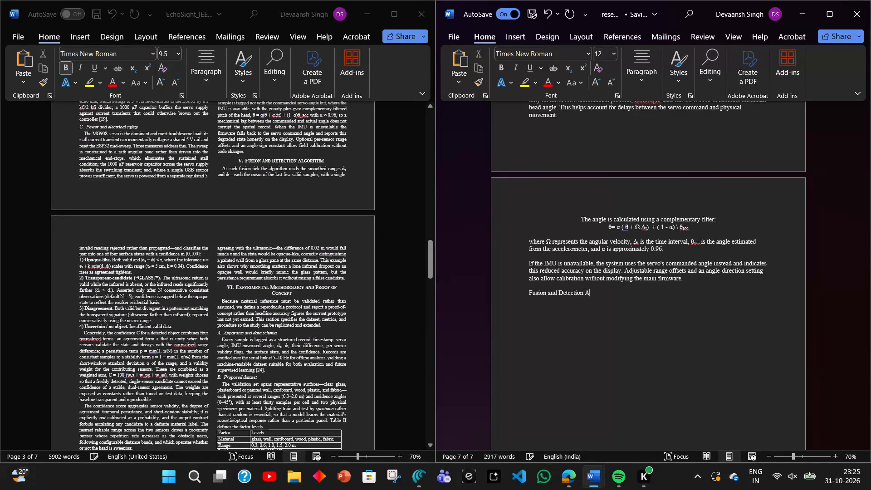
{"action": "type", "text": "lgorithm"}
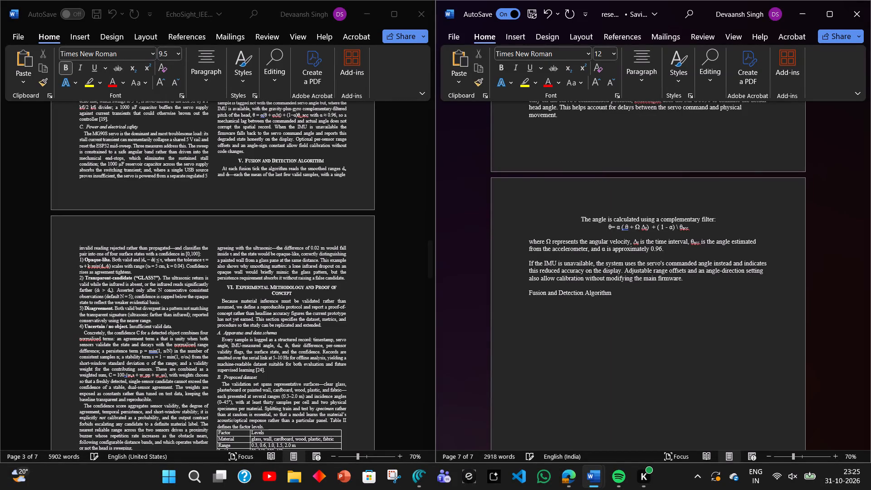
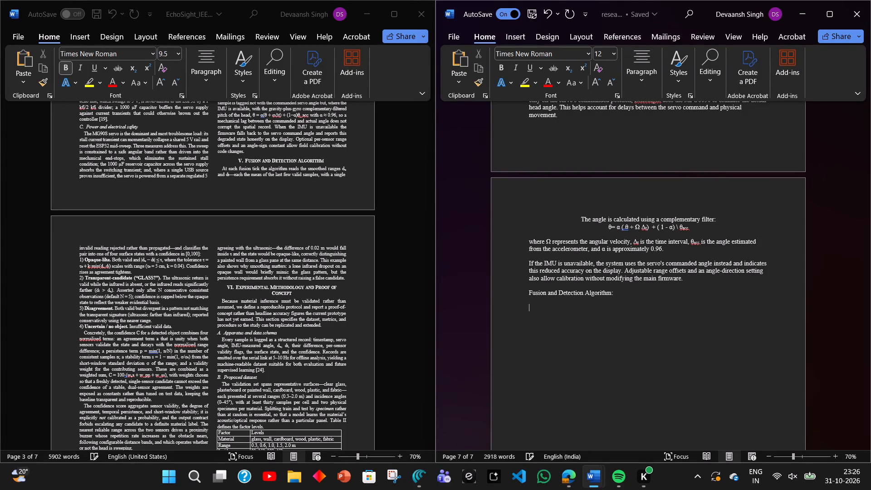
Review the draft's preceding subsections and heading style, from Two-Bus I²C Architecture through Angle Tagging and Calibration, returning to the Fusion and Detection Algorithm heading.
{"action": "scroll", "coordinate": [280, 249], "scroll_direction": "up", "scroll_amount": 1}
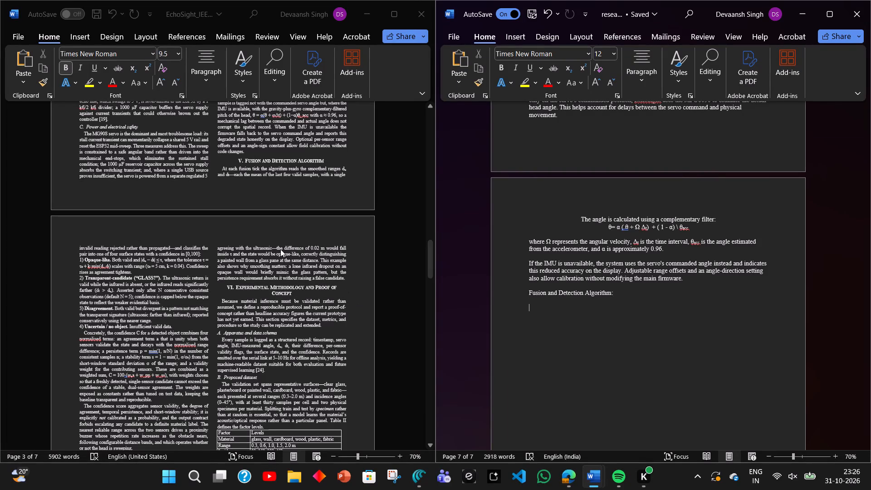
{"action": "scroll", "coordinate": [280, 249], "scroll_direction": "up", "scroll_amount": 1}
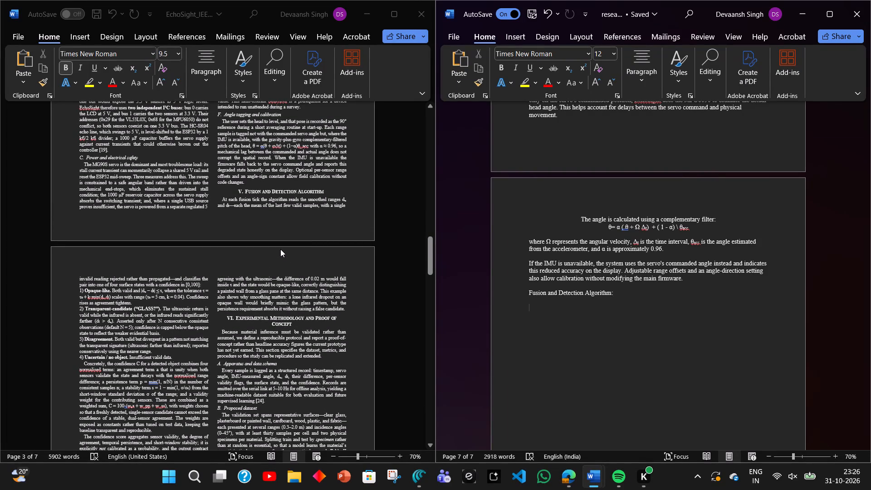
{"action": "scroll", "coordinate": [485, 230], "scroll_direction": "up", "scroll_amount": 2}
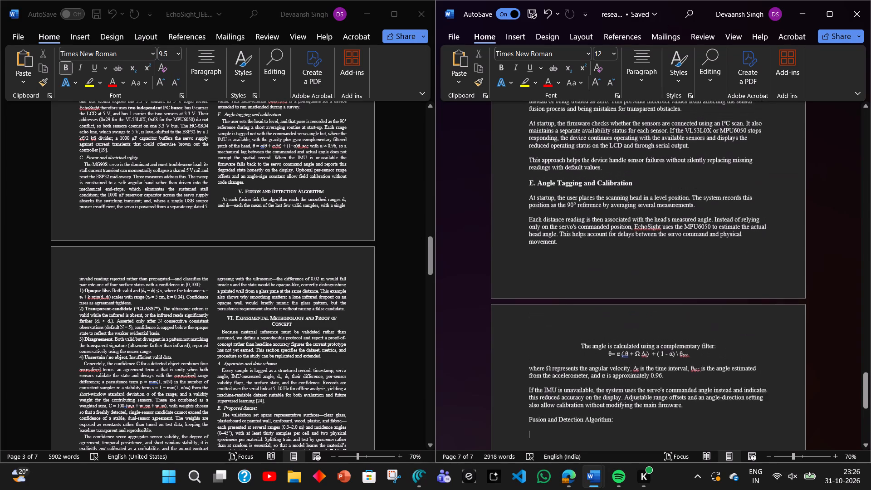
{"action": "scroll", "coordinate": [485, 230], "scroll_direction": "up", "scroll_amount": 8}
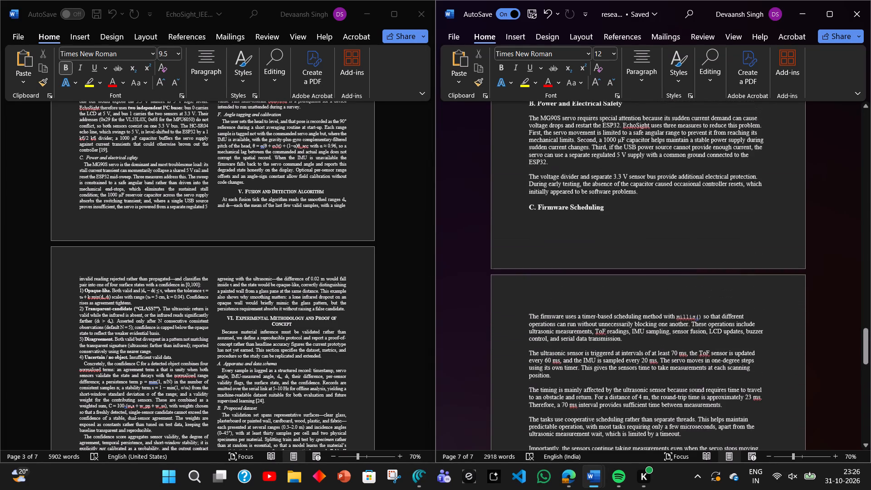
{"action": "scroll", "coordinate": [485, 230], "scroll_direction": "up", "scroll_amount": 3}
{"action": "scroll", "coordinate": [485, 230], "scroll_direction": "down", "scroll_amount": 2}
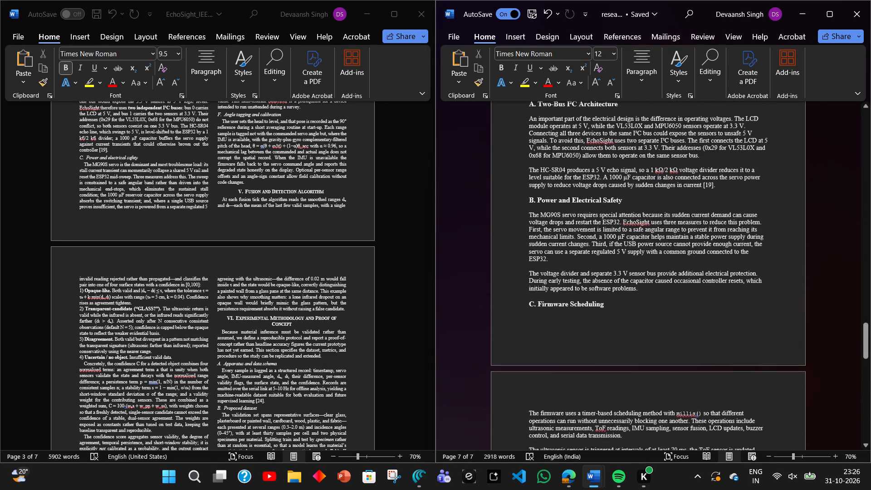
{"action": "scroll", "coordinate": [485, 230], "scroll_direction": "down", "scroll_amount": 1}
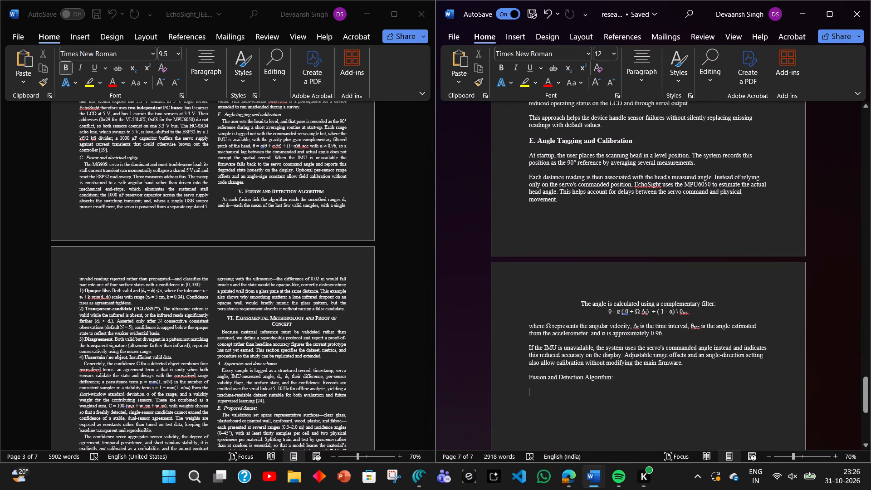
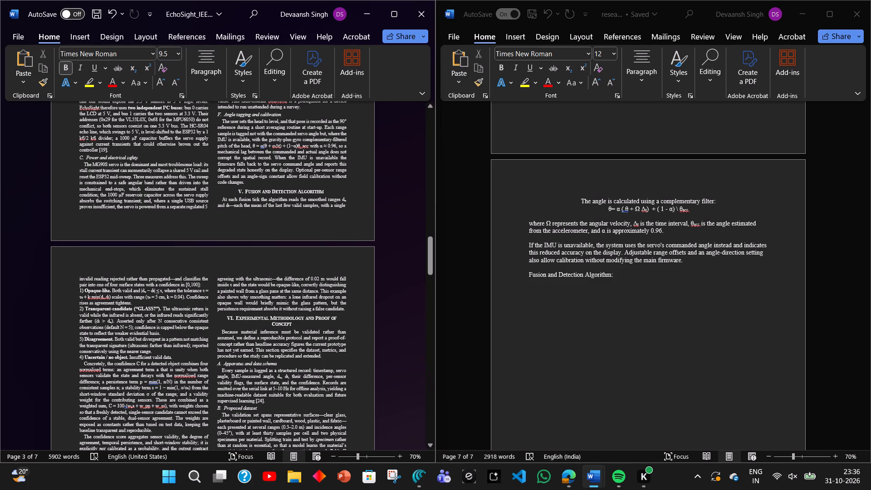
{"action": "left_click_drag", "start_coordinate": [220, 197], "coordinate": [346, 314]}
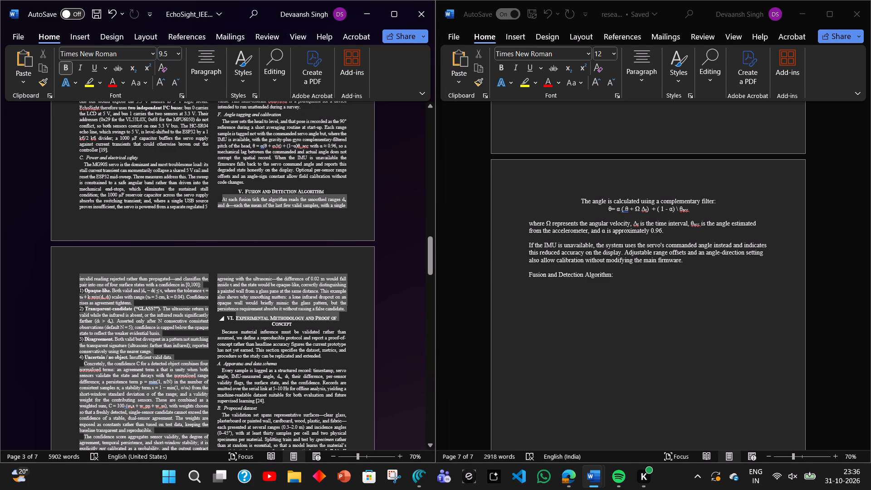
{"action": "left_click_drag", "start_coordinate": [346, 314], "coordinate": [348, 309]}
{"action": "key", "text": "ctrl+c"}
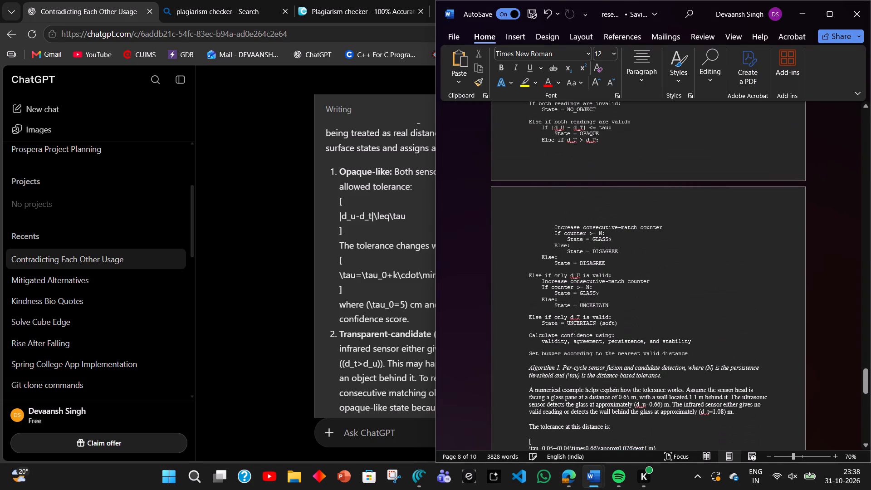
{"action": "scroll", "coordinate": [650, 289], "scroll_direction": "up", "scroll_amount": 2}
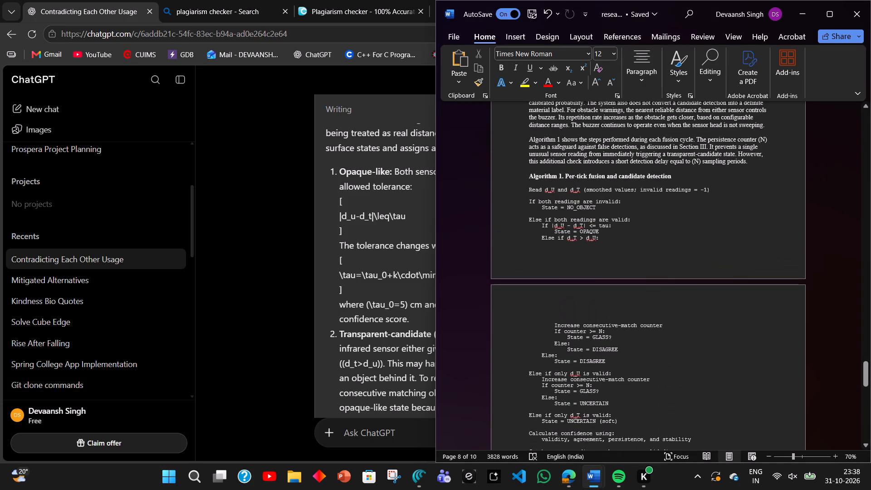
{"action": "scroll", "coordinate": [650, 289], "scroll_direction": "down", "scroll_amount": 1}
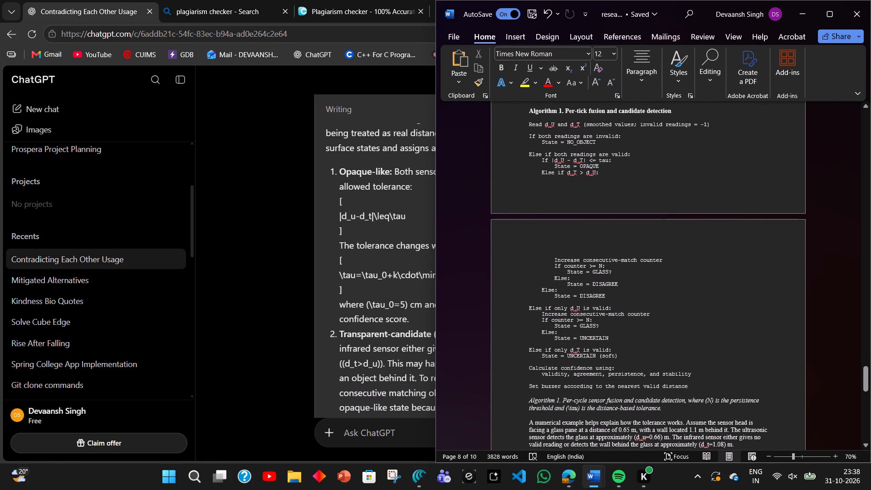
{"action": "scroll", "coordinate": [650, 289], "scroll_direction": "down", "scroll_amount": 2}
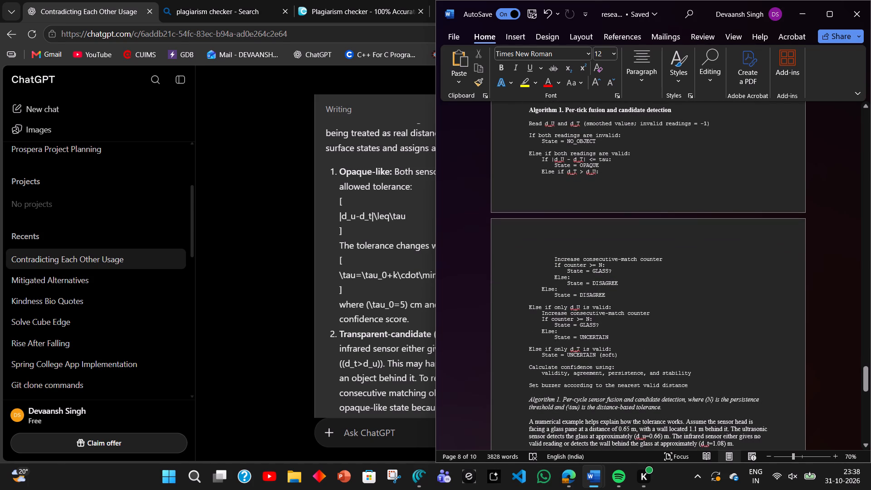
{"action": "scroll", "coordinate": [660, 278], "scroll_direction": "up", "scroll_amount": 1}
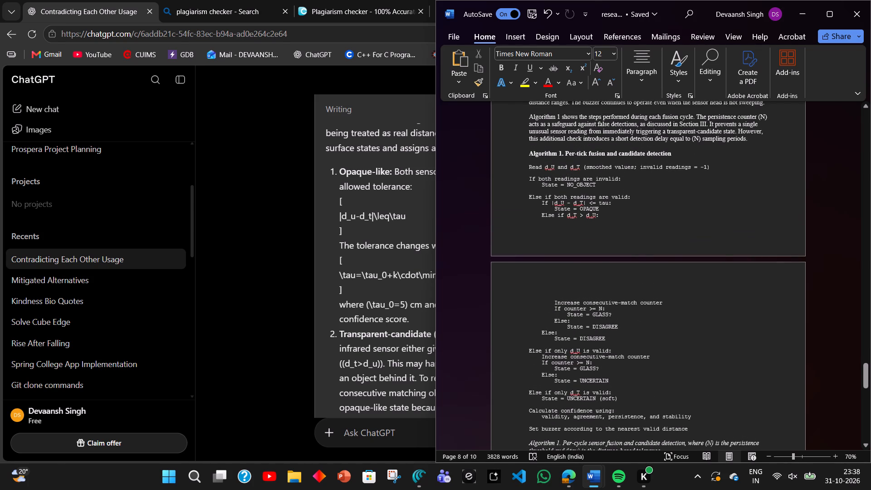
{"action": "scroll", "coordinate": [660, 278], "scroll_direction": "up", "scroll_amount": 1}
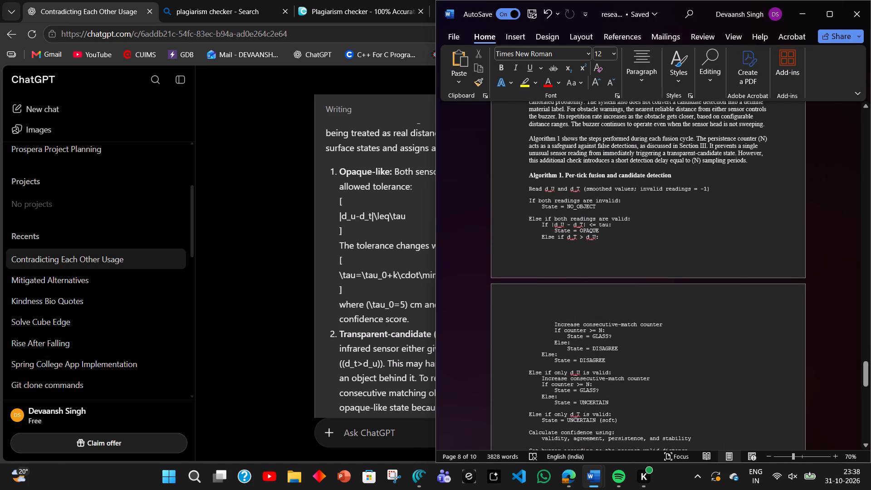
{"action": "scroll", "coordinate": [660, 278], "scroll_direction": "up", "scroll_amount": 6}
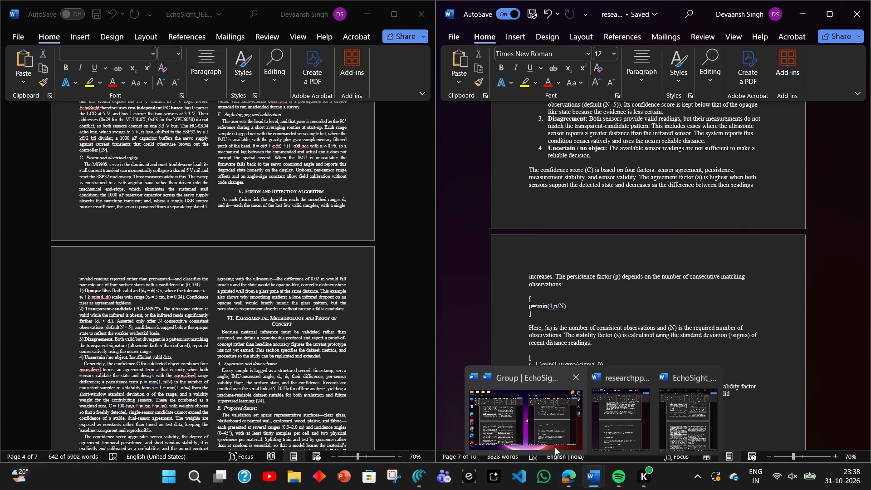
Show the IEEE paper and research draft side by side and examine the pasted section's opening, surface states and tolerance equations.
{"action": "left_click", "coordinate": [555, 447]}
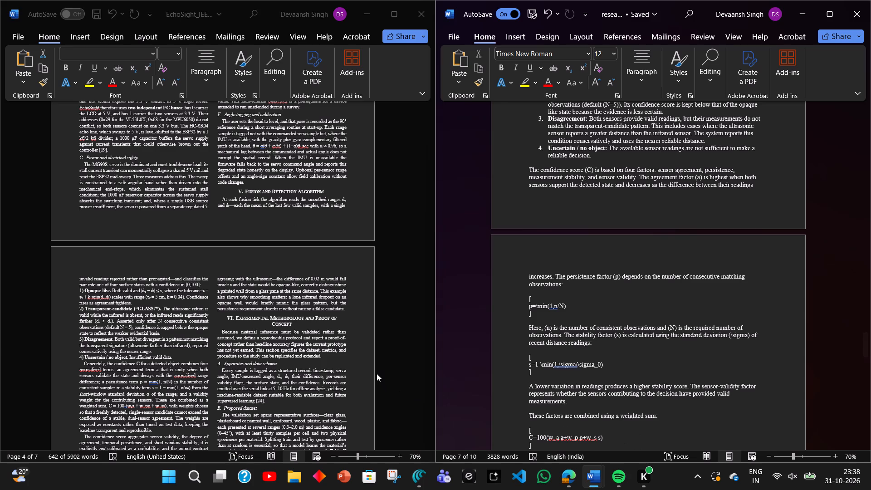
{"action": "scroll", "coordinate": [492, 229], "scroll_direction": "up", "scroll_amount": 3}
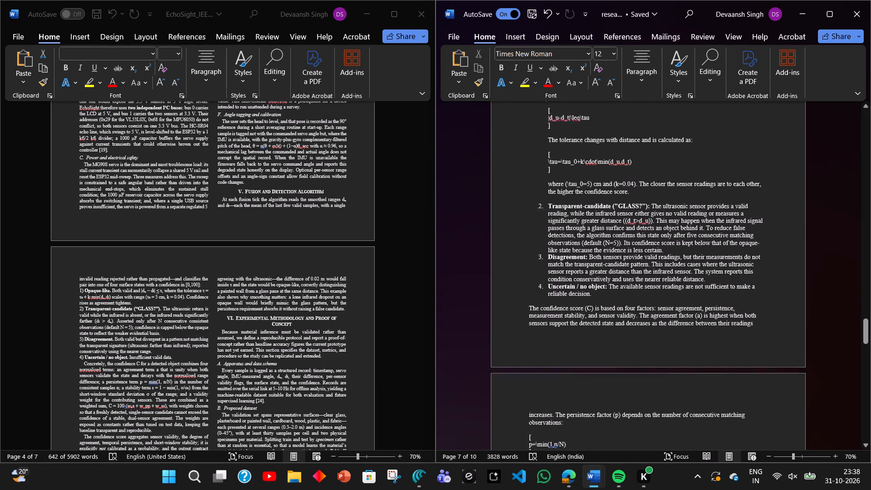
{"action": "scroll", "coordinate": [492, 229], "scroll_direction": "up", "scroll_amount": 4}
{"action": "scroll", "coordinate": [492, 229], "scroll_direction": "down", "scroll_amount": 1}
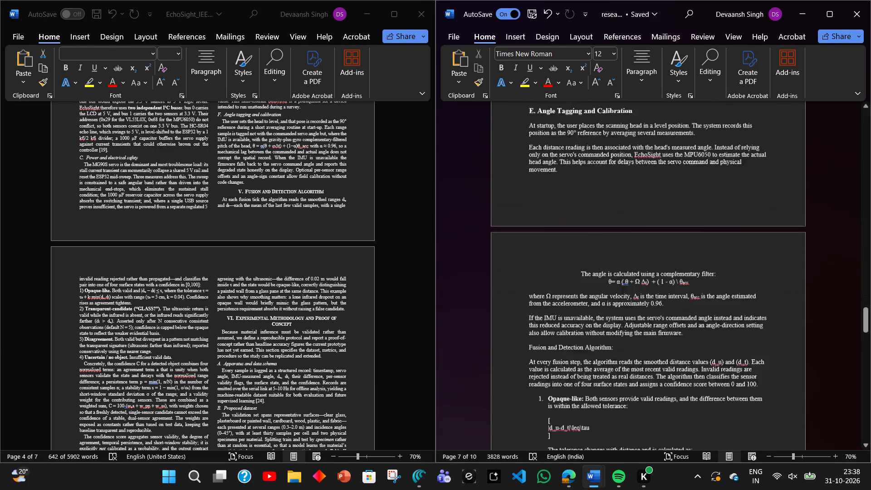
{"action": "scroll", "coordinate": [492, 229], "scroll_direction": "down", "scroll_amount": 1}
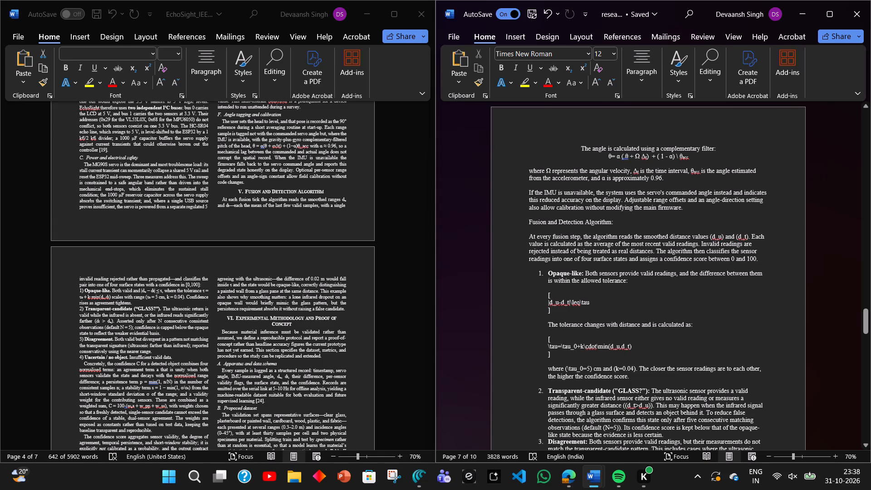
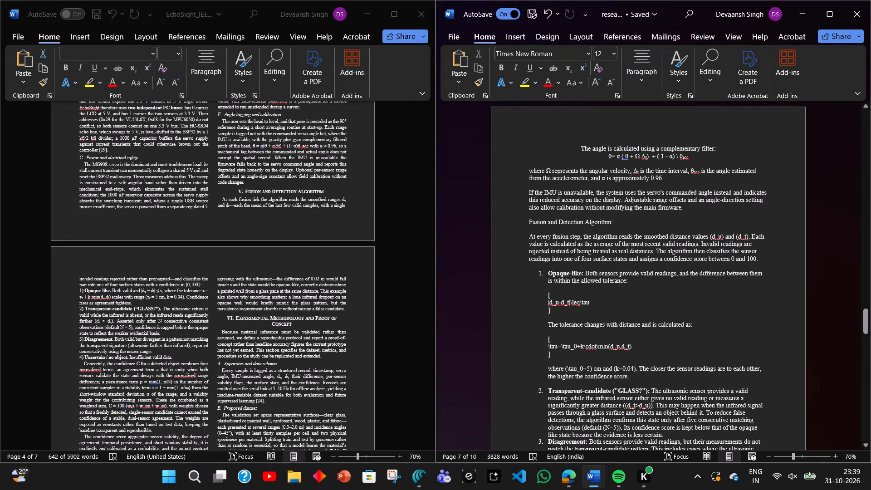
Rewrite d_u and d_t as du and dt in the Opaque-like difference equation of the research draft.
{"action": "scroll", "coordinate": [366, 311], "scroll_direction": "up", "scroll_amount": 1}
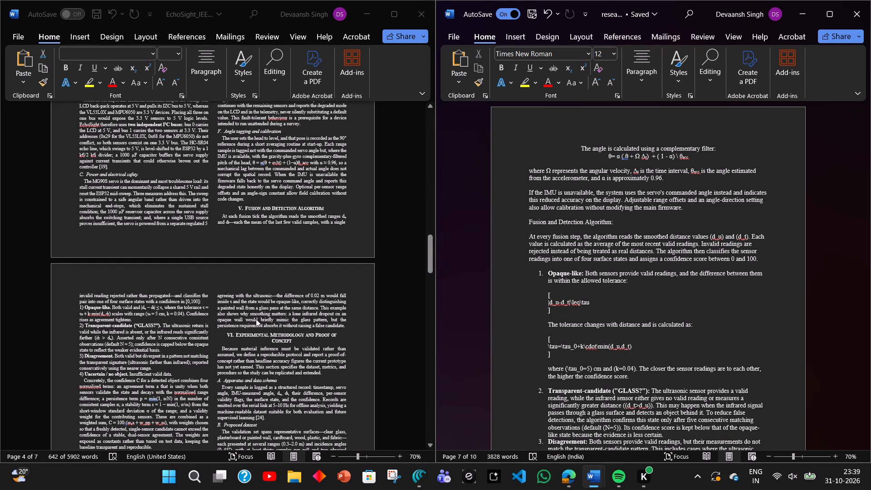
{"action": "scroll", "coordinate": [211, 356], "scroll_direction": "up", "scroll_amount": 1, "text": "ctrl"}
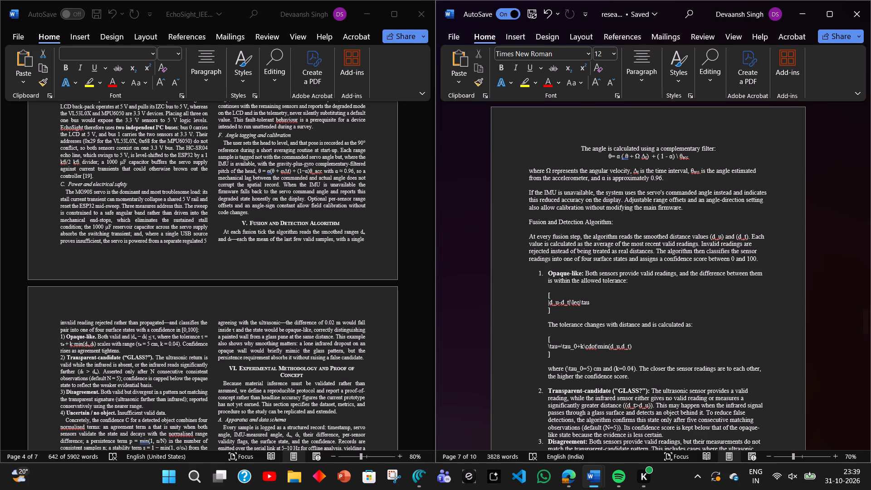
{"action": "left_click", "coordinate": [560, 303]}
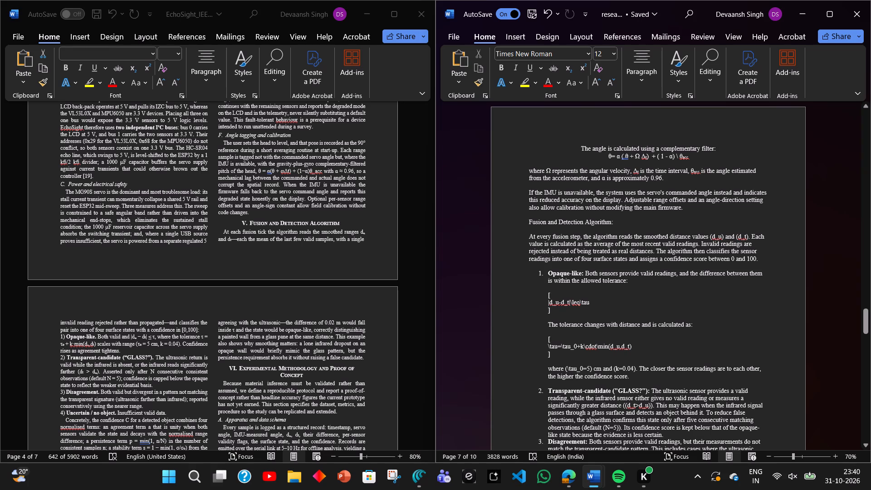
{"action": "left_click", "coordinate": [558, 303]}
{"action": "key", "text": "BackSpace"}
{"action": "key", "text": "BackSpace"}
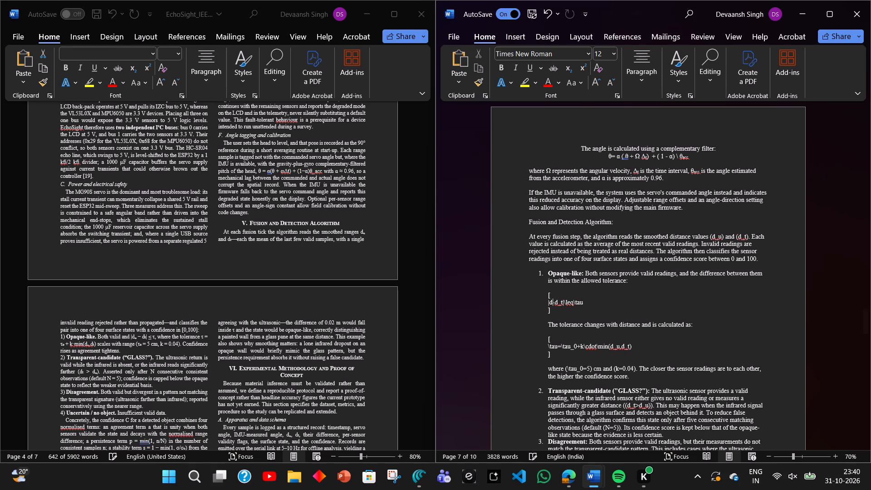
{"action": "key", "text": "u"}
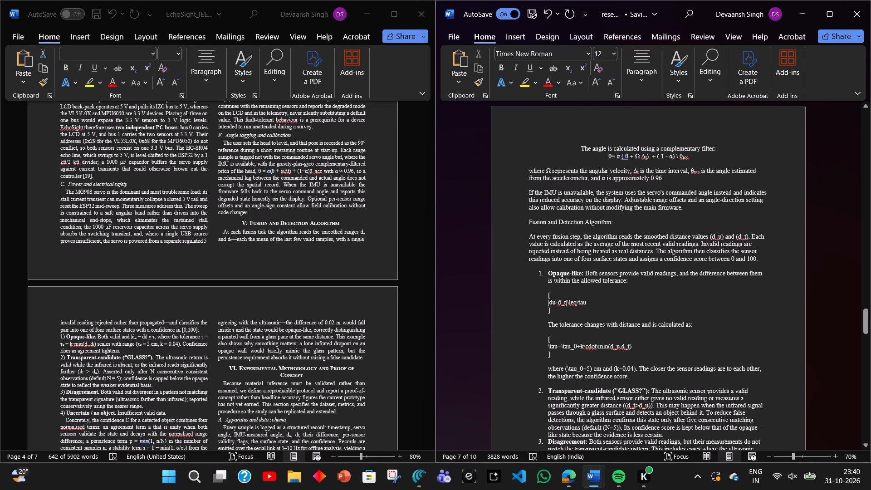
{"action": "left_click", "coordinate": [564, 303]}
{"action": "key", "text": "BackSpace"}
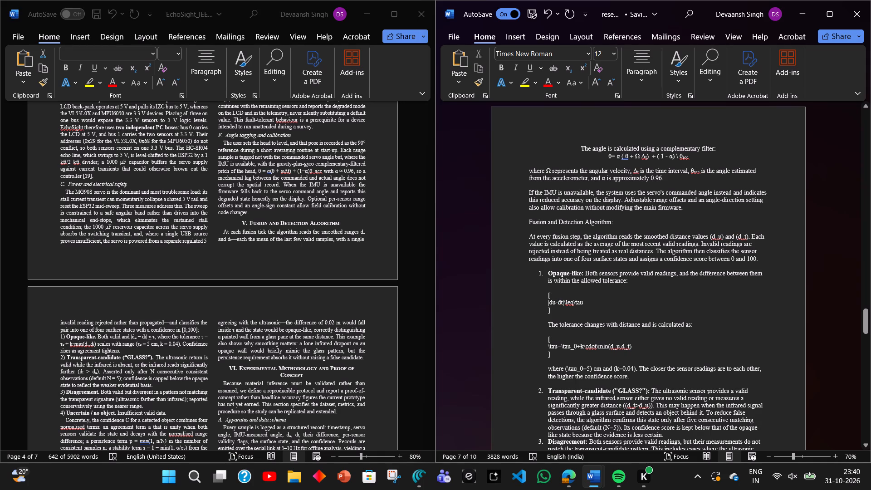
Replace \leq in the Opaque-like equation with the ≤ symbol, with a space on each side.
{"action": "left_click", "coordinate": [574, 303]}
{"action": "key", "text": "Left"}
{"action": "key", "text": "BackSpace"}
{"action": "key", "text": "BackSpace"}
{"action": "key", "text": "BackSpace"}
{"action": "key", "text": "BackSpace"}
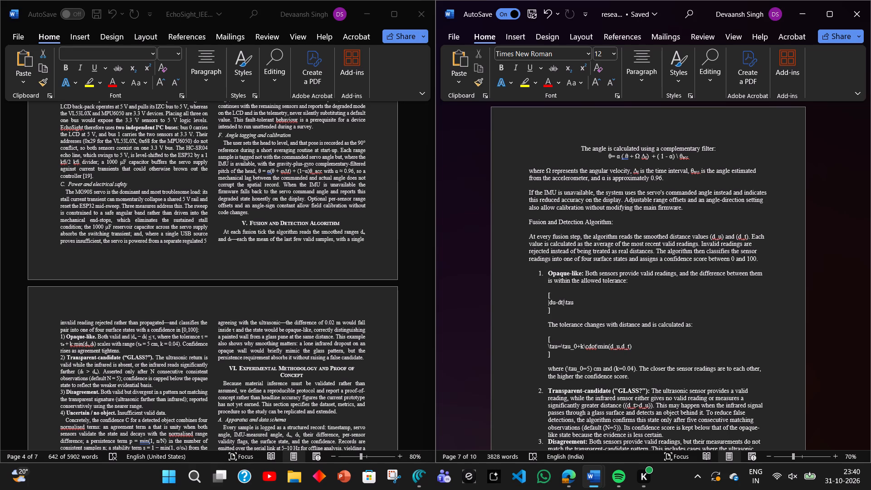
{"action": "type", "text": "22"}
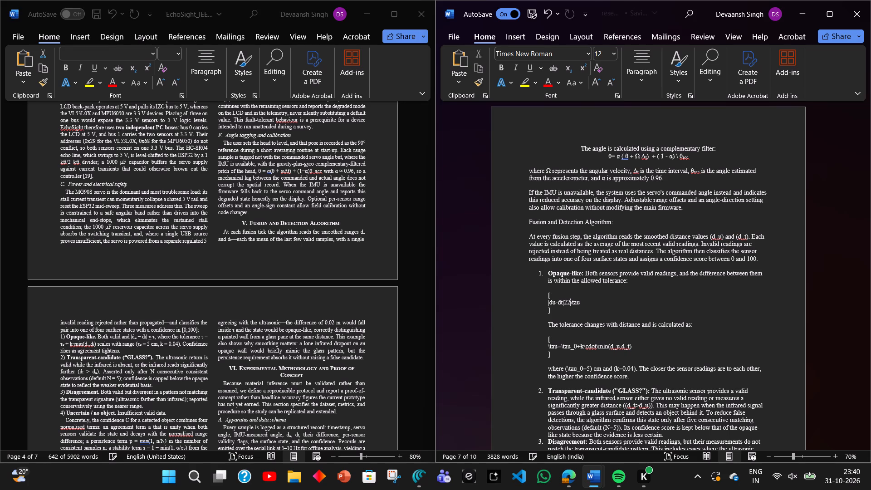
{"action": "type", "text": "64"}
{"action": "key", "text": "alt+x"}
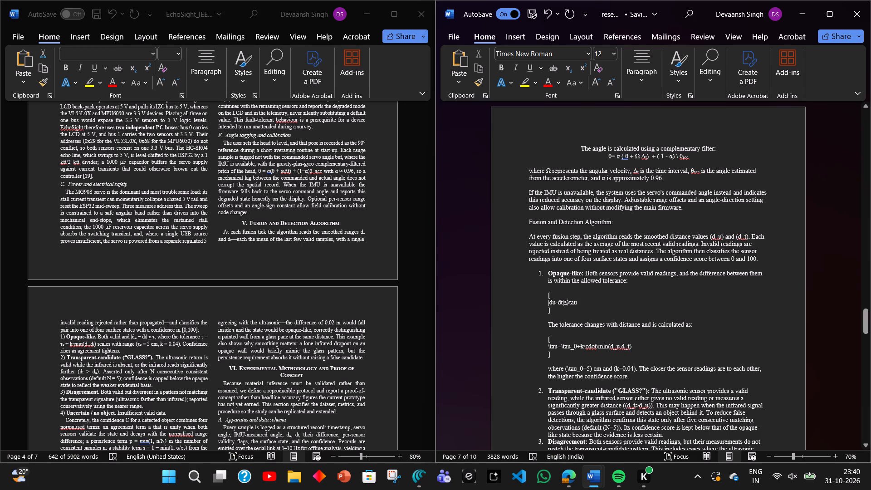
{"action": "left_click", "coordinate": [564, 303]}
{"action": "key", "text": "space"}
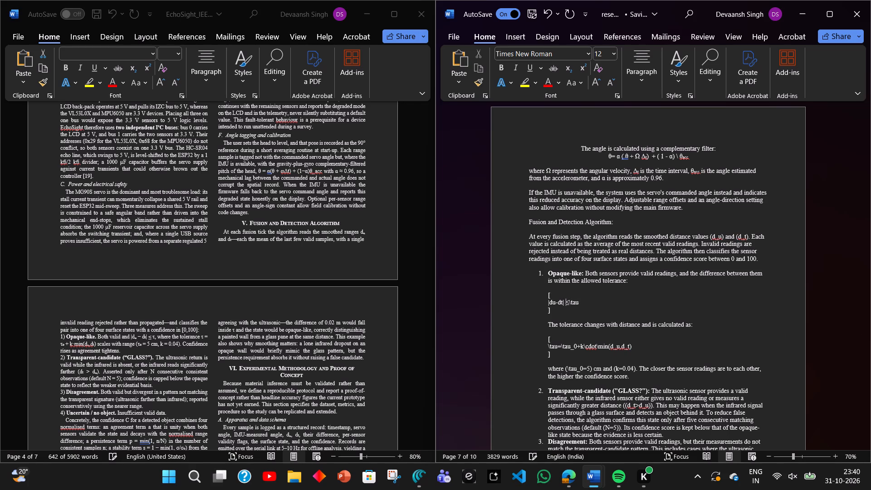
{"action": "left_click", "coordinate": [569, 302]}
{"action": "key", "text": "space"}
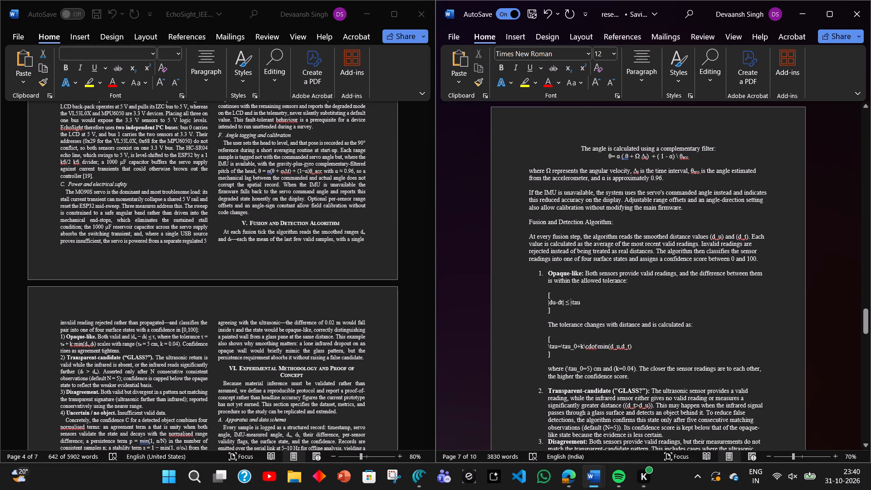
Replace \tau at the end of the Opaque-like equation with the Greek letter τ.
{"action": "left_click", "coordinate": [599, 304]}
{"action": "key", "text": "BackSpace"}
{"action": "key", "text": "BackSpace"}
{"action": "key", "text": "BackSpace"}
{"action": "key", "text": "BackSpace"}
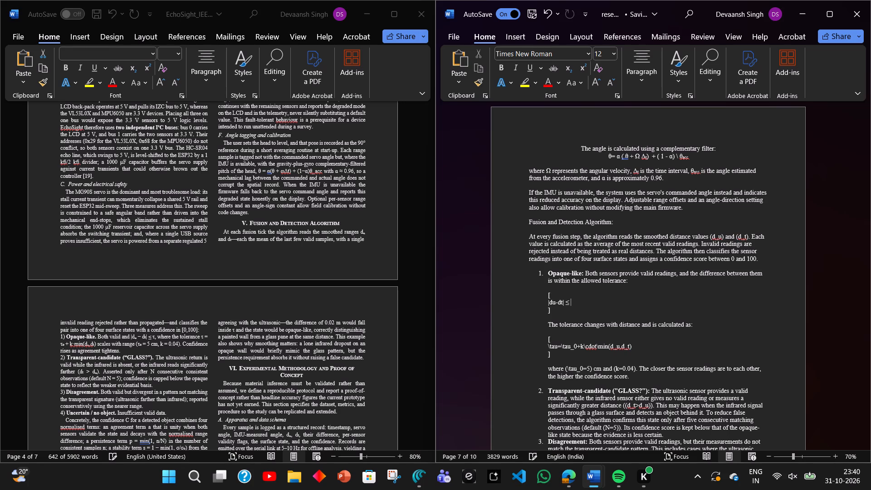
{"action": "type", "text": "03"}
{"action": "type", "text": "c4"}
{"action": "key", "text": "alt+x"}
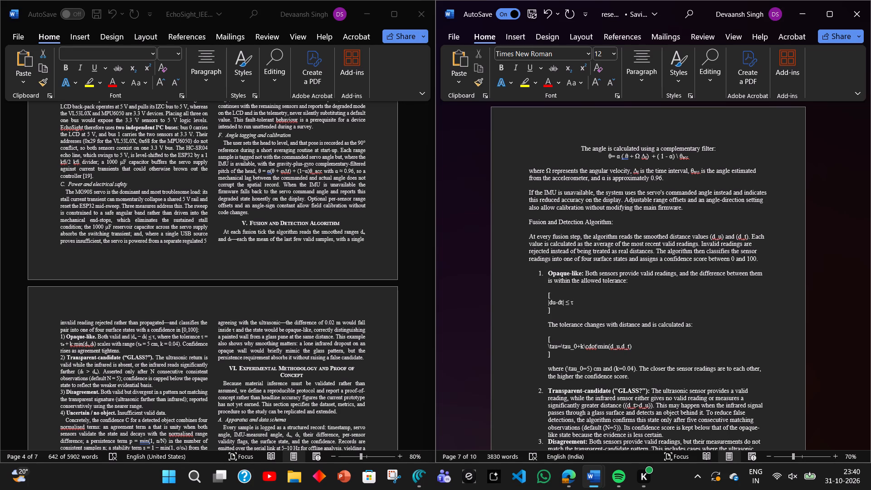
Remove the square brackets and the blank line around |du-dt| ≤ τ so it directly follows the allowed-tolerance sentence.
{"action": "left_click", "coordinate": [554, 311]}
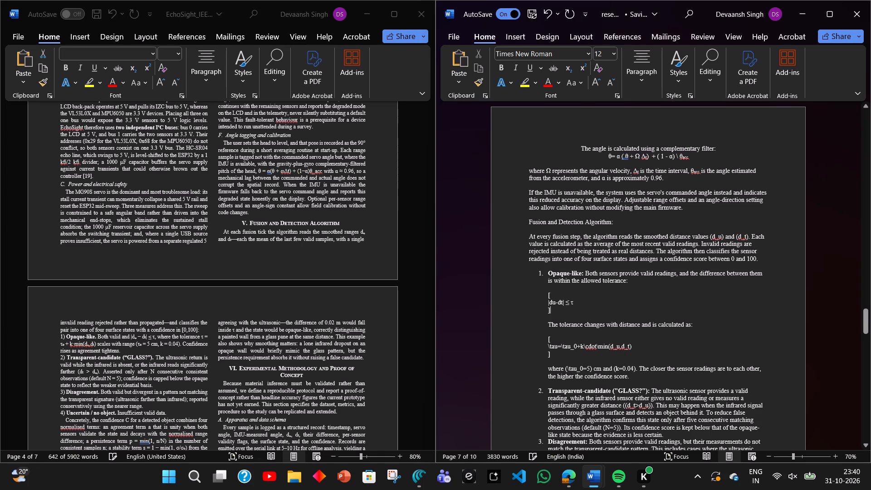
{"action": "key", "text": "BackSpace"}
{"action": "key", "text": "BackSpace"}
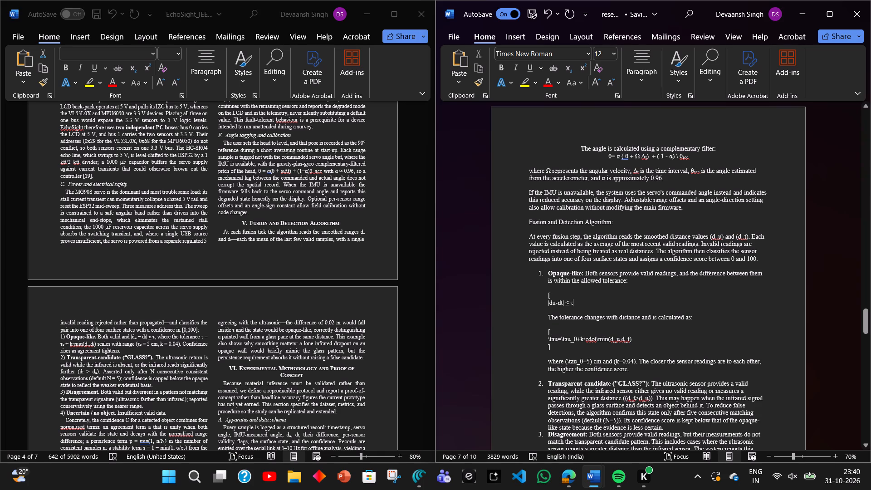
{"action": "left_click", "coordinate": [556, 295]}
{"action": "key", "text": "BackSpace"}
{"action": "key", "text": "BackSpace"}
{"action": "key", "text": "BackSpace"}
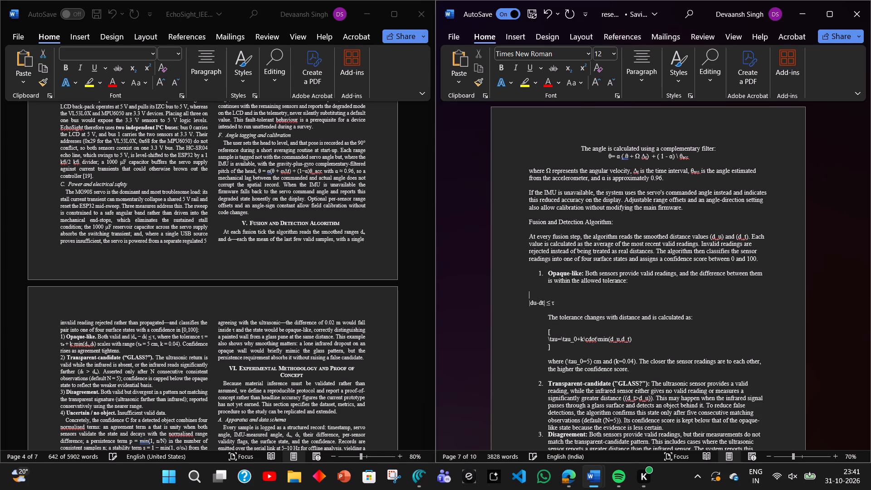
{"action": "key", "text": "BackSpace"}
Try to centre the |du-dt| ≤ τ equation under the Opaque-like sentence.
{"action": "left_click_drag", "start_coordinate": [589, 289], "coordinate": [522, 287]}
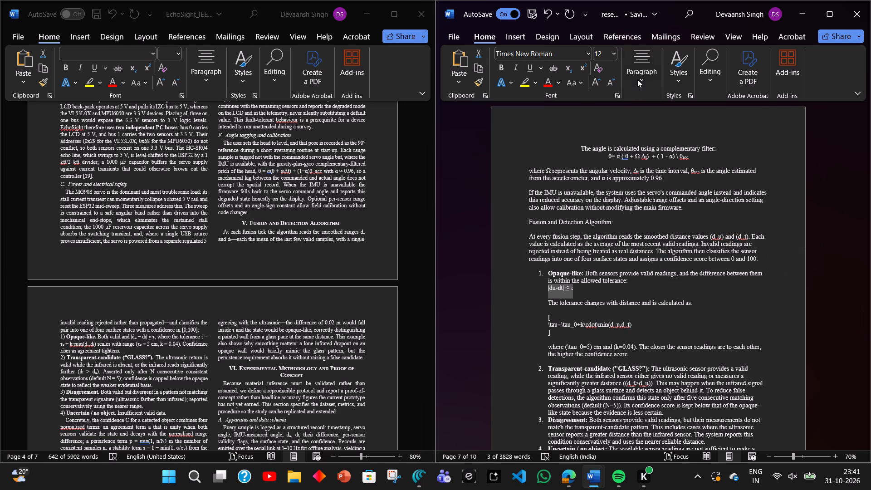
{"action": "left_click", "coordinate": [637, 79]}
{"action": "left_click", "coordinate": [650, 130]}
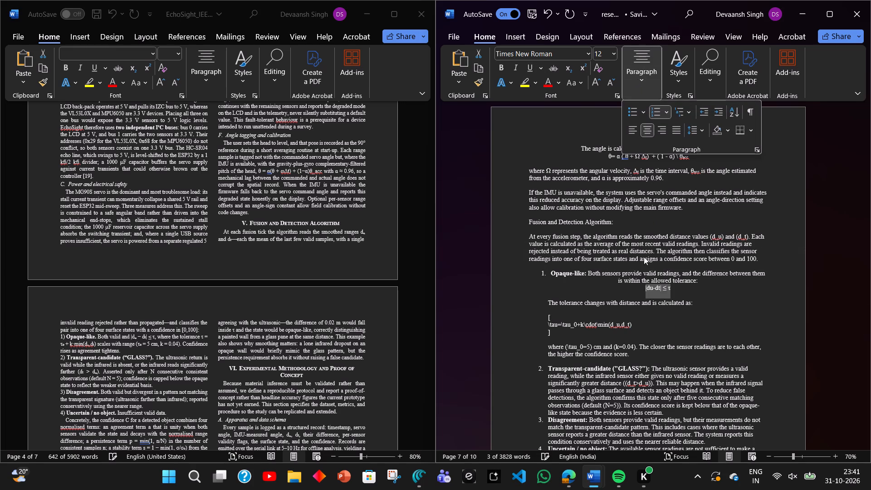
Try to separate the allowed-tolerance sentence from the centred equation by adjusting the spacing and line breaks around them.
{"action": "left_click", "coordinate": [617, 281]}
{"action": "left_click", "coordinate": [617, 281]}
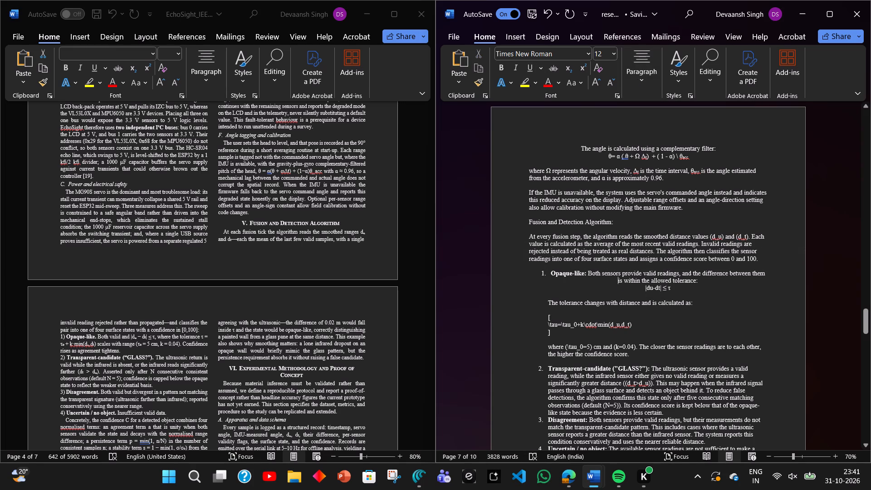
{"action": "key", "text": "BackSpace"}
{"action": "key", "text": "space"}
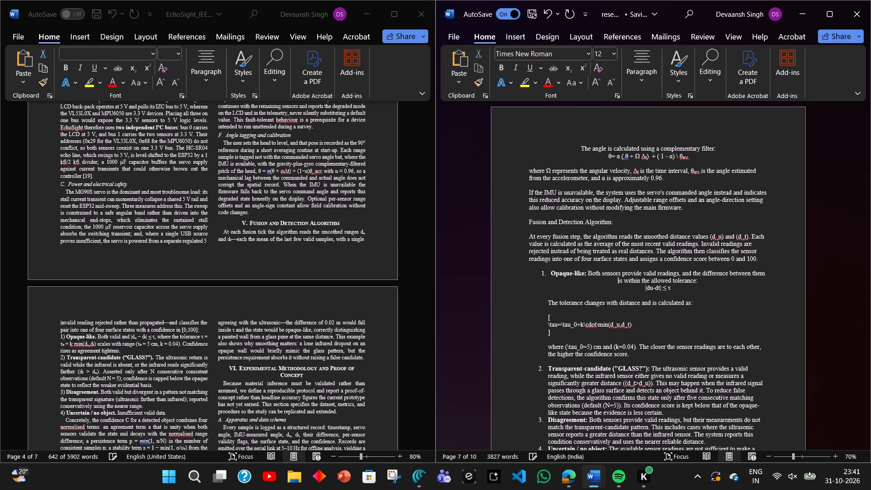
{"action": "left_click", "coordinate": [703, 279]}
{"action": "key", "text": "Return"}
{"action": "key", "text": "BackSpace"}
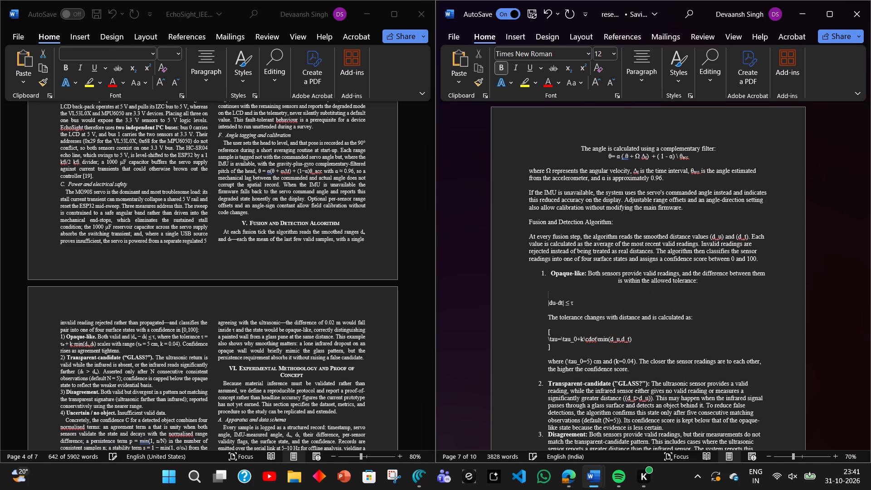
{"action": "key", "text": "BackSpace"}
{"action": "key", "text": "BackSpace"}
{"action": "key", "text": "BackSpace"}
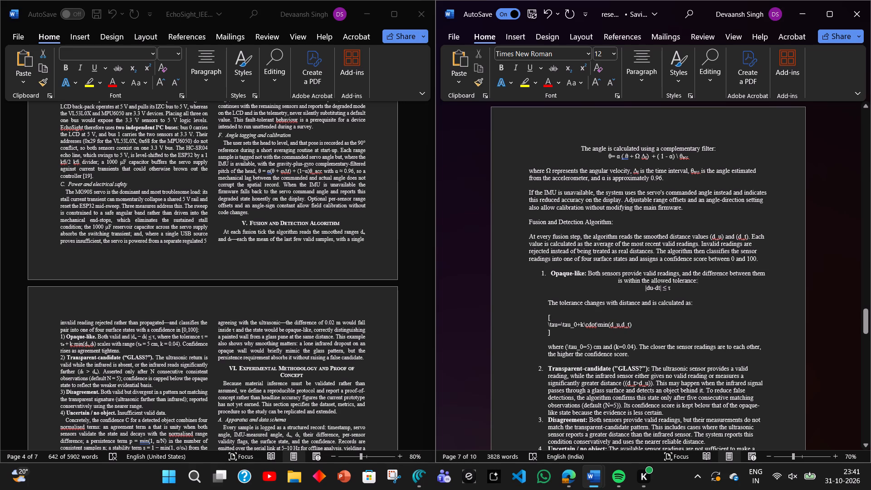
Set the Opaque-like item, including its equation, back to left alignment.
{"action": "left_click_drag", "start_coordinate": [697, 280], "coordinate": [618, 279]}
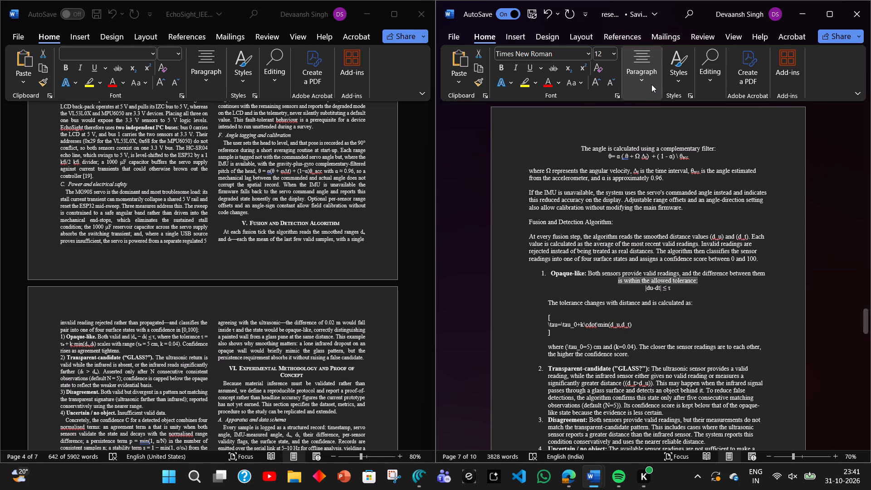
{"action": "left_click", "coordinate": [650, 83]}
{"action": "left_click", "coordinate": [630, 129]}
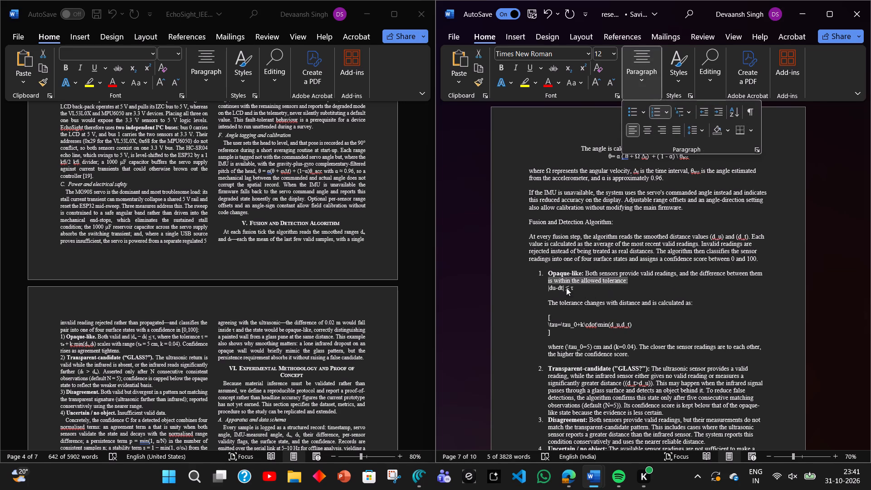
Copy the τ symbol from the Opaque-like equation and replace the leading \tau of the distance-tolerance formula with it.
{"action": "left_click", "coordinate": [547, 285]}
{"action": "left_click", "coordinate": [548, 289]}
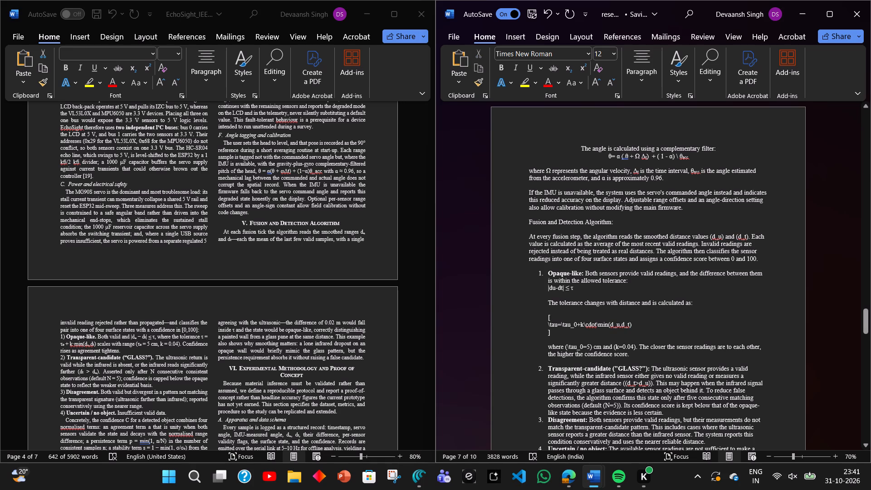
{"action": "left_click", "coordinate": [573, 288]}
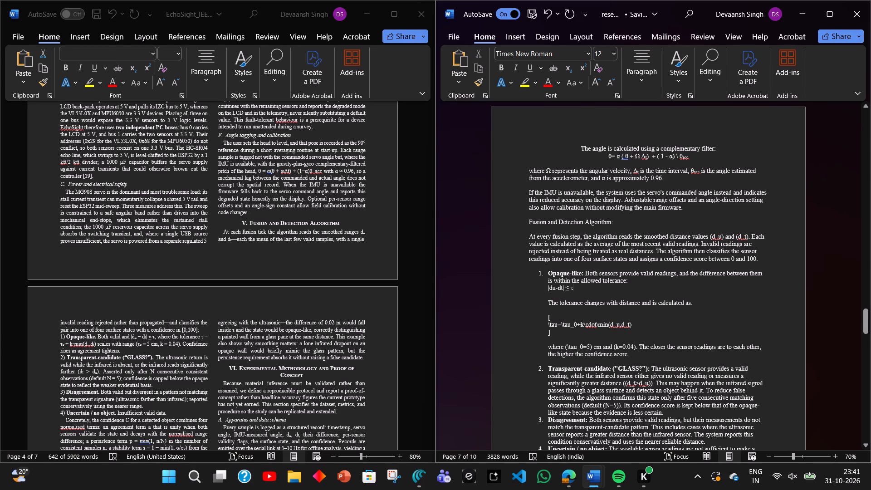
{"action": "left_click", "coordinate": [573, 288]}
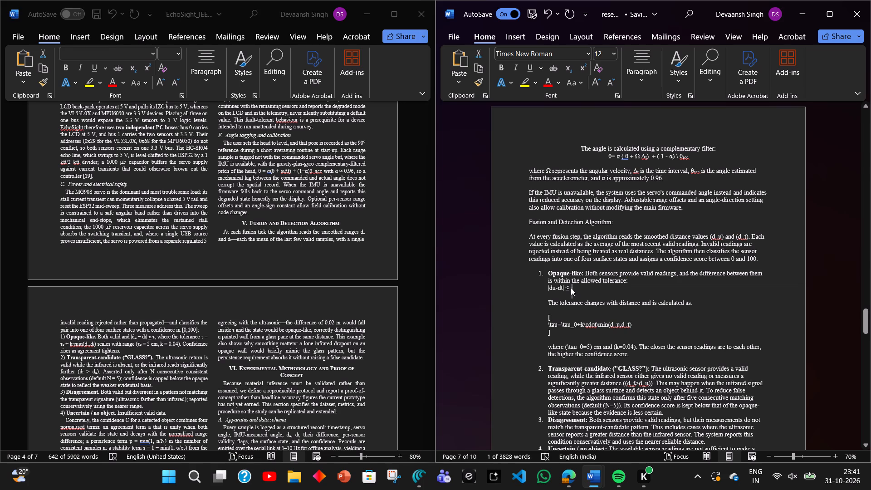
{"action": "key", "text": "ctrl+c"}
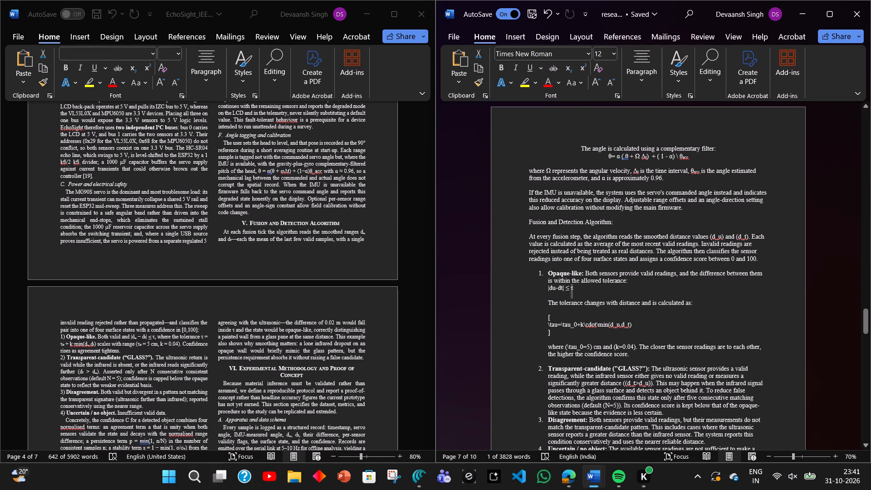
{"action": "left_click_drag", "start_coordinate": [557, 324], "coordinate": [546, 323]}
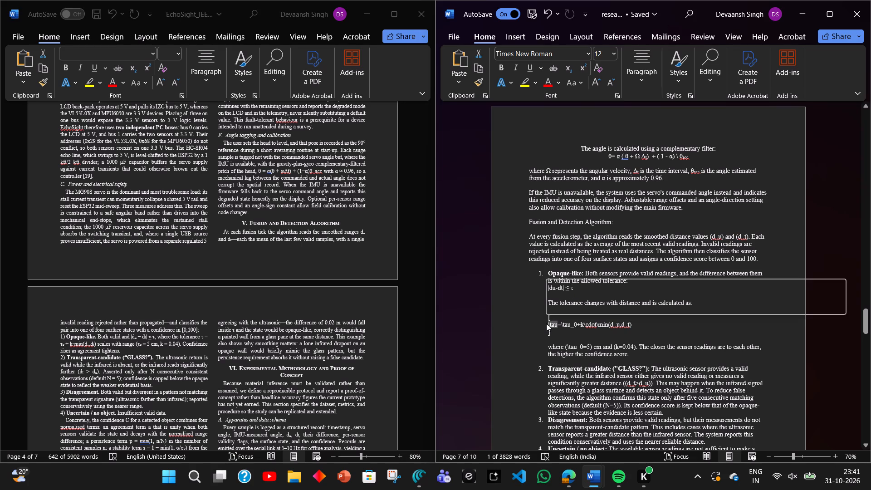
{"action": "key", "text": "ctrl+v"}
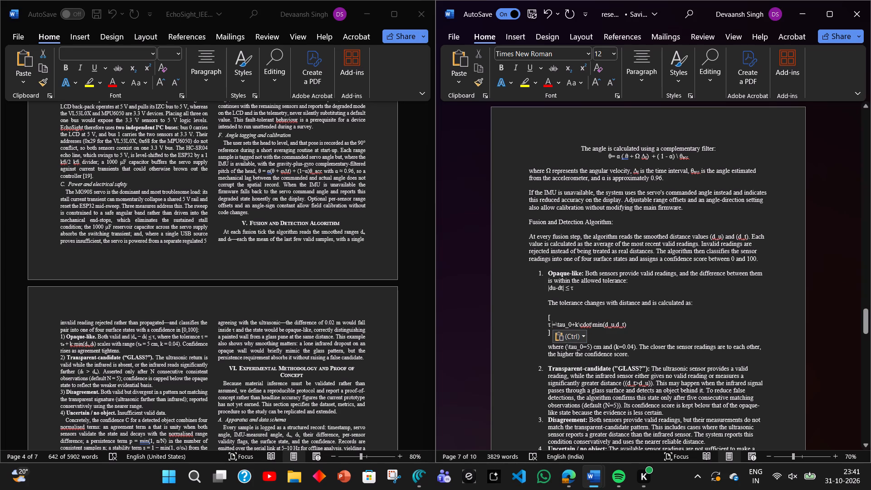
Replace \tau_0 in the distance-tolerance formula with the copied τ symbol followed by a subscript 0.
{"action": "left_click_drag", "start_coordinate": [568, 325], "coordinate": [561, 325]}
{"action": "left_click_drag", "start_coordinate": [561, 325], "coordinate": [556, 322]}
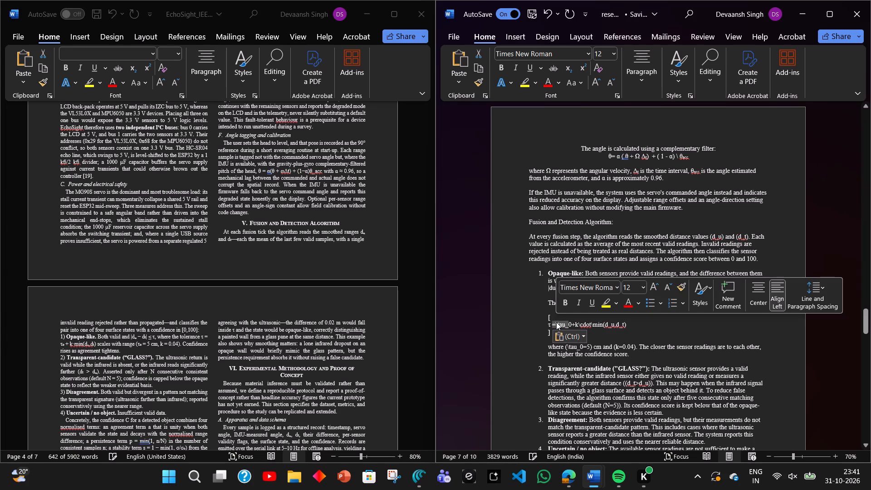
{"action": "left_click", "coordinate": [558, 322]}
{"action": "left_click_drag", "start_coordinate": [568, 325], "coordinate": [557, 323]}
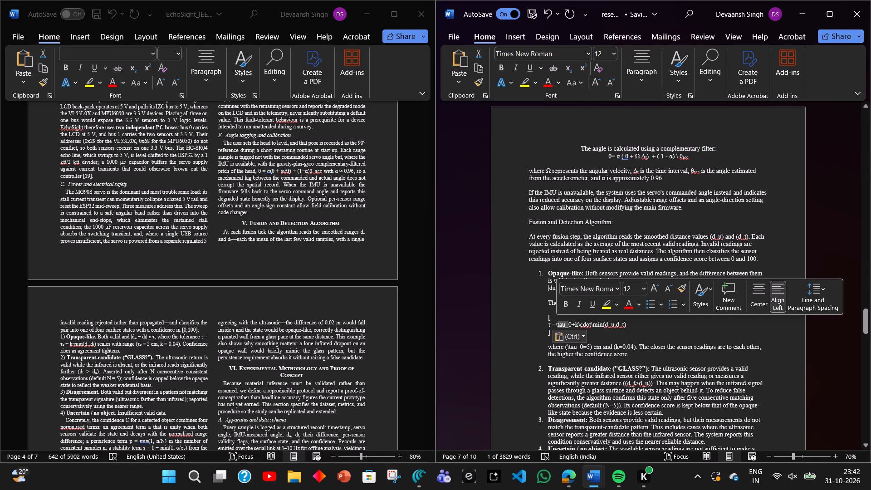
{"action": "key", "text": "BackSpace"}
{"action": "key", "text": "BackSpace"}
{"action": "key", "text": "ctrl+v"}
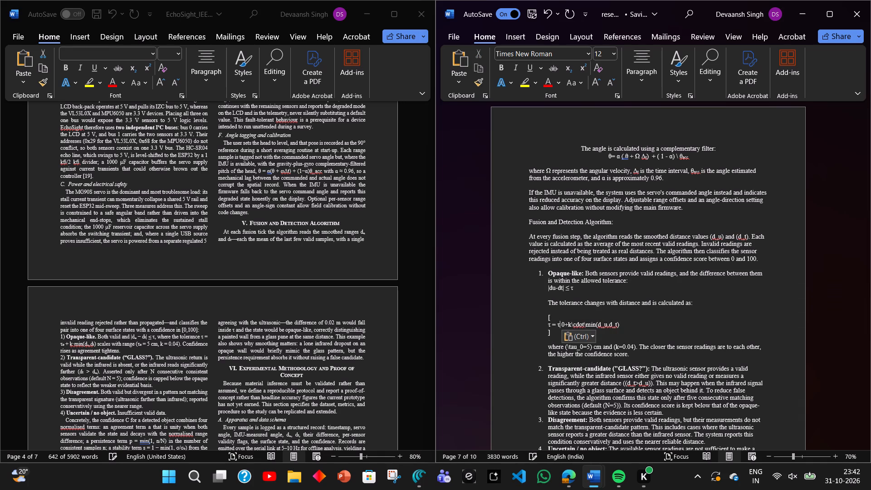
{"action": "key", "text": "Right"}
{"action": "key", "text": "BackSpace"}
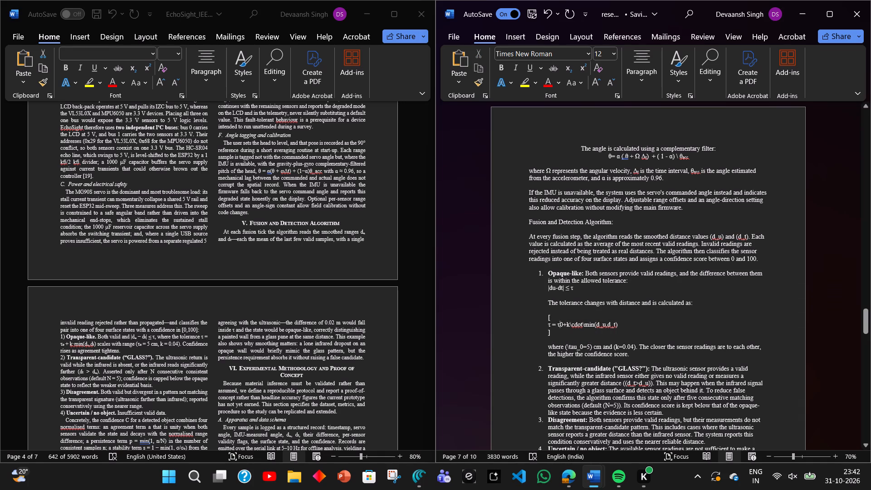
{"action": "left_click", "coordinate": [562, 324]}
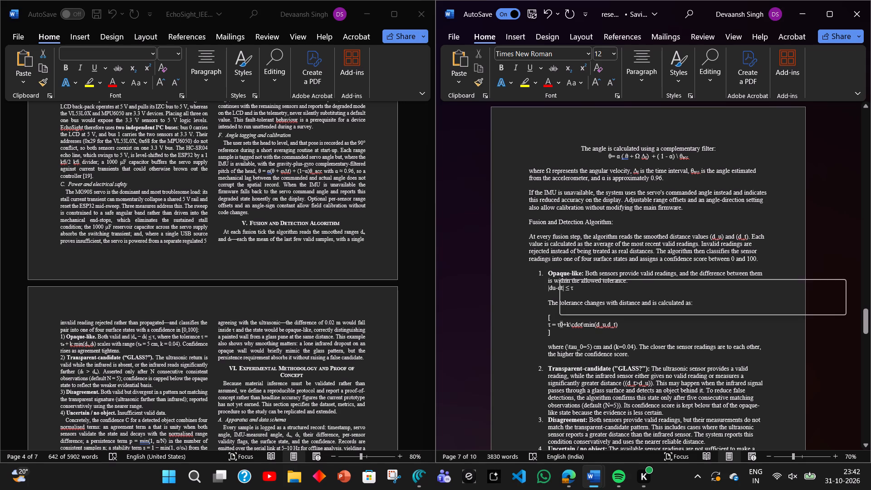
{"action": "left_click", "coordinate": [572, 69]}
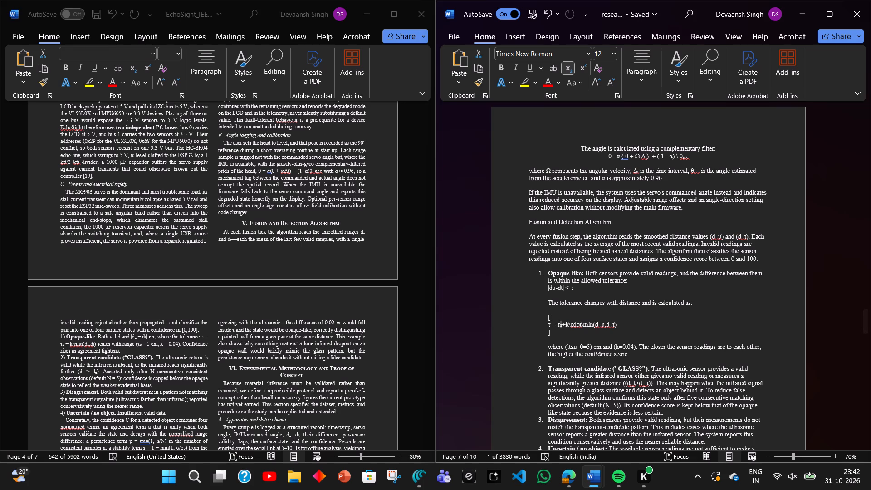
{"action": "key", "text": "BackSpace"}
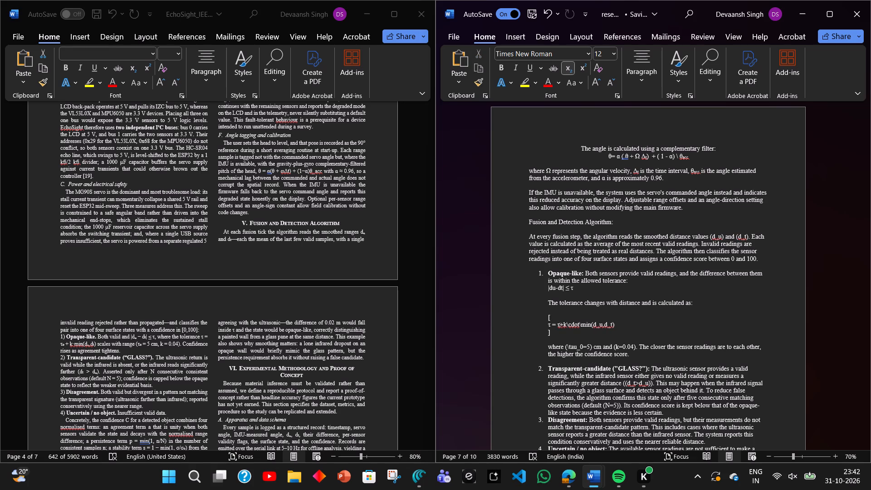
{"action": "key", "text": "ctrl+z"}
Replace \cdot\ before min in the tolerance formula with a middle dot, using Unicode 00b7.
{"action": "key", "text": "Right"}
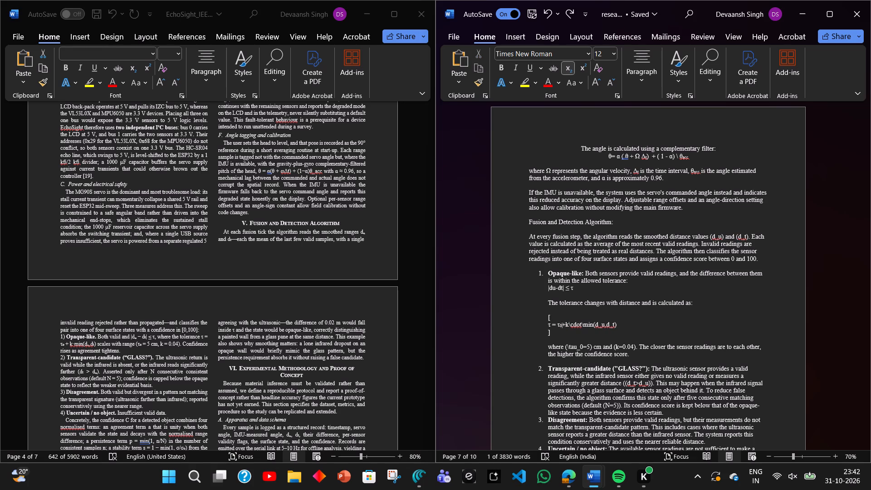
{"action": "key", "text": "Right"}
{"action": "key", "text": "Right"}
{"action": "key", "text": "Right"}
{"action": "key", "text": "Right"}
{"action": "key", "text": "Right"}
{"action": "key", "text": "Right"}
{"action": "key", "text": "Right"}
{"action": "key", "text": "Right"}
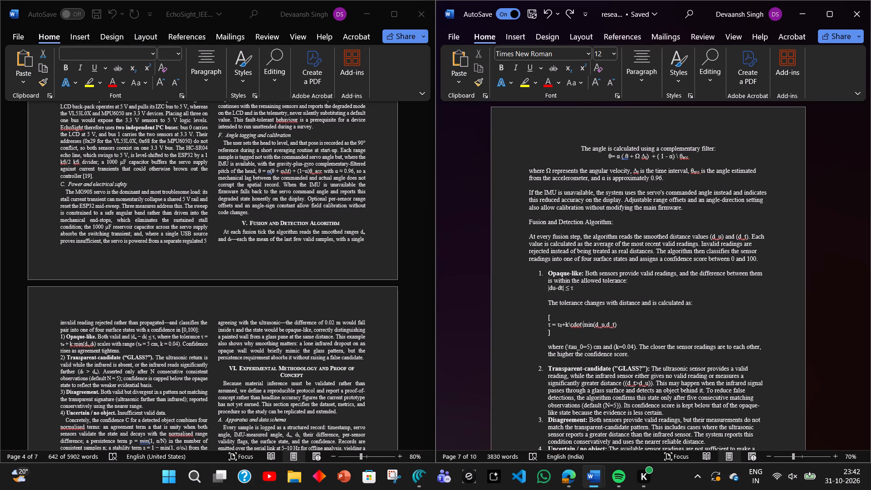
{"action": "key", "text": "BackSpace"}
{"action": "key", "text": "BackSpace"}
{"action": "key", "text": "BackSpace"}
{"action": "key", "text": "BackSpace"}
{"action": "key", "text": "BackSpace"}
{"action": "key", "text": "BackSpace"}
{"action": "type", "text": "00"}
{"action": "key", "text": "b"}
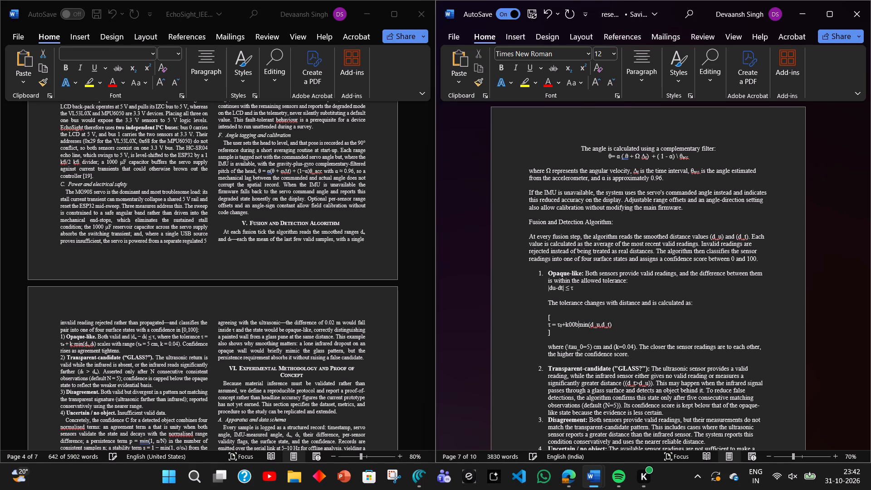
{"action": "key", "text": "7"}
{"action": "key", "text": "alt+x"}
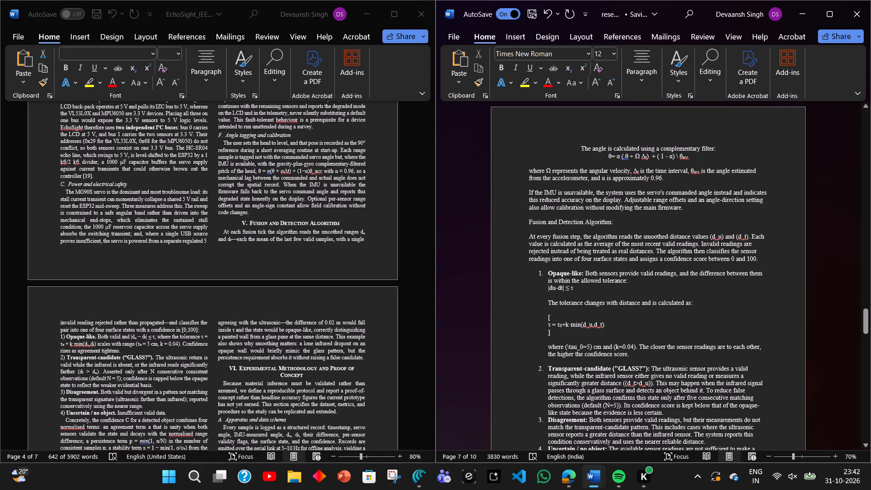
Remove the underscores from d_u and d_t in the tolerance formula's min term and make u and t subscripts.
{"action": "left_click", "coordinate": [592, 327]}
{"action": "key", "text": "BackSpace"}
{"action": "key", "text": "BackSpace"}
{"action": "key", "text": "u"}
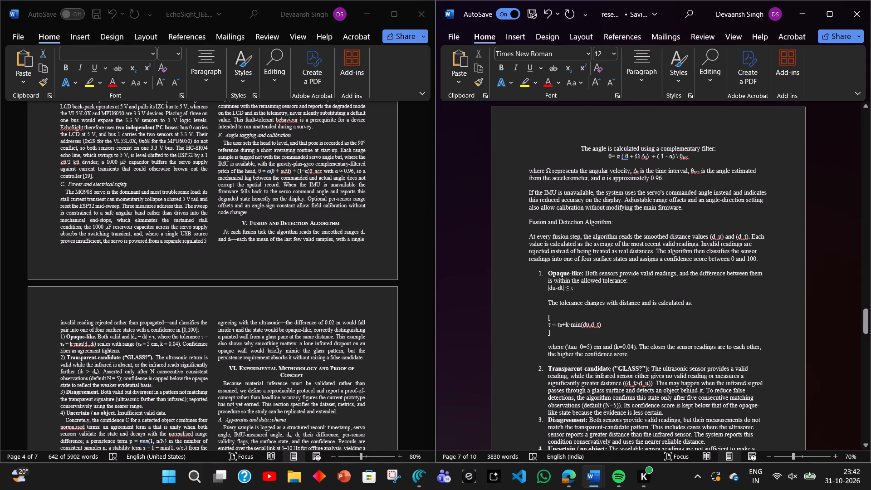
{"action": "left_click", "coordinate": [599, 324]}
{"action": "key", "text": "BackSpace"}
{"action": "key", "text": "BackSpace"}
{"action": "key", "text": "t"}
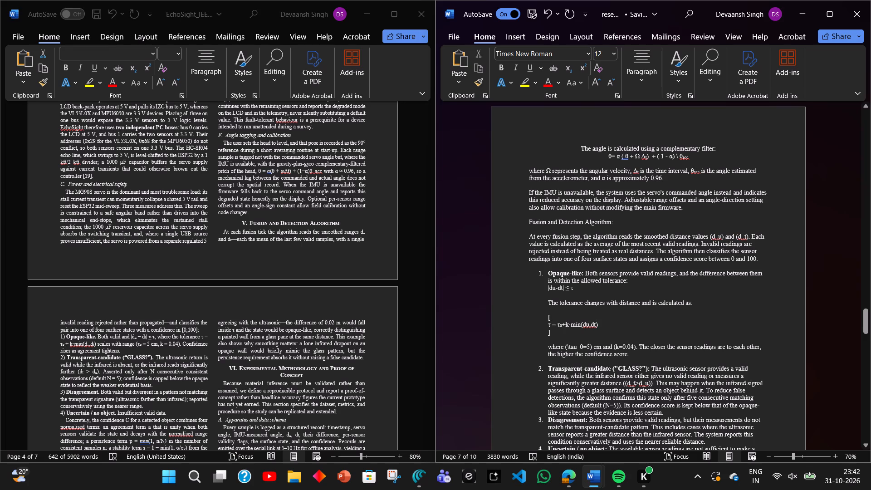
{"action": "left_click", "coordinate": [588, 325]}
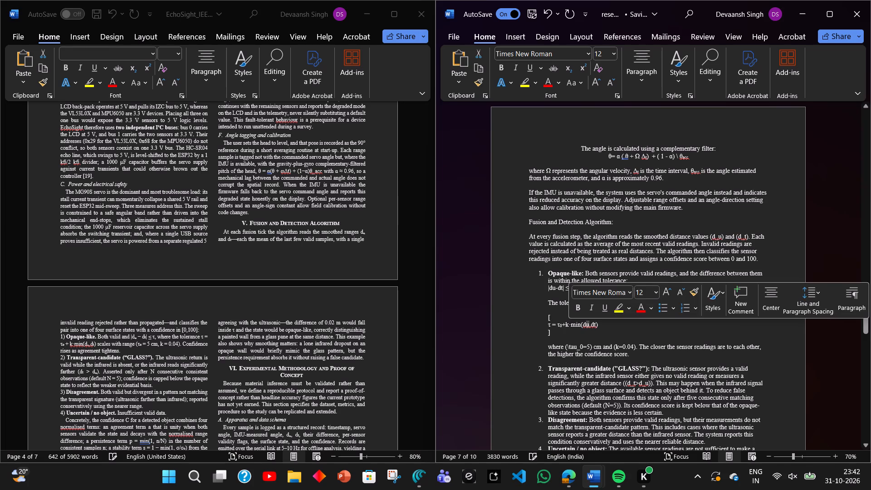
{"action": "left_click", "coordinate": [571, 71]}
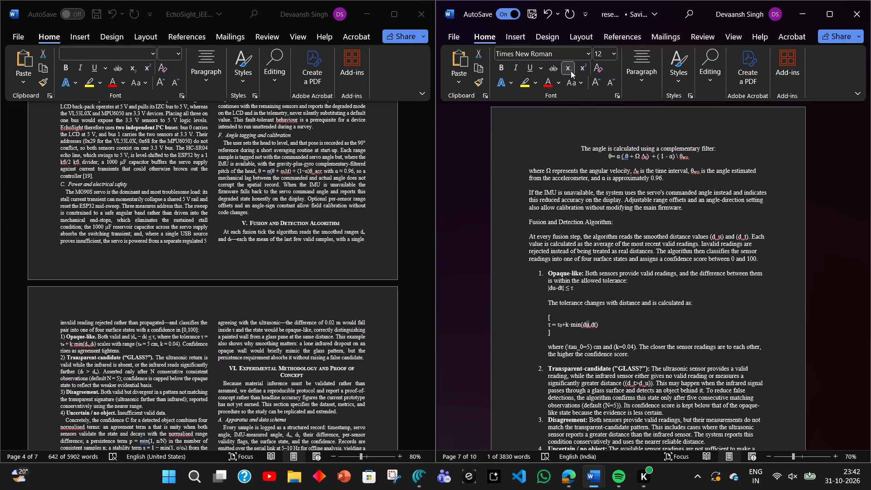
{"action": "left_click", "coordinate": [594, 324]}
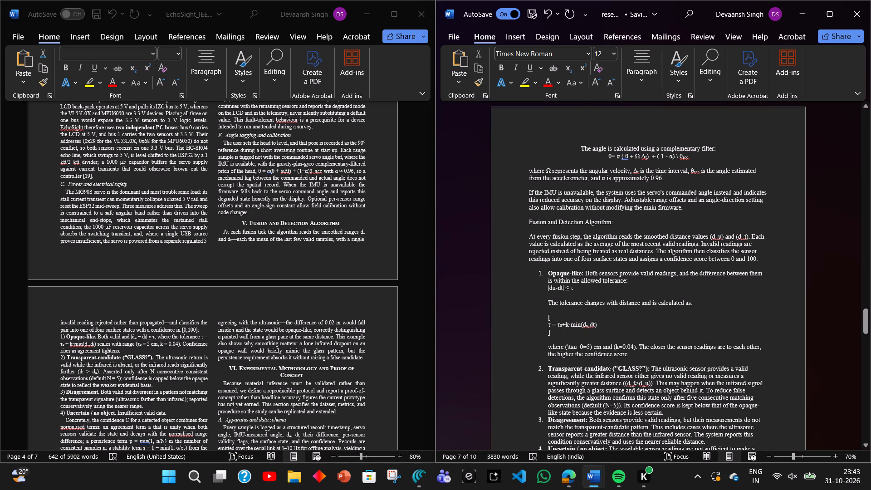
{"action": "left_click", "coordinate": [594, 327]}
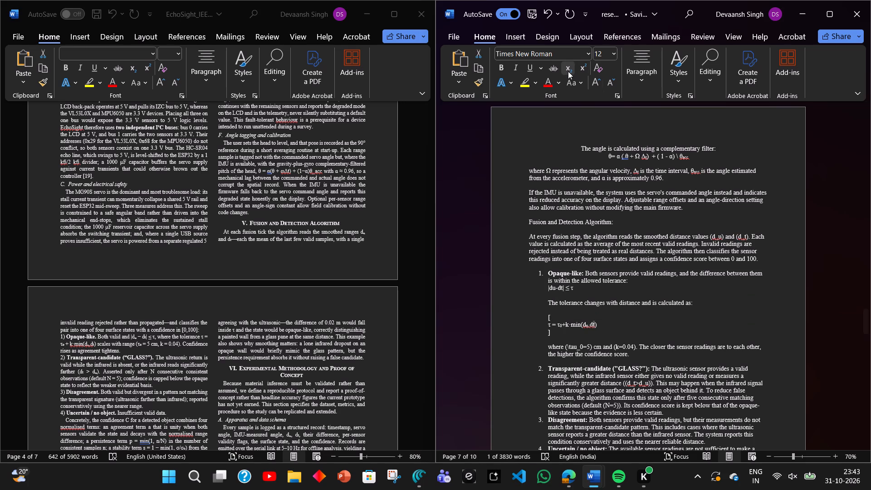
{"action": "left_click", "coordinate": [568, 71]}
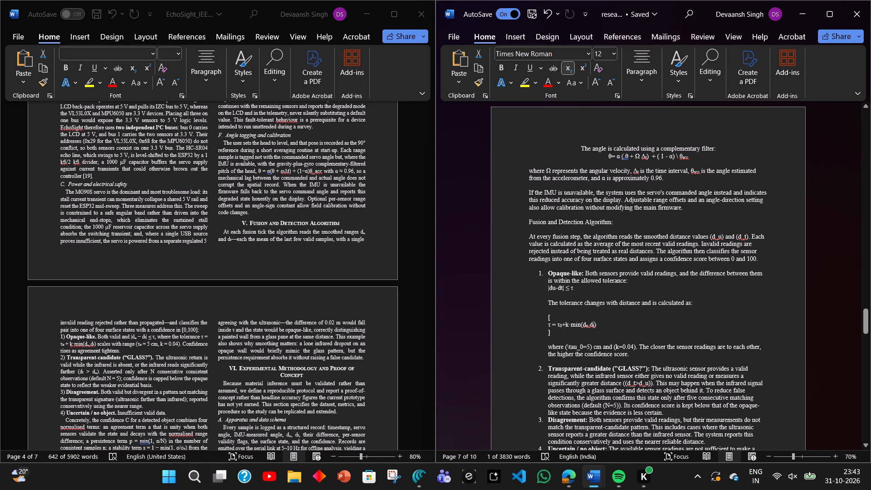
Replace \tau_0 in the "where" sentence below the tolerance formula with the τ symbol and a subscript 0.
{"action": "left_click_drag", "start_coordinate": [578, 348], "coordinate": [567, 346]}
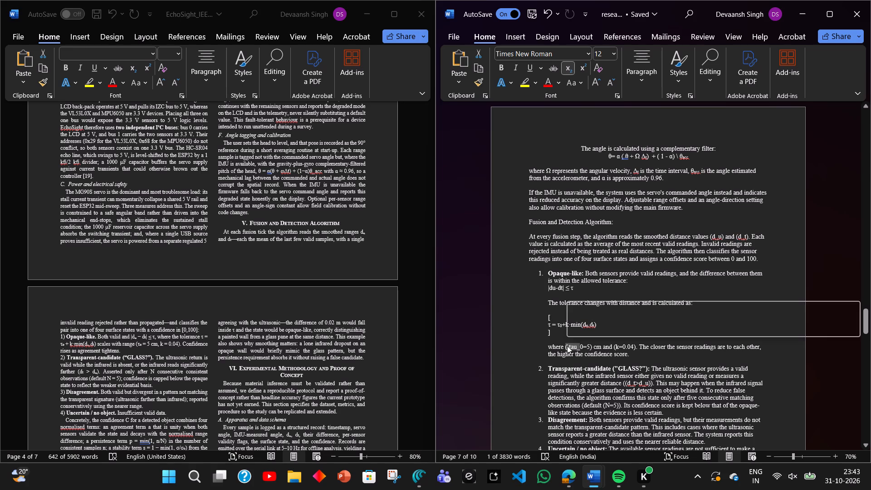
{"action": "left_click", "coordinate": [577, 348]}
{"action": "left_click_drag", "start_coordinate": [579, 350], "coordinate": [568, 347]}
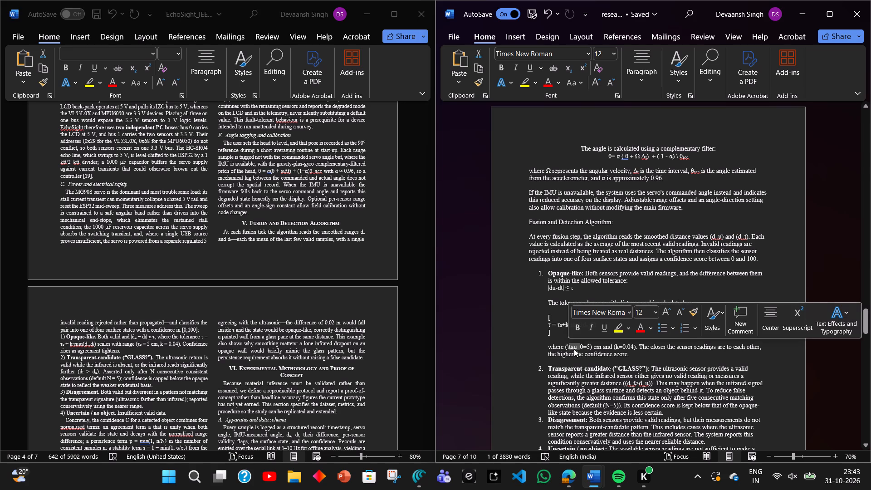
{"action": "key", "text": "BackSpace"}
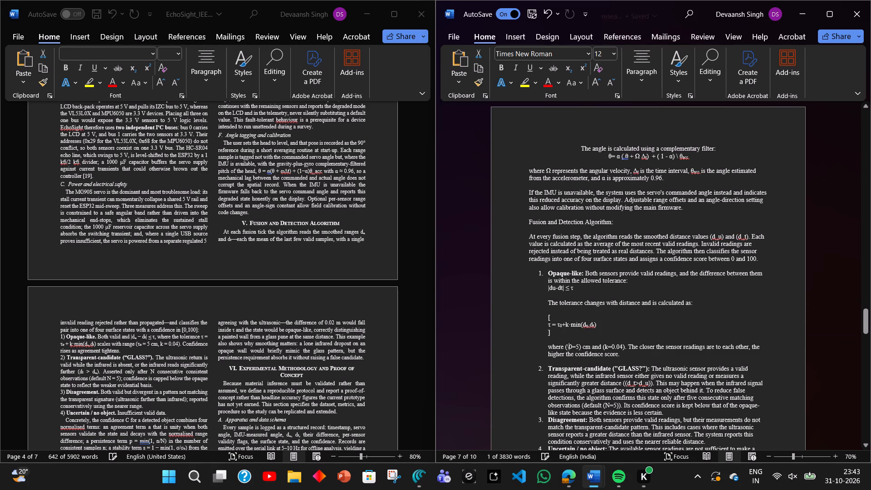
{"action": "key", "text": "BackSpace"}
{"action": "key", "text": "ctrl+v"}
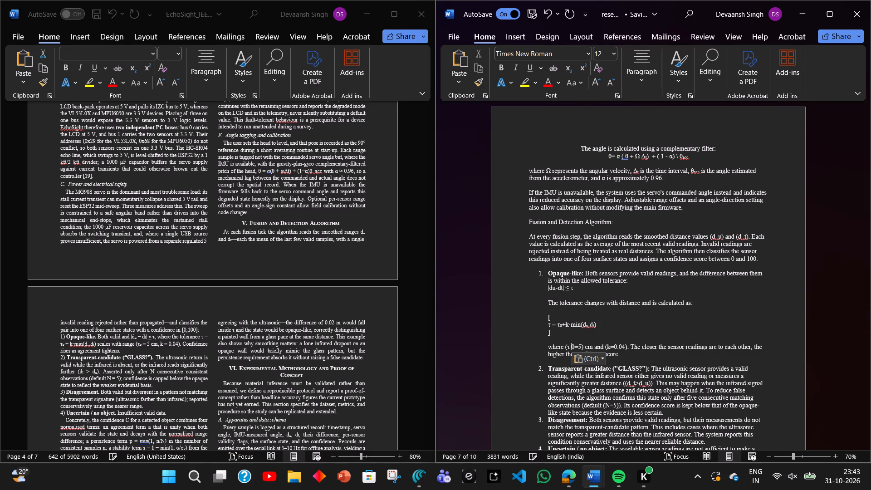
{"action": "key", "text": "BackSpace"}
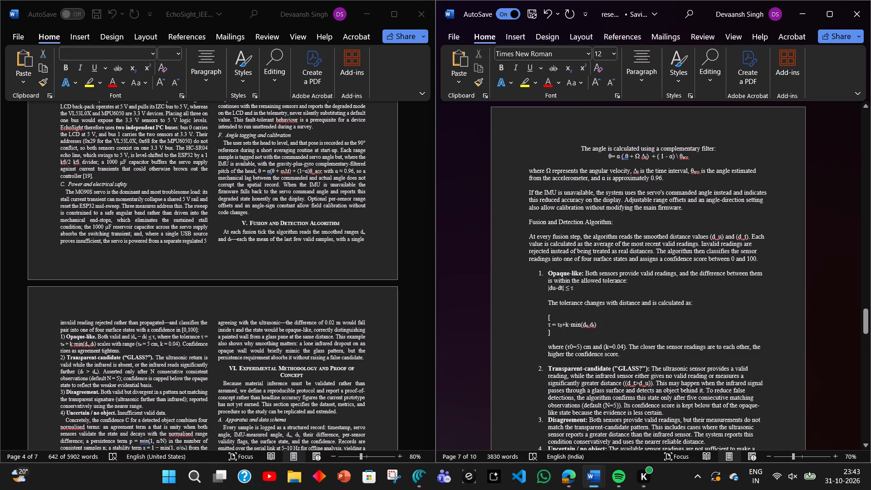
{"action": "left_click", "coordinate": [572, 346]}
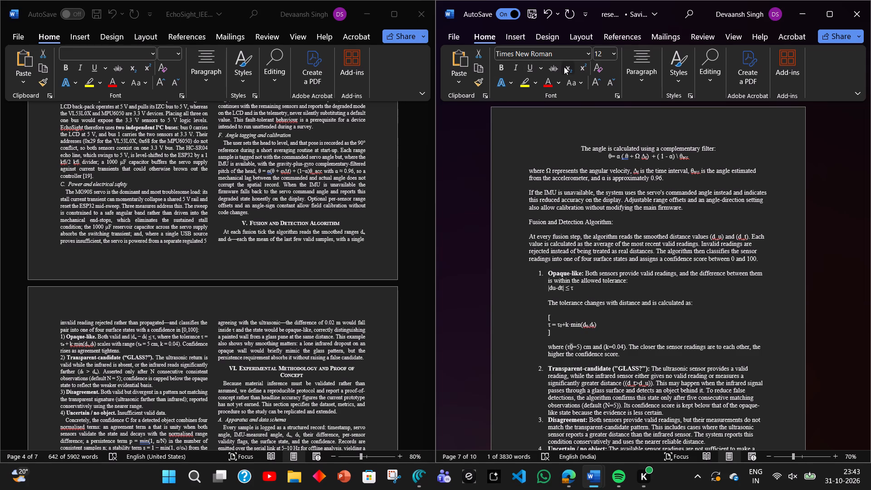
{"action": "left_click", "coordinate": [564, 67]}
Remove the parentheses around τ₀=5 and k=0.04 so the sentence reads "where τ₀=5 cm and k=0.04.".
{"action": "left_click", "coordinate": [567, 348]}
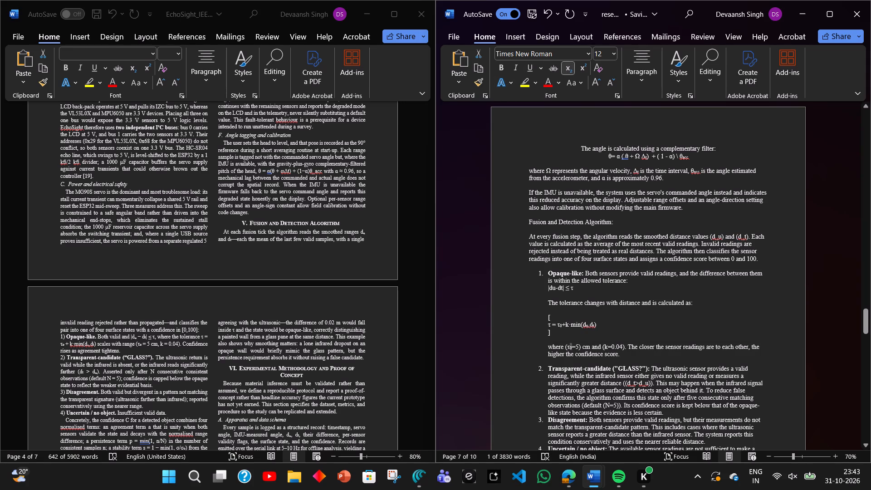
{"action": "key", "text": "BackSpace"}
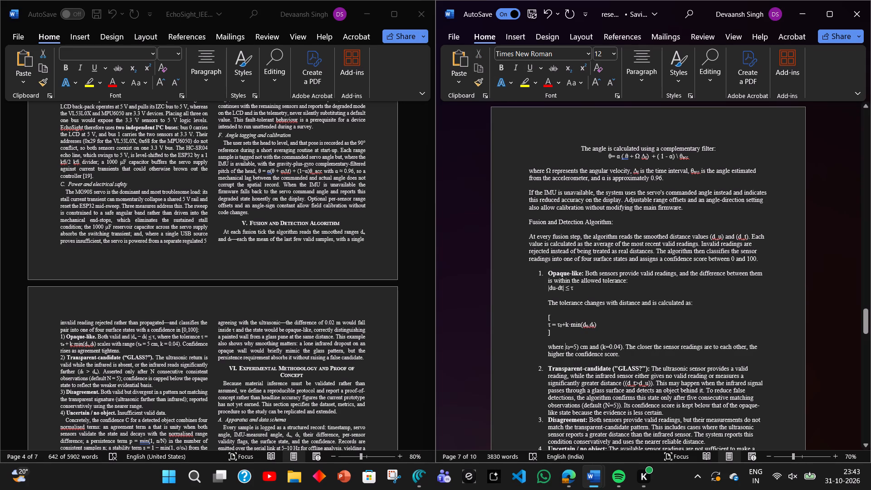
{"action": "left_click", "coordinate": [579, 348]}
{"action": "key", "text": "BackSpace"}
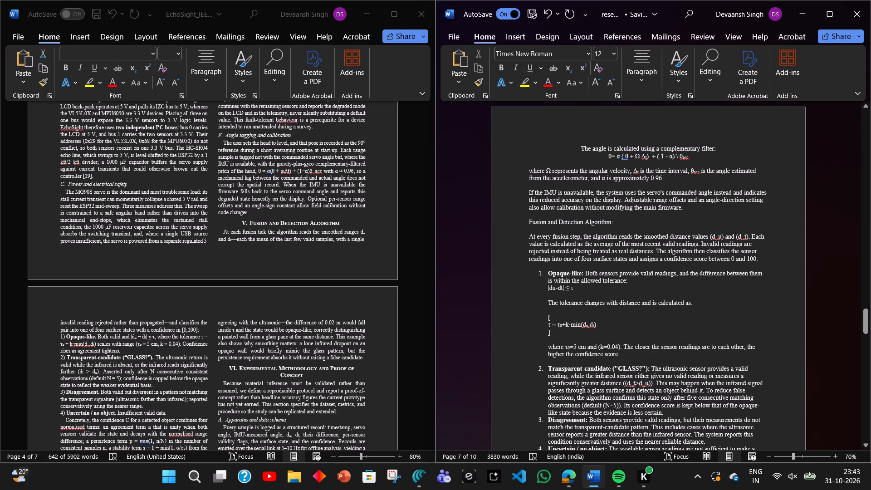
{"action": "left_click", "coordinate": [599, 347]}
{"action": "key", "text": "BackSpace"}
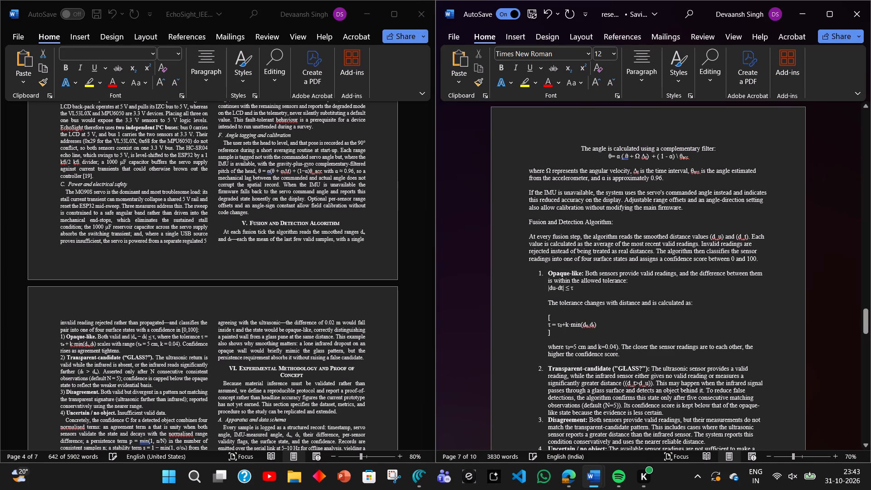
{"action": "left_click", "coordinate": [619, 348]}
{"action": "key", "text": "BackSpace"}
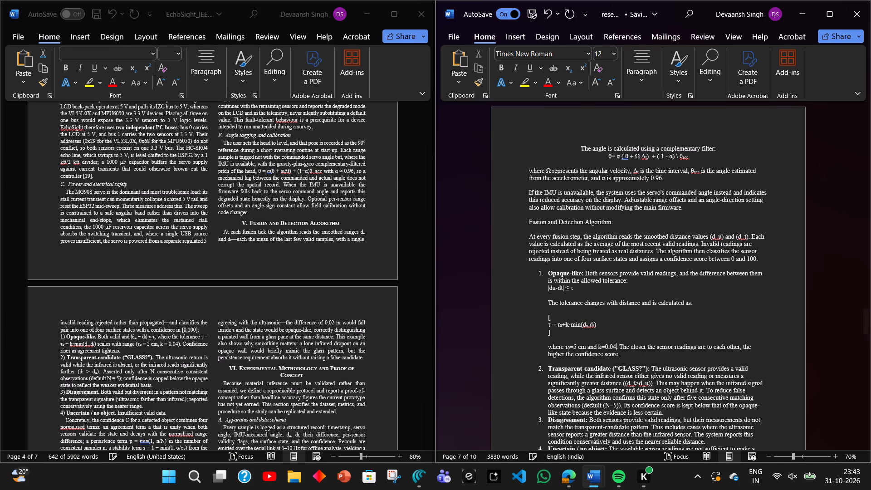
{"action": "scroll", "coordinate": [684, 361], "scroll_direction": "down", "scroll_amount": 1}
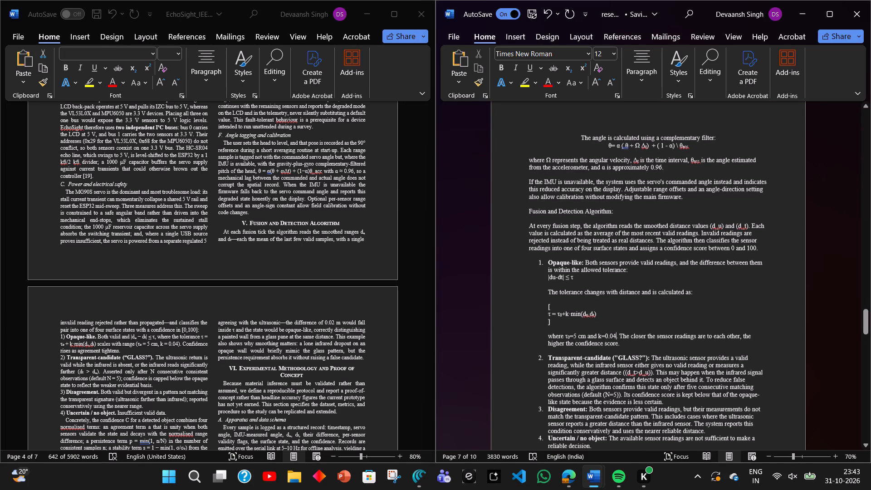
Remove the underscores and the extra outer parentheses from ((d_t>d_u)) in the Transparent-candidate item so it reads (dt>du).
{"action": "scroll", "coordinate": [684, 361], "scroll_direction": "down", "scroll_amount": 1}
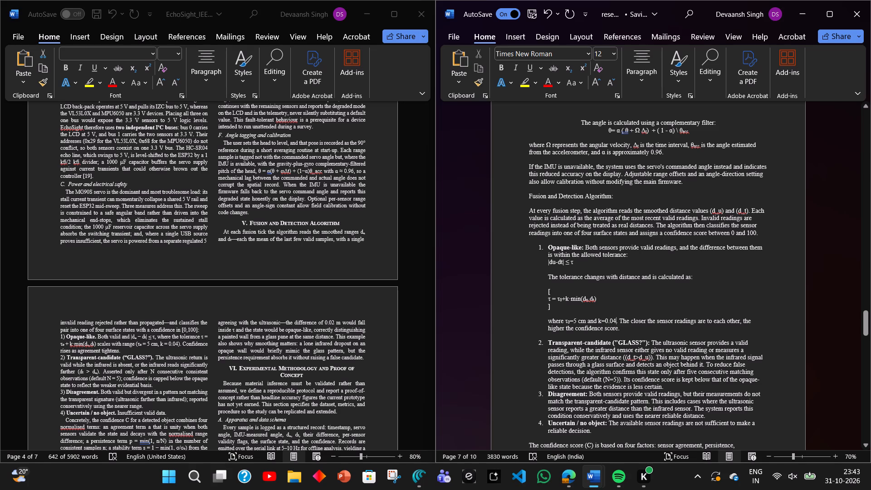
{"action": "left_click", "coordinate": [632, 358]}
{"action": "key", "text": "BackSpace"}
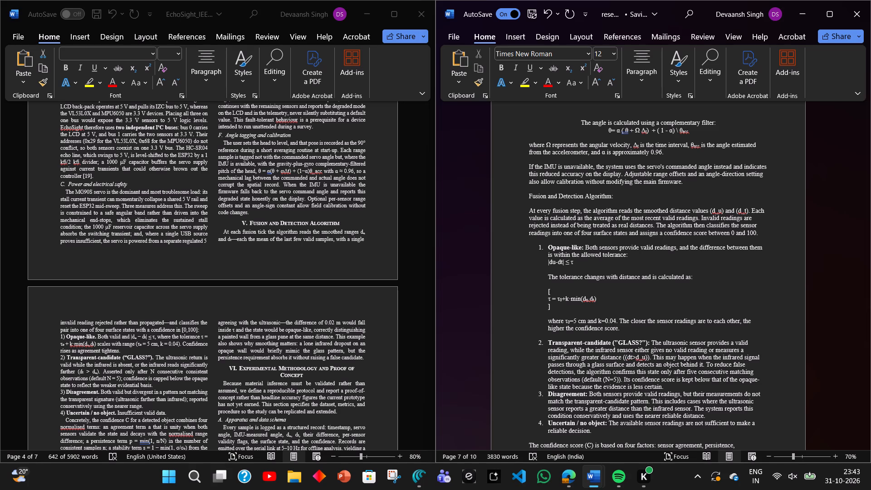
{"action": "key", "text": "Left"}
{"action": "key", "text": "BackSpace"}
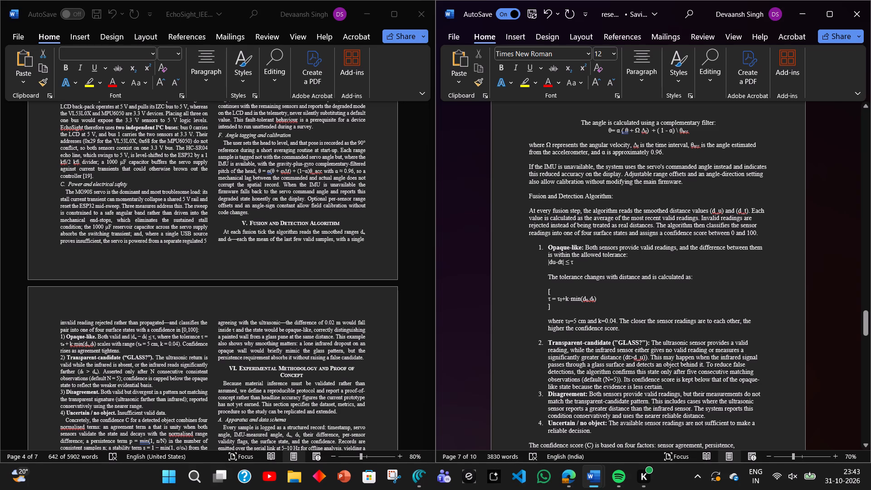
{"action": "left_click", "coordinate": [640, 359]}
{"action": "key", "text": "BackSpace"}
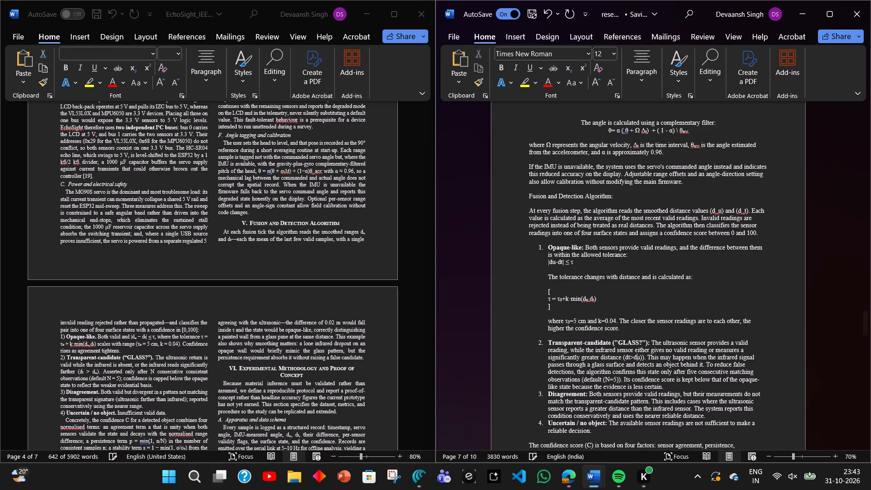
{"action": "key", "text": "Right"}
{"action": "key", "text": "Right"}
{"action": "key", "text": "BackSpace"}
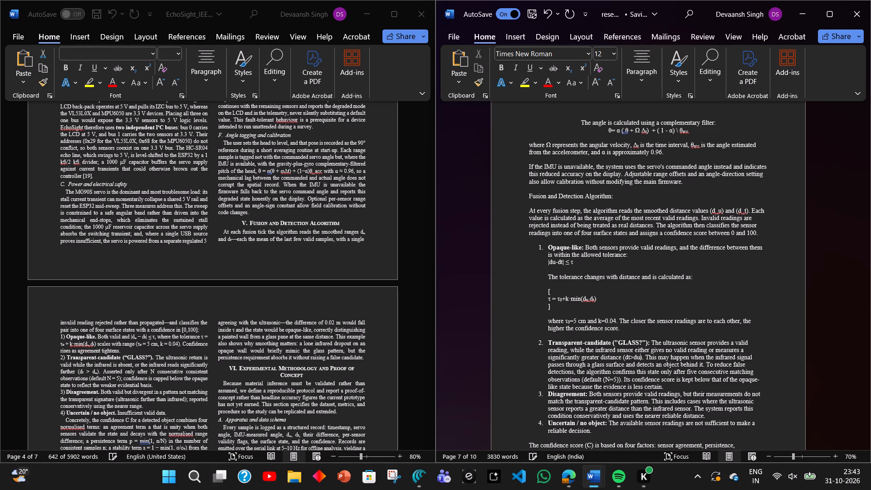
Make the t and u subscripts in the (dt>du) comparison of the Transparent-candidate item.
{"action": "left_click", "coordinate": [630, 358]}
{"action": "left_click", "coordinate": [569, 74]}
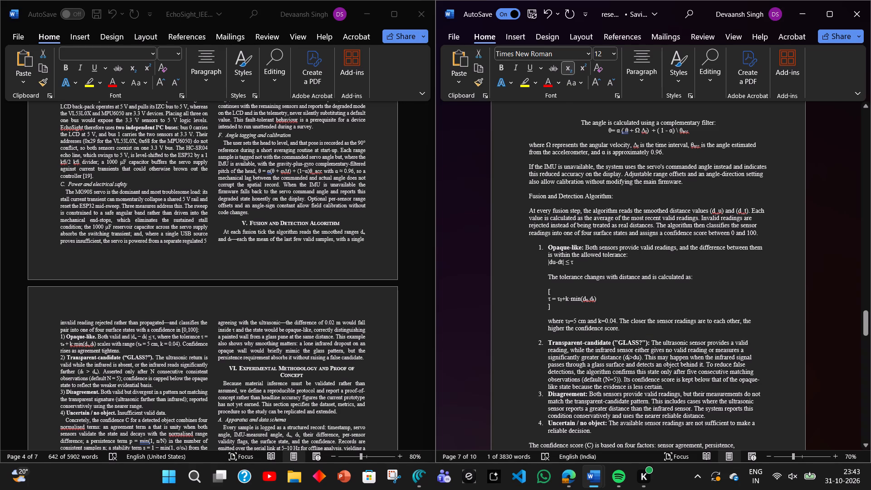
{"action": "left_click", "coordinate": [638, 358]}
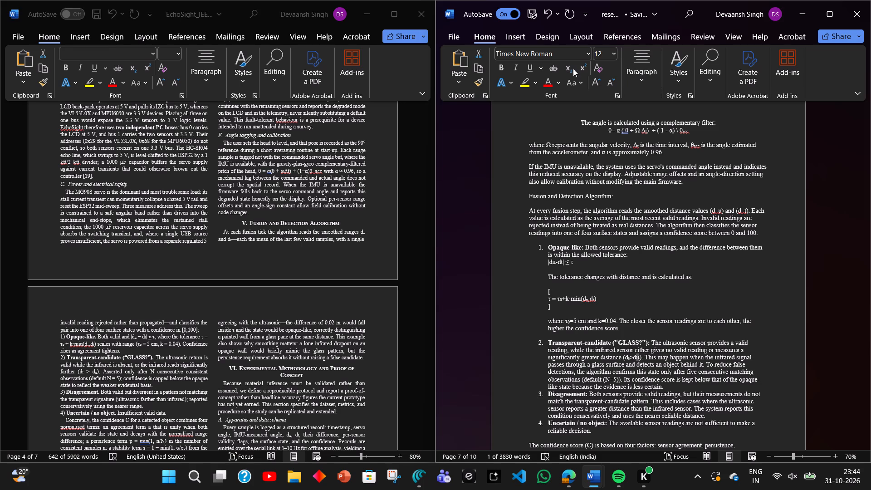
{"action": "left_click", "coordinate": [572, 67]}
{"action": "scroll", "coordinate": [683, 294], "scroll_direction": "down", "scroll_amount": 1}
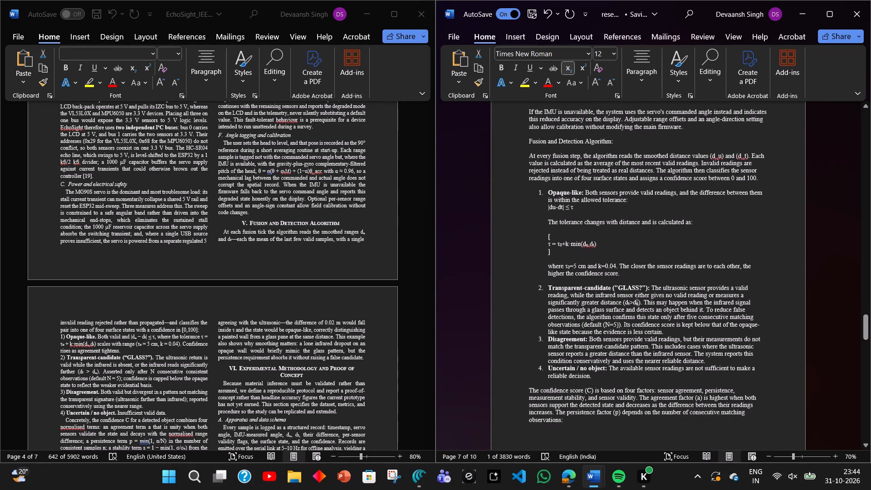
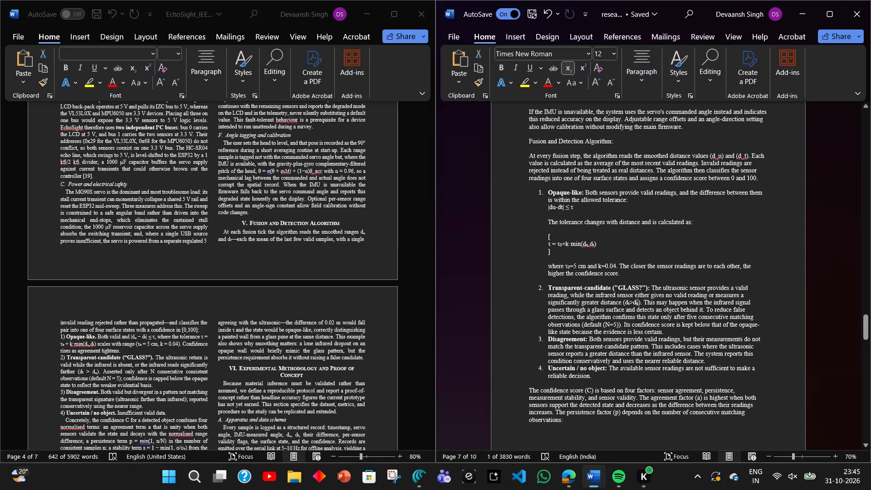
Remove the square brackets and blank line around the tolerance formula τ = τ₀+k·min(du,dt) so it directly follows its introductory sentence.
{"action": "left_click", "coordinate": [579, 253]}
{"action": "key", "text": "BackSpace"}
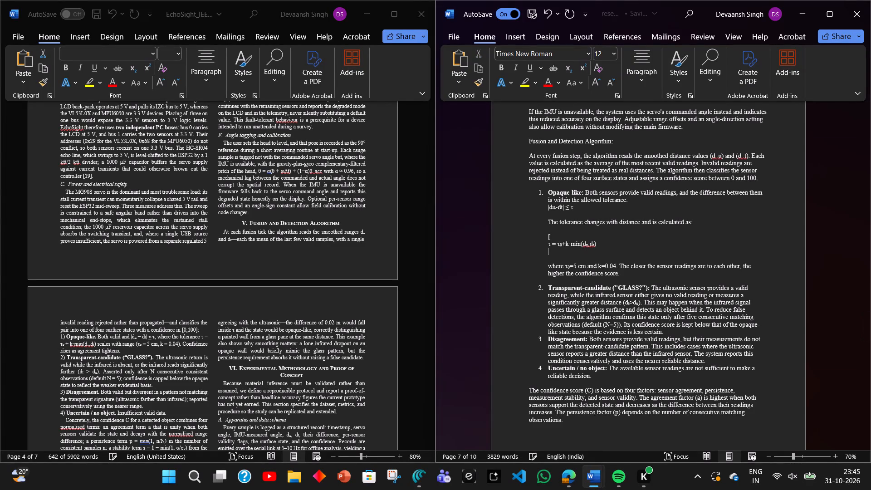
{"action": "key", "text": "BackSpace"}
{"action": "left_click", "coordinate": [551, 235]}
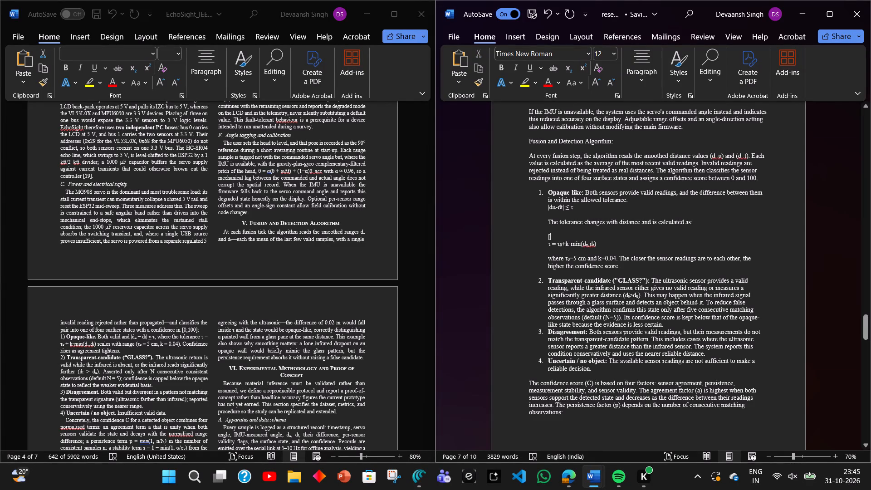
{"action": "key", "text": "BackSpace"}
{"action": "key", "text": "BackSpace"}
{"action": "key", "text": "BackSpace"}
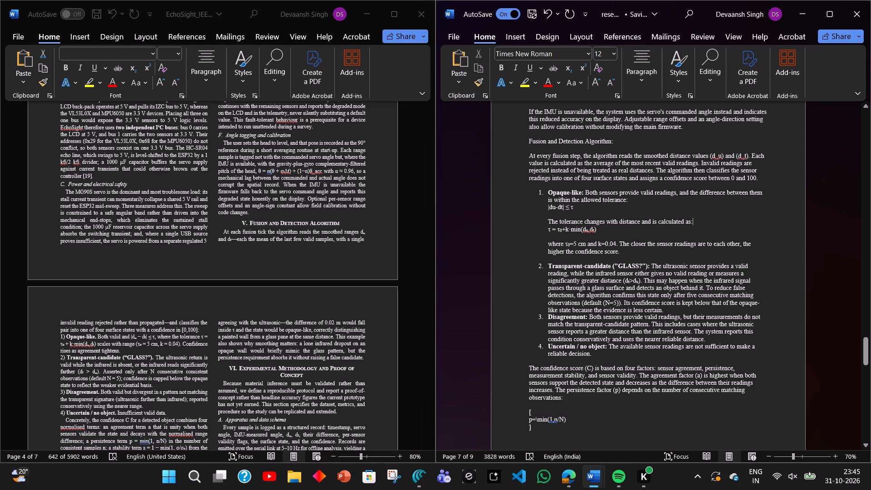
Remove the backslash and surrounding square brackets from the persistence formula so it reads p=min(1,n/N) directly below its introductory sentence.
{"action": "scroll", "coordinate": [640, 271], "scroll_direction": "down", "scroll_amount": 1}
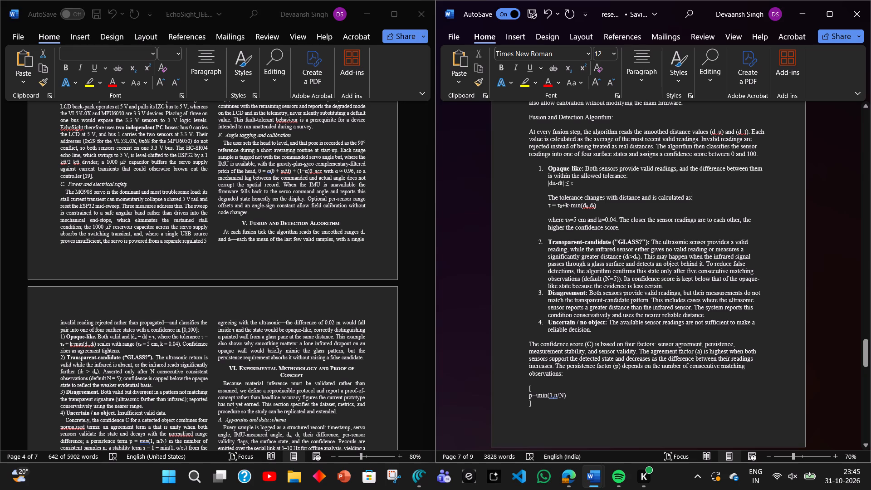
{"action": "scroll", "coordinate": [594, 352], "scroll_direction": "down", "scroll_amount": 1}
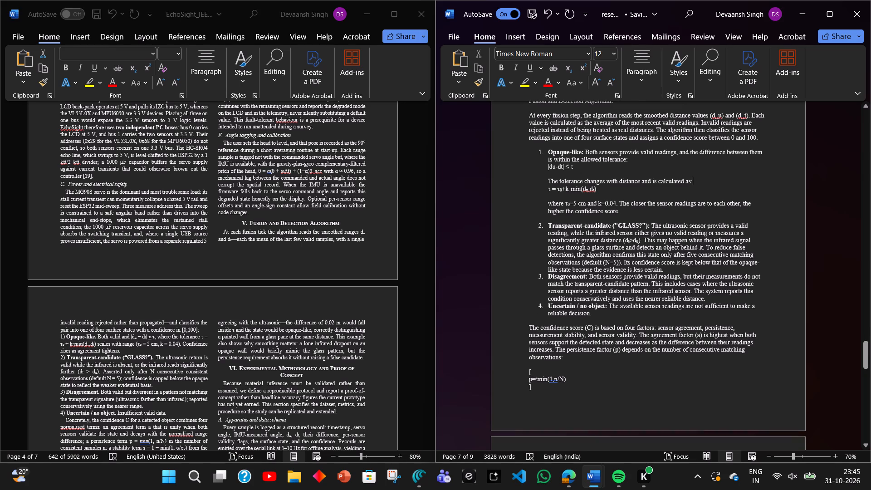
{"action": "scroll", "coordinate": [594, 352], "scroll_direction": "down", "scroll_amount": 1}
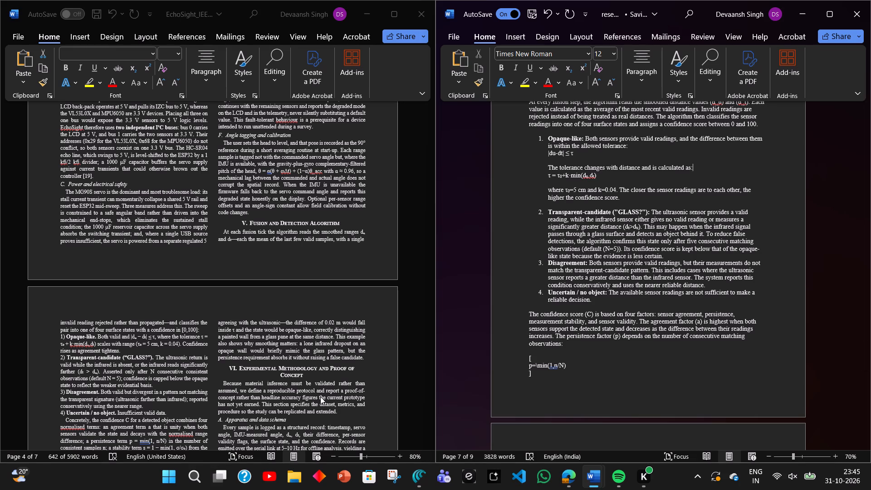
{"action": "scroll", "coordinate": [236, 387], "scroll_direction": "down", "scroll_amount": 1}
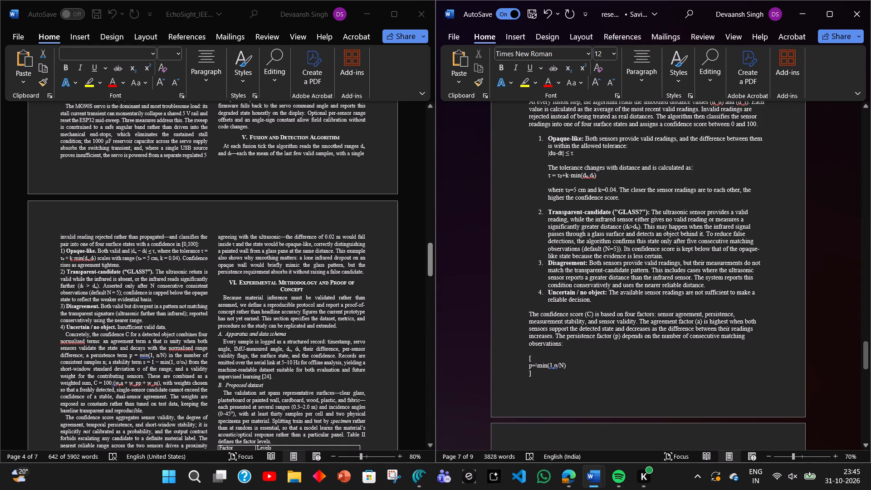
{"action": "left_click", "coordinate": [538, 365]}
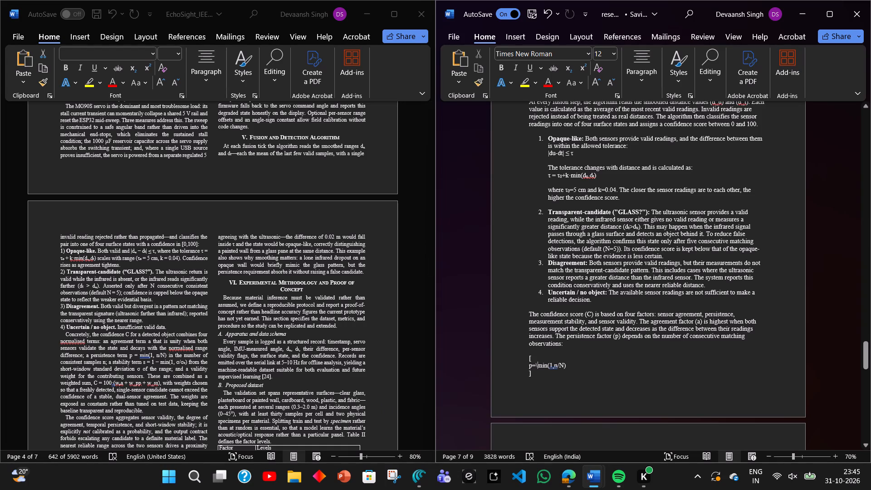
{"action": "key", "text": "BackSpace"}
{"action": "left_click", "coordinate": [533, 359]}
{"action": "key", "text": "BackSpace"}
{"action": "key", "text": "BackSpace"}
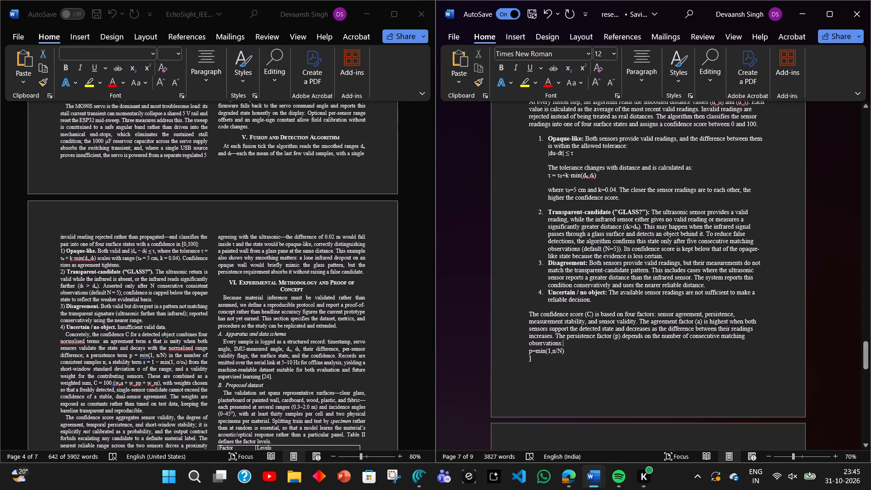
{"action": "left_click", "coordinate": [549, 358]}
{"action": "key", "text": "BackSpace"}
Remove the backslash before min in the stability factor formula so it begins s=1-min(1,.
{"action": "scroll", "coordinate": [583, 377], "scroll_direction": "down", "scroll_amount": 3}
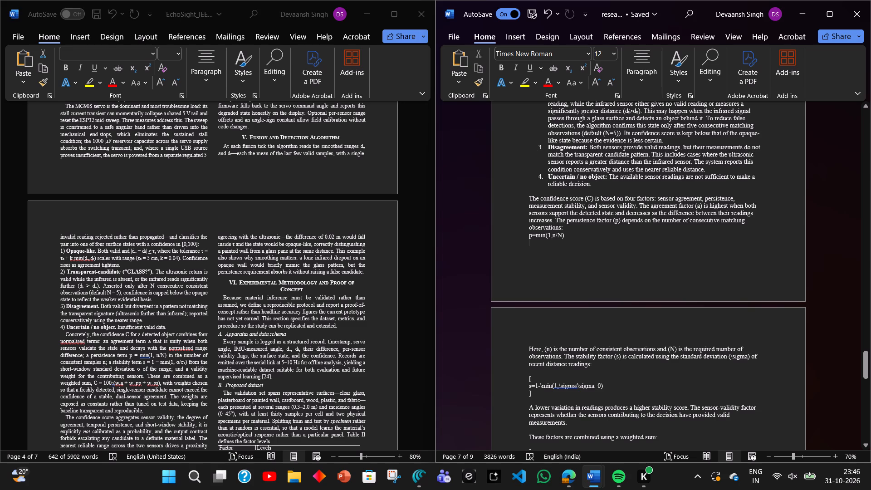
{"action": "left_click", "coordinate": [748, 357]}
{"action": "scroll", "coordinate": [327, 372], "scroll_direction": "down", "scroll_amount": 1}
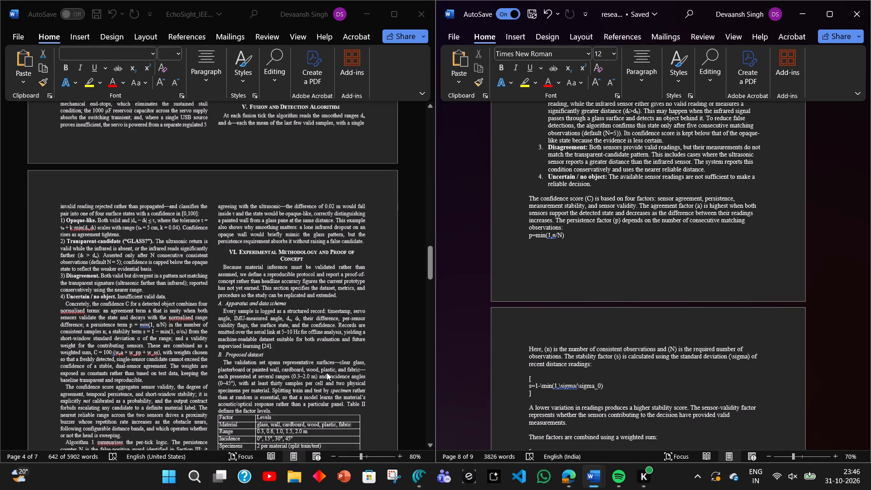
{"action": "scroll", "coordinate": [327, 372], "scroll_direction": "down", "scroll_amount": 1}
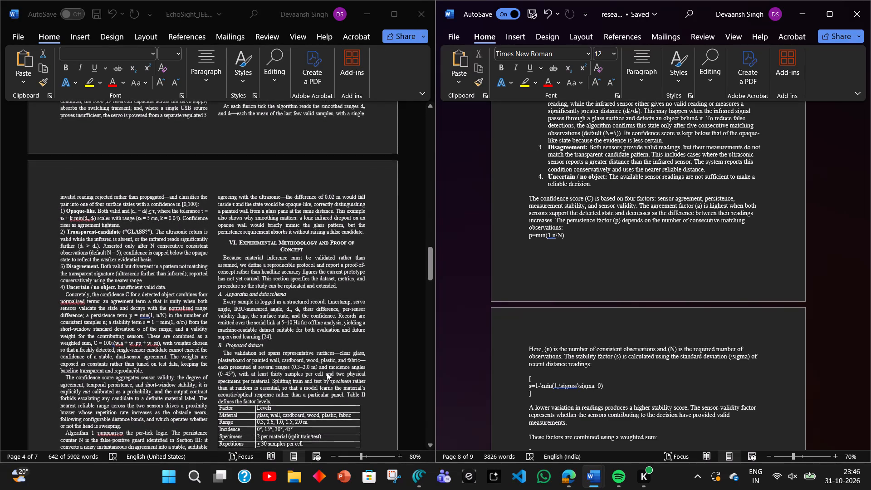
{"action": "scroll", "coordinate": [327, 372], "scroll_direction": "down", "scroll_amount": 2}
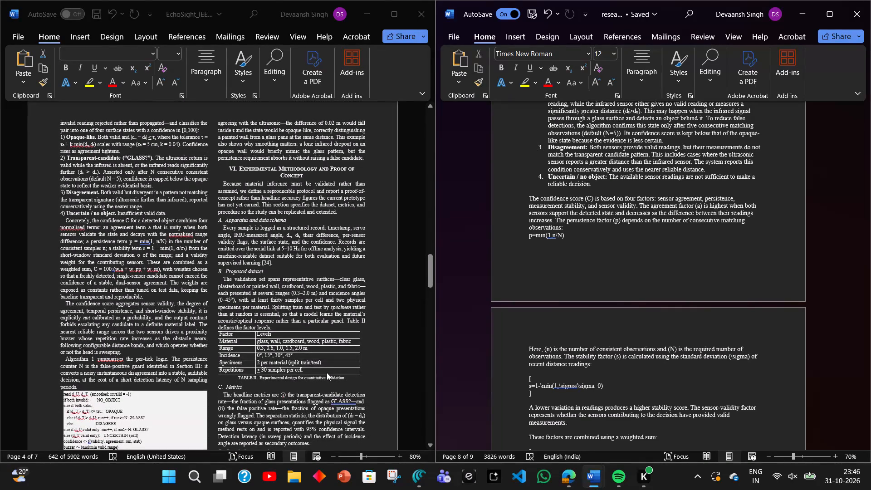
{"action": "scroll", "coordinate": [327, 372], "scroll_direction": "down", "scroll_amount": 1}
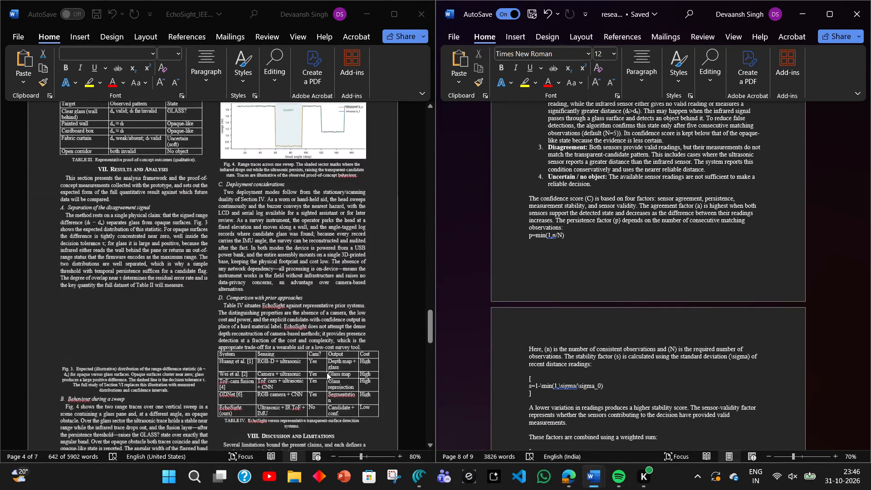
{"action": "scroll", "coordinate": [327, 372], "scroll_direction": "up", "scroll_amount": 5}
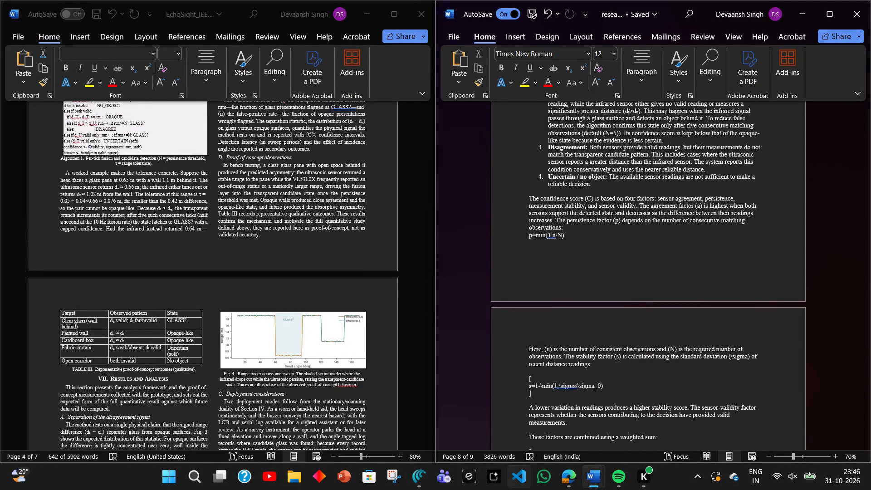
{"action": "left_click", "coordinate": [542, 385]}
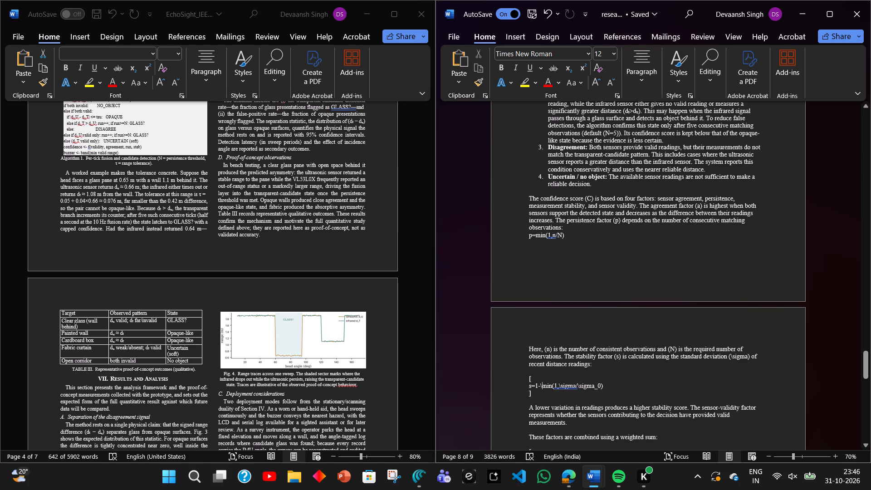
{"action": "key", "text": "BackSpace"}
Review the draft's converted formulas and examine how the original paper writes the stability term and weighted sum in its confidence paragraph.
{"action": "scroll", "coordinate": [579, 330], "scroll_direction": "up", "scroll_amount": 1}
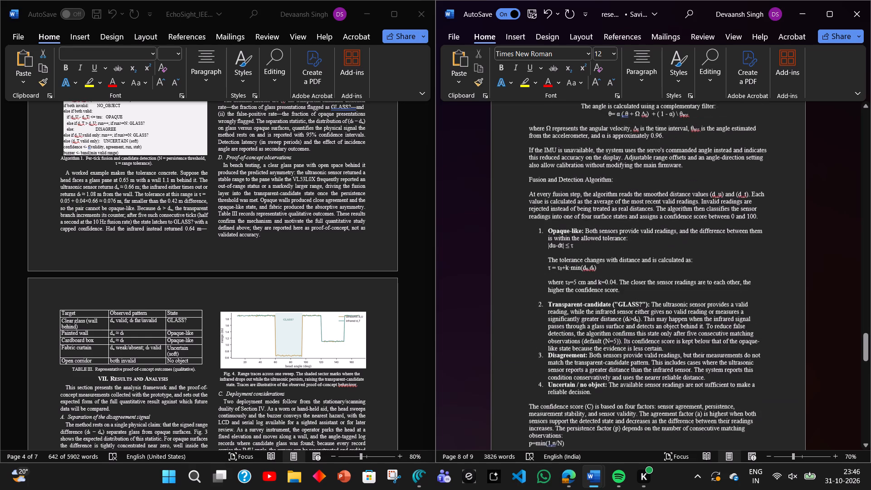
{"action": "scroll", "coordinate": [579, 330], "scroll_direction": "up", "scroll_amount": 3}
{"action": "scroll", "coordinate": [579, 330], "scroll_direction": "right", "scroll_amount": 1}
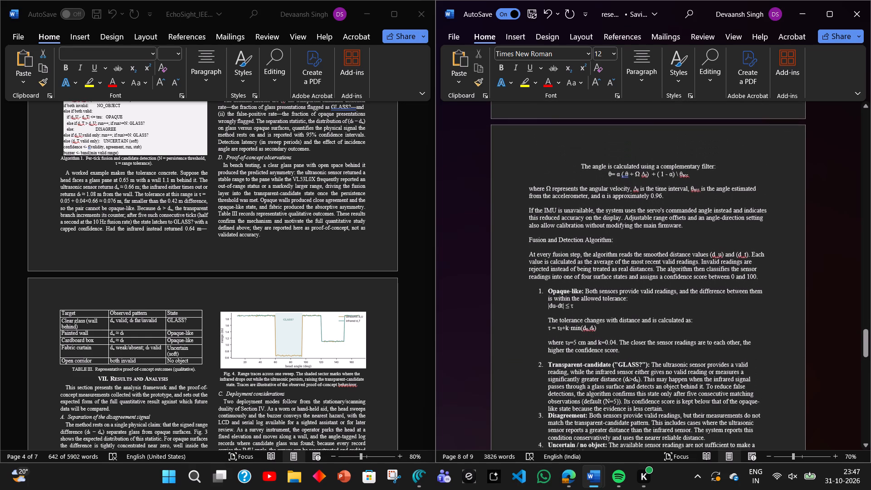
{"action": "scroll", "coordinate": [579, 330], "scroll_direction": "right", "scroll_amount": 2}
{"action": "scroll", "coordinate": [581, 328], "scroll_direction": "down", "scroll_amount": 1}
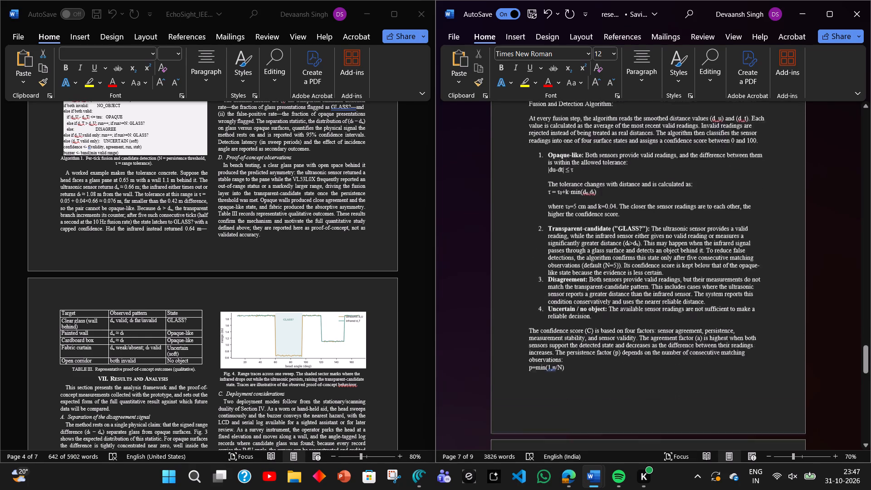
{"action": "scroll", "coordinate": [581, 328], "scroll_direction": "down", "scroll_amount": 3}
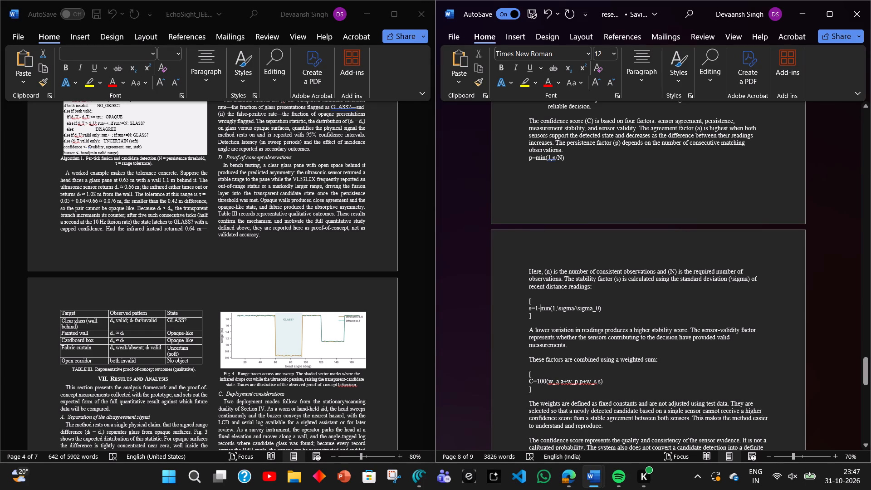
{"action": "scroll", "coordinate": [312, 281], "scroll_direction": "up", "scroll_amount": 1}
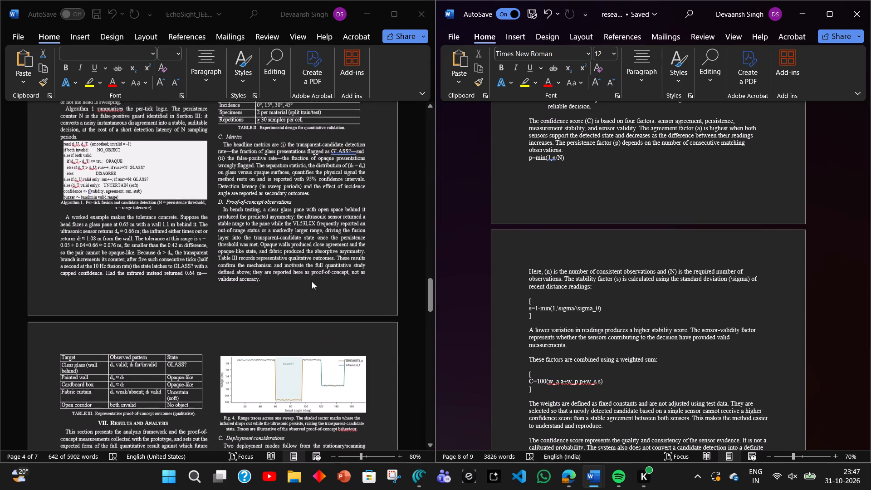
{"action": "scroll", "coordinate": [312, 281], "scroll_direction": "up", "scroll_amount": 3}
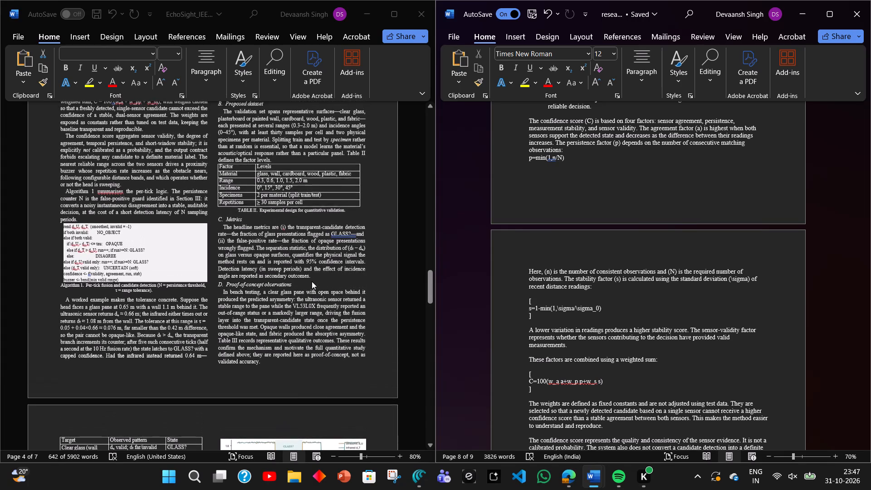
{"action": "scroll", "coordinate": [312, 281], "scroll_direction": "up", "scroll_amount": 2}
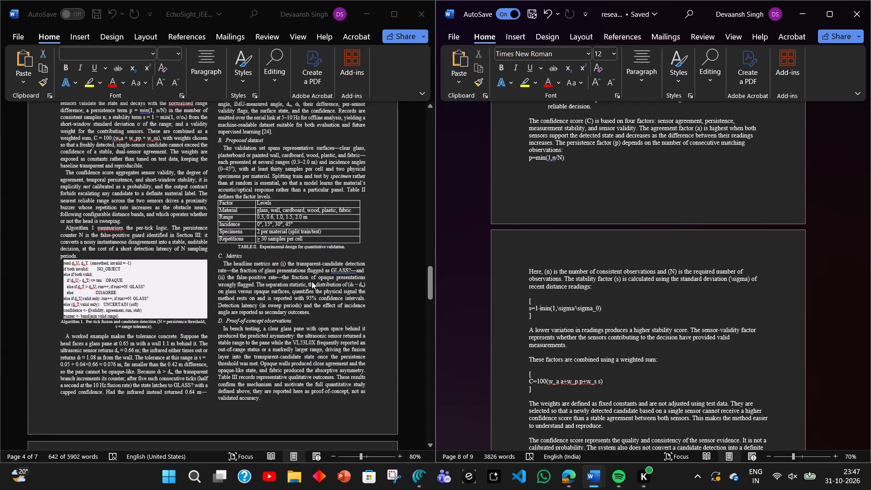
{"action": "scroll", "coordinate": [312, 281], "scroll_direction": "up", "scroll_amount": 1}
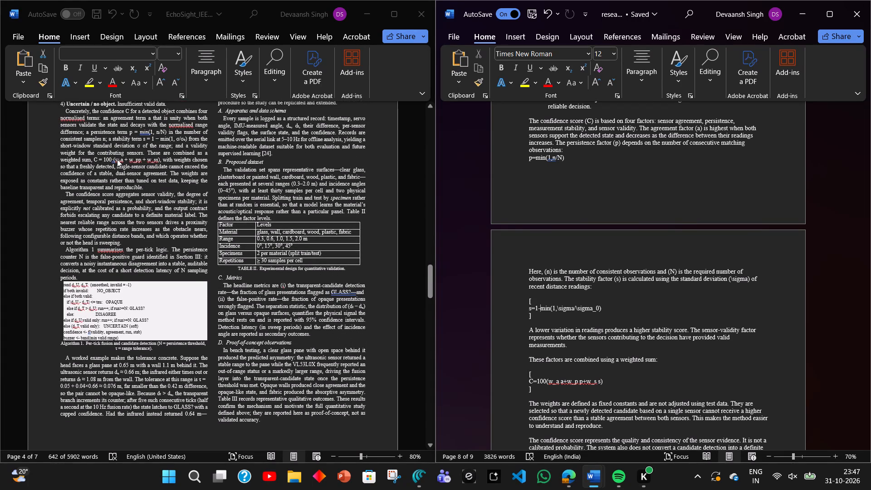
{"action": "scroll", "coordinate": [117, 159], "scroll_direction": "up", "scroll_amount": 1}
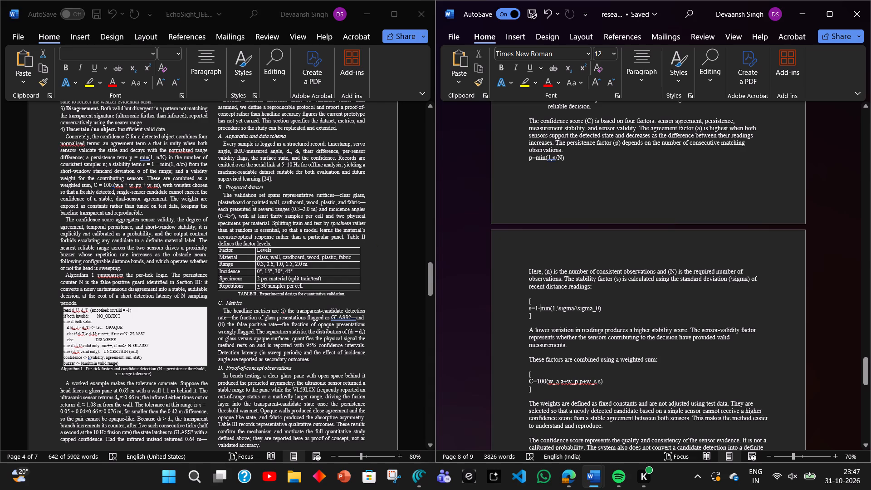
Replace the first \sigma and the slash after it in the stability factor formula with the σ symbol.
{"action": "left_click", "coordinate": [576, 308]}
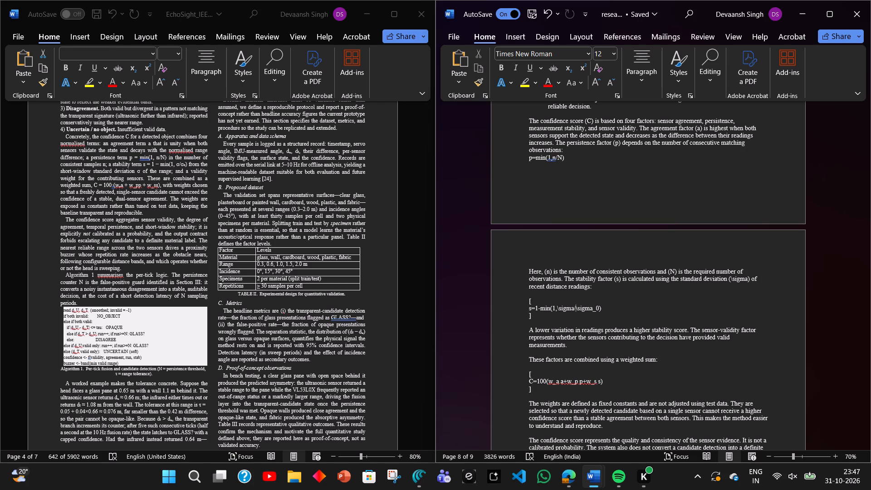
{"action": "key", "text": "BackSpace"}
{"action": "key", "text": "BackSpace"}
{"action": "key", "text": "BackSpace"}
{"action": "key", "text": "BackSpace"}
{"action": "key", "text": "BackSpace"}
{"action": "key", "text": "BackSpace"}
{"action": "key", "text": "BackSpace"}
{"action": "type", "text": "03"}
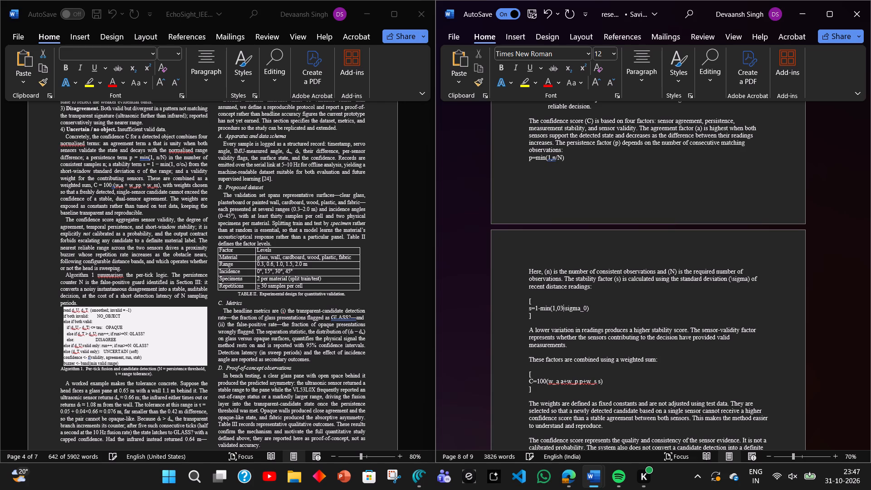
{"action": "type", "text": "c3"}
{"action": "key", "text": "alt+x"}
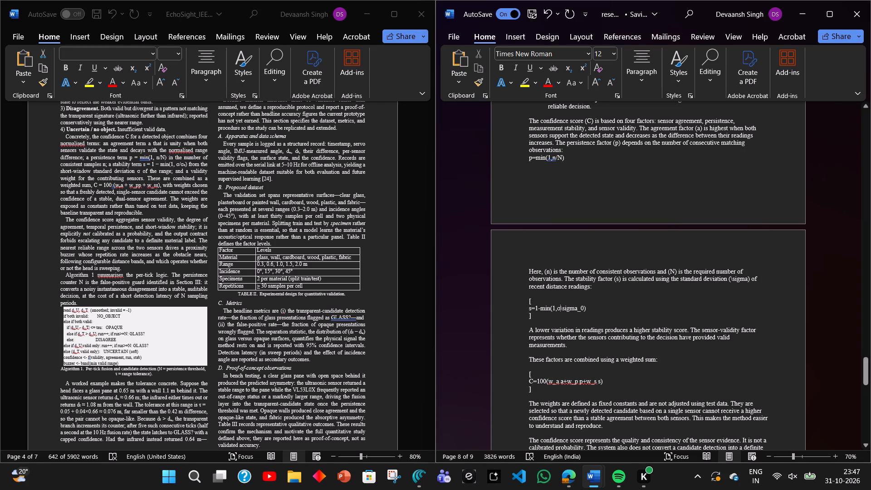
Replace \sigma_0 in the stability factor formula with a slash and σ0, formatting the 0 as a subscript.
{"action": "left_click", "coordinate": [579, 308]}
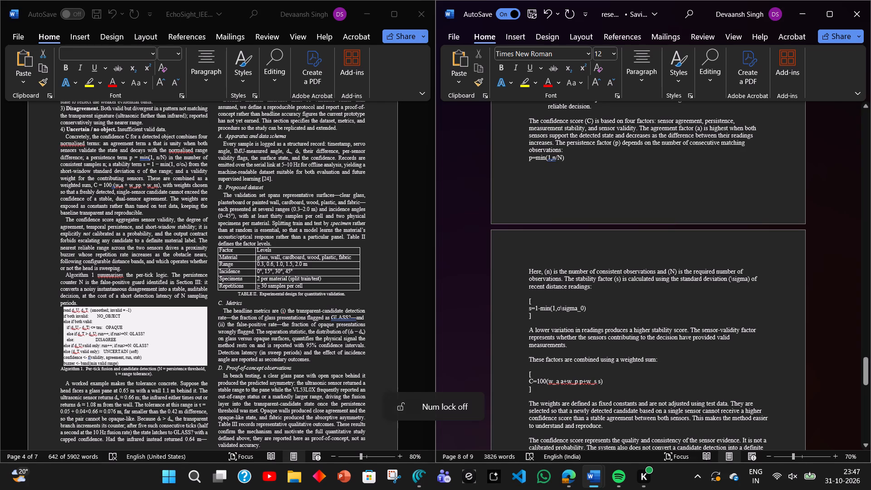
{"action": "key", "text": "BackSpace"}
{"action": "key", "text": "BackSpace"}
{"action": "key", "text": "BackSpace"}
{"action": "key", "text": "BackSpace"}
{"action": "key", "text": "BackSpace"}
{"action": "key", "text": "BackSpace"}
{"action": "key", "text": "BackSpace"}
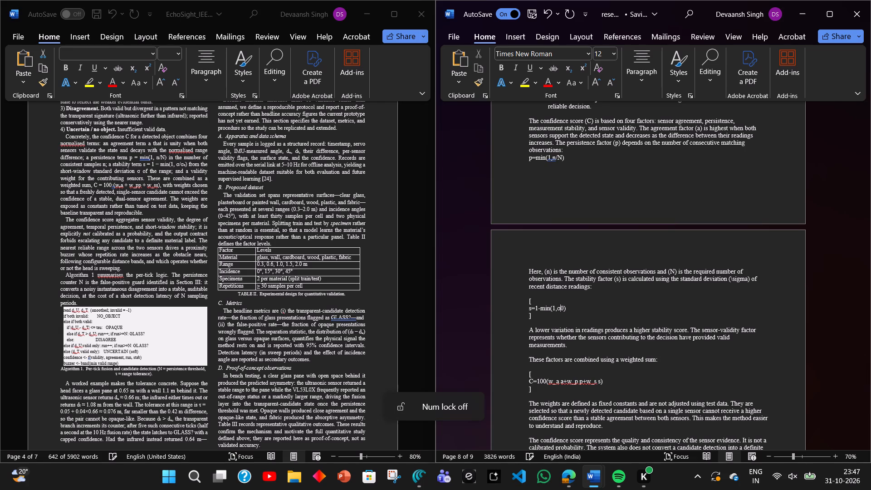
{"action": "key", "text": "slash"}
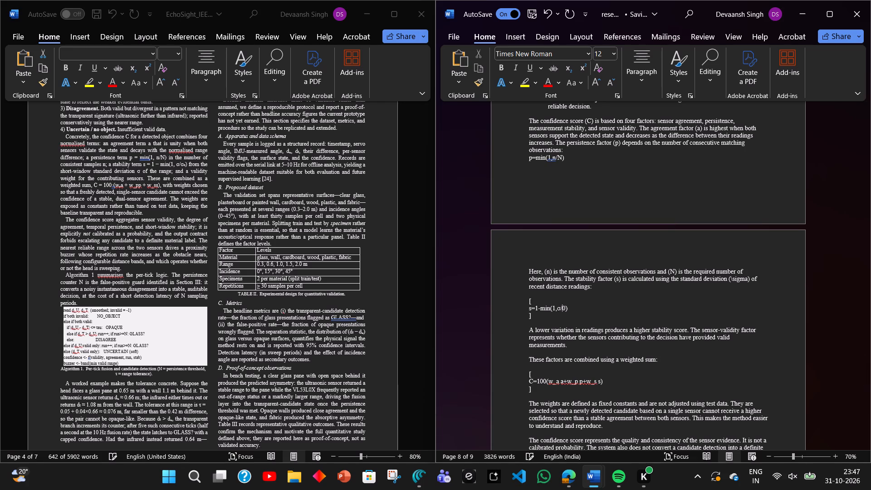
{"action": "type", "text": "03c3"}
{"action": "key", "text": "alt+x"}
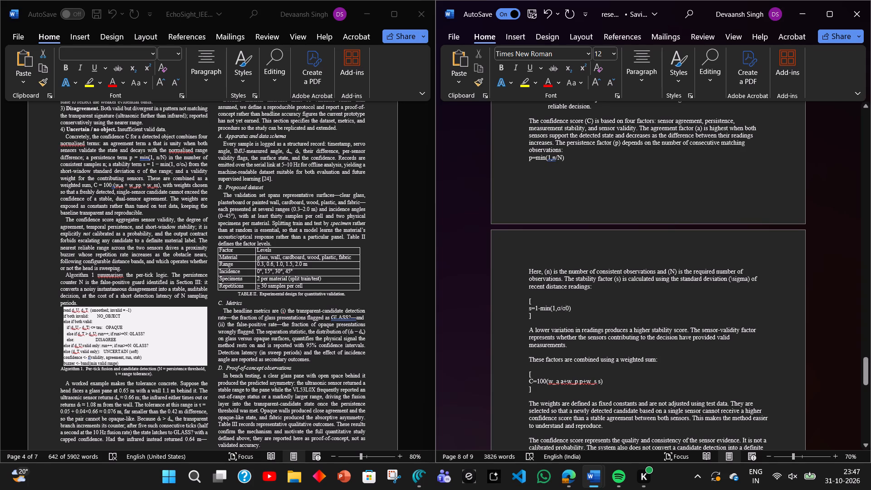
{"action": "left_click", "coordinate": [567, 307]}
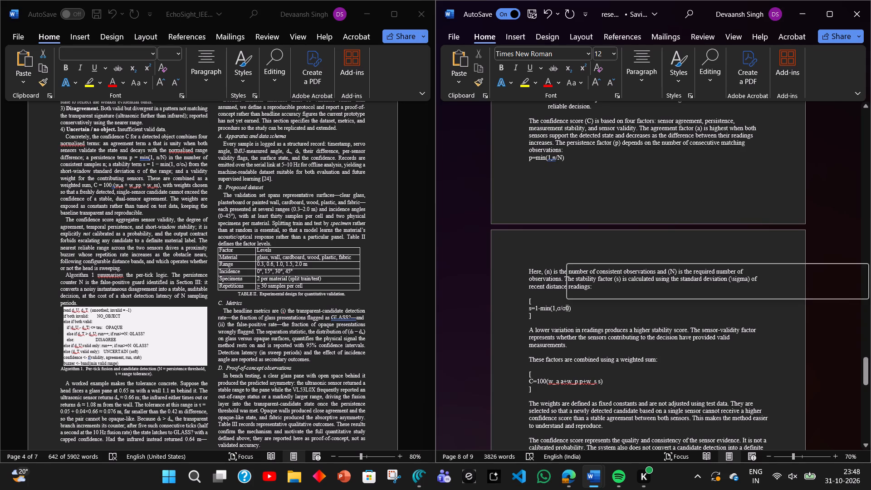
{"action": "left_click", "coordinate": [570, 72]}
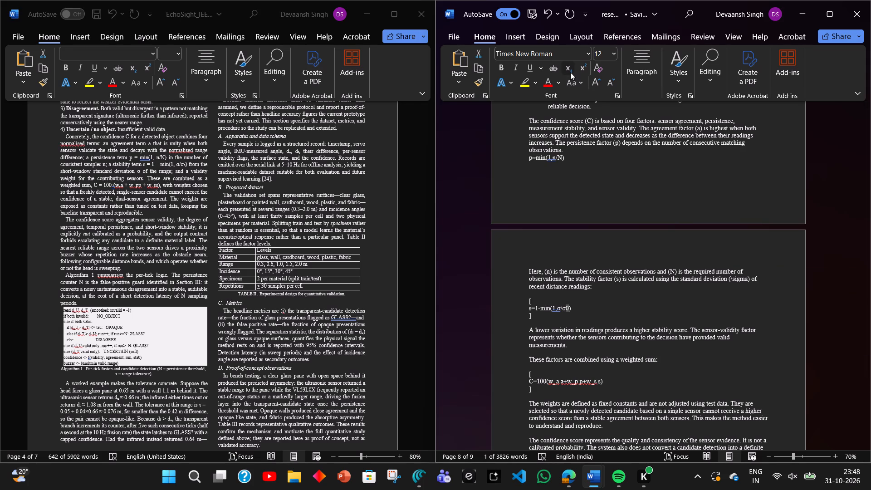
Replace \sigma with the σ symbol in the parentheses after "standard deviation" in the stability factor sentence.
{"action": "left_click_drag", "start_coordinate": [748, 279], "coordinate": [743, 279]}
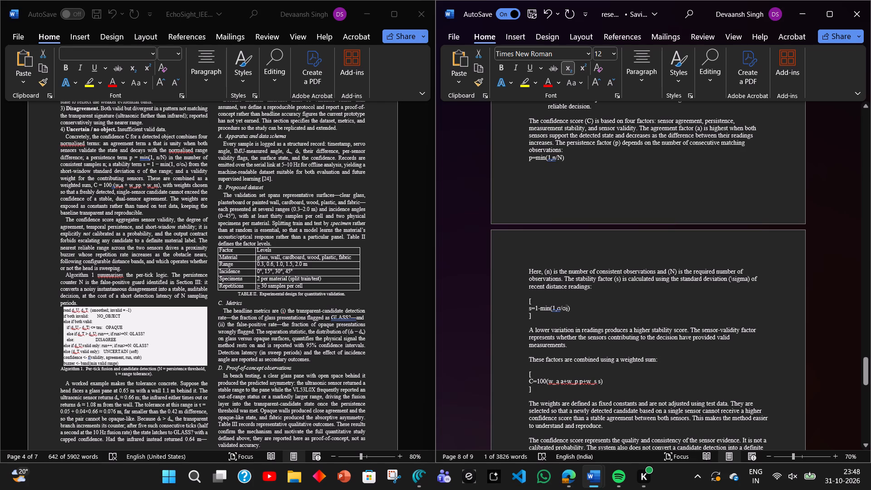
{"action": "left_click_drag", "start_coordinate": [743, 279], "coordinate": [731, 277]}
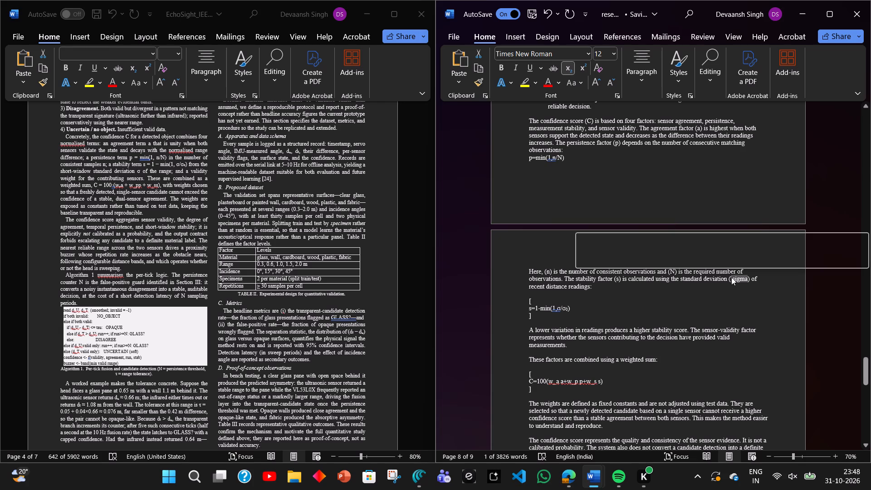
{"action": "key", "text": "BackSpace"}
{"action": "type", "text": "03c3"}
{"action": "key", "text": "alt+x"}
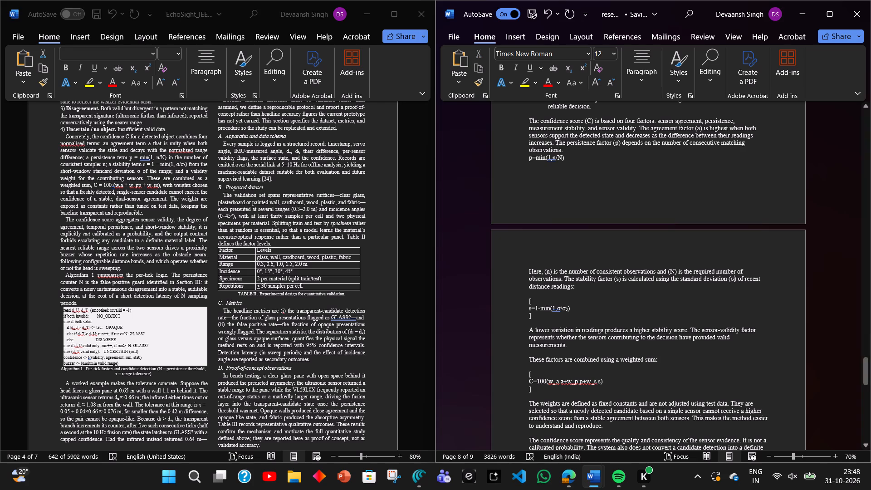
Remove the square brackets around the stability factor formula and place it directly below the "recent distance readings:" line.
{"action": "left_click", "coordinate": [544, 318]}
{"action": "key", "text": "BackSpace"}
{"action": "key", "text": "BackSpace"}
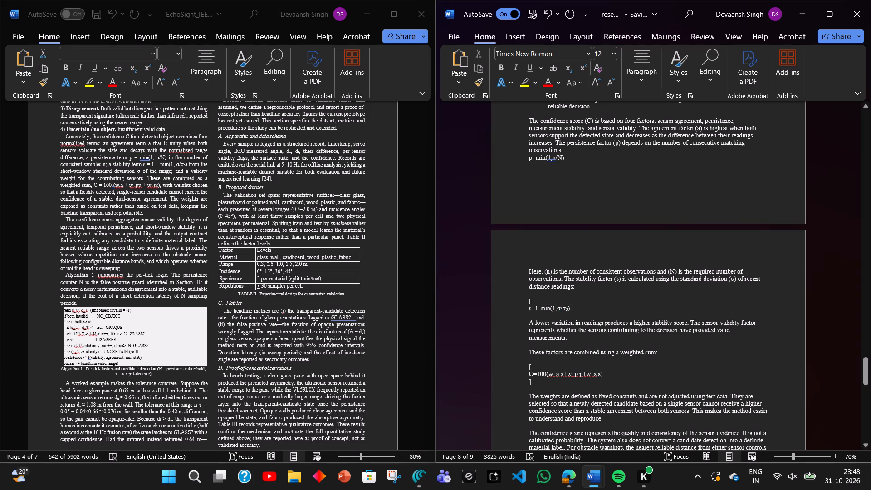
{"action": "left_click", "coordinate": [562, 304]}
{"action": "key", "text": "BackSpace"}
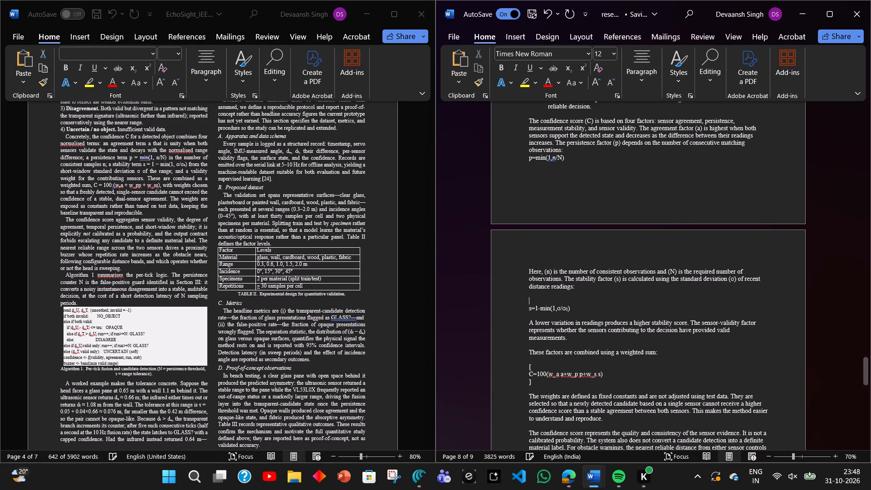
{"action": "key", "text": "BackSpace"}
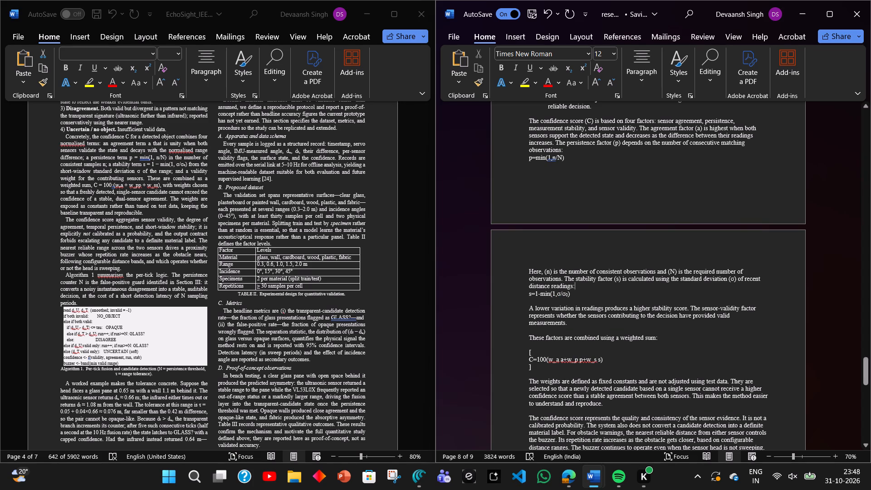
Remove the square brackets around the weighted-sum formula and place it directly below its introductory sentence.
{"action": "left_click", "coordinate": [551, 368]}
{"action": "key", "text": "BackSpace"}
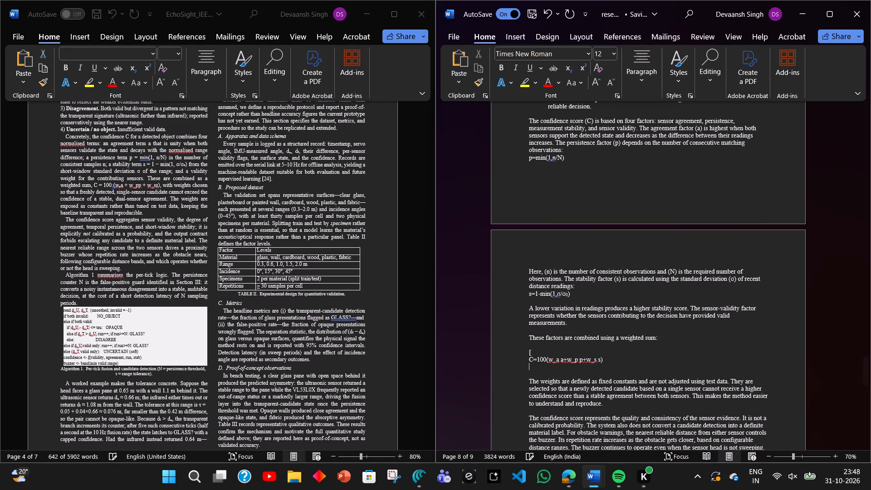
{"action": "key", "text": "BackSpace"}
{"action": "left_click", "coordinate": [536, 353]}
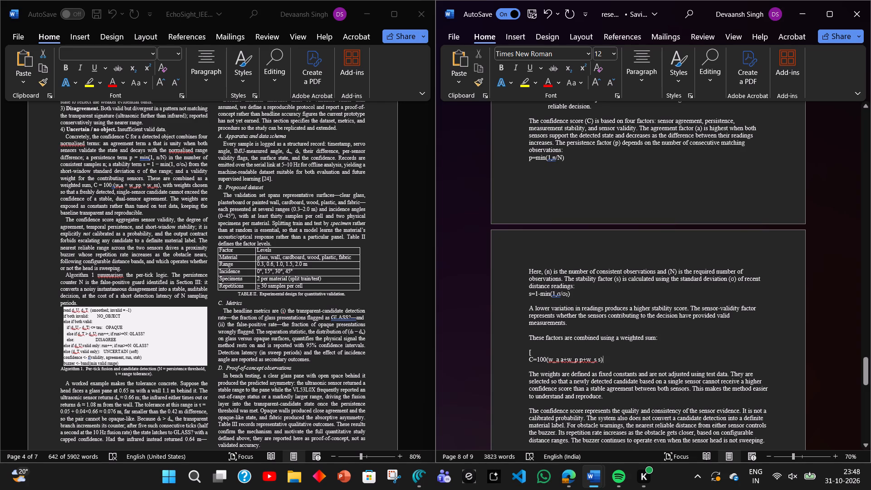
{"action": "key", "text": "BackSpace"}
{"action": "key", "text": "BackSpace"}
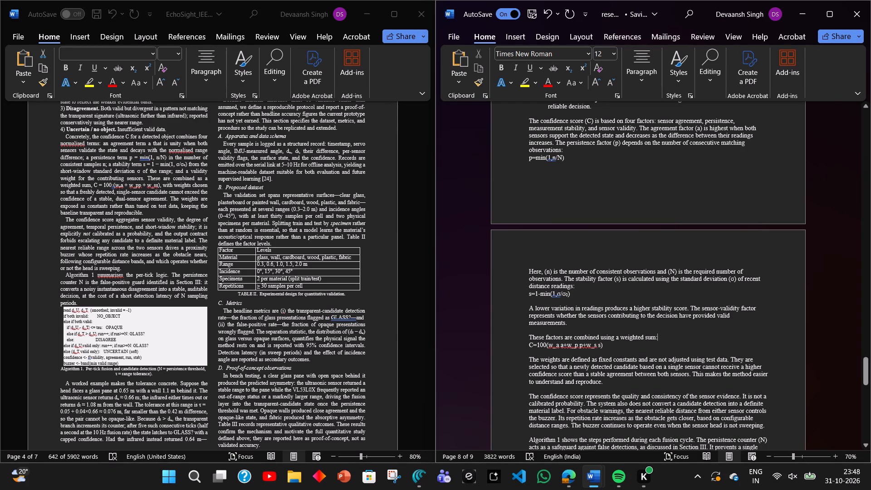
Adjust the spacing in the weighted-sum formula so it reads C=100(w_aa +w_pp +w_ss).
{"action": "scroll", "coordinate": [597, 394], "scroll_direction": "down", "scroll_amount": 1}
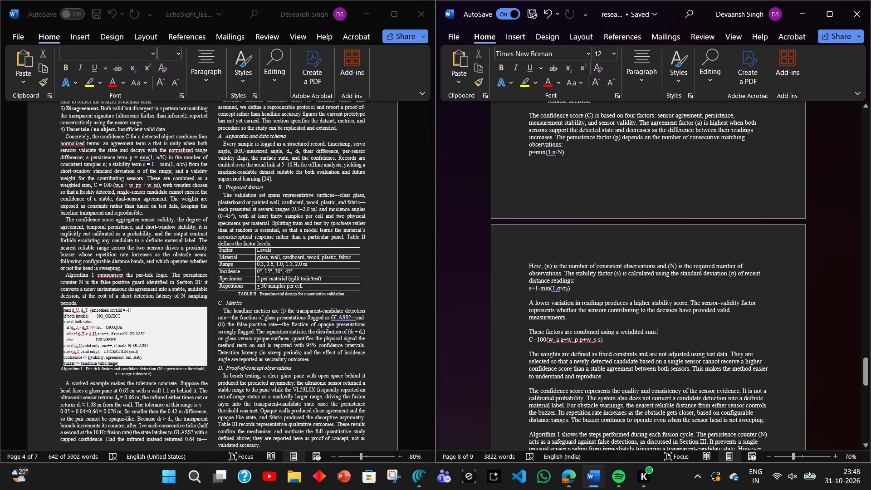
{"action": "left_click", "coordinate": [610, 349]}
{"action": "left_click", "coordinate": [563, 340]}
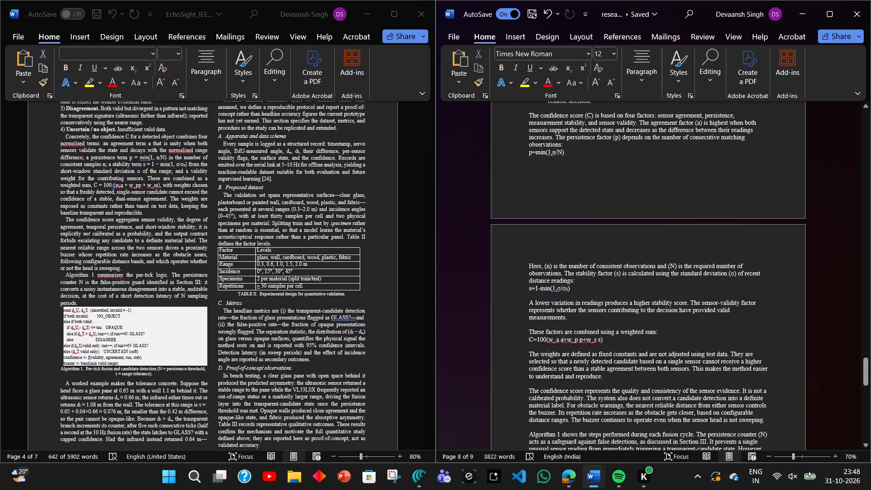
{"action": "key", "text": "space"}
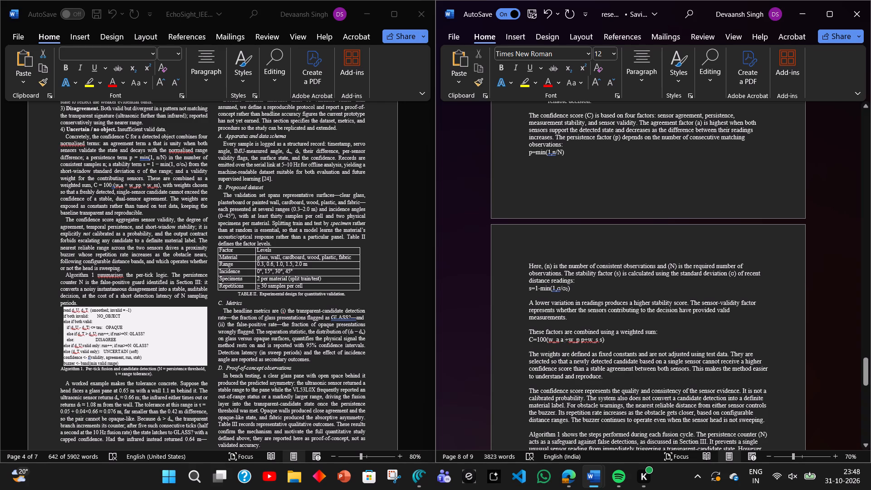
{"action": "left_click", "coordinate": [560, 340]}
{"action": "key", "text": "BackSpace"}
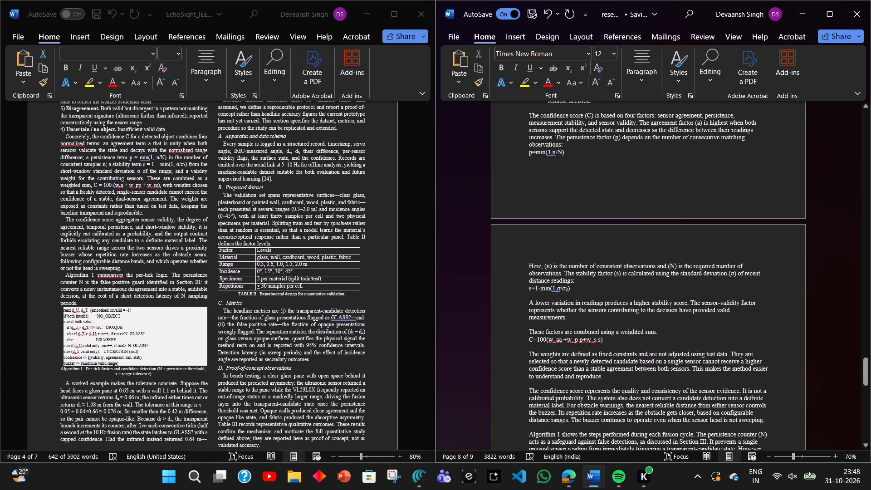
{"action": "left_click", "coordinate": [580, 340]}
{"action": "key", "text": "BackSpace"}
{"action": "key", "text": "Right"}
{"action": "key", "text": "space"}
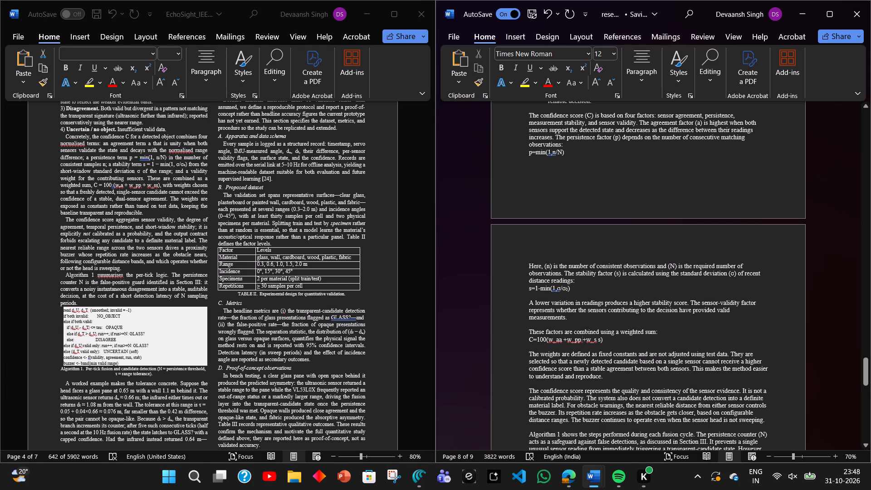
{"action": "left_click", "coordinate": [599, 341]}
{"action": "key", "text": "BackSpace"}
Review the Algorithm 1 listing and the numerical tolerance example for notation that still needs converting.
{"action": "scroll", "coordinate": [628, 381], "scroll_direction": "down", "scroll_amount": 2}
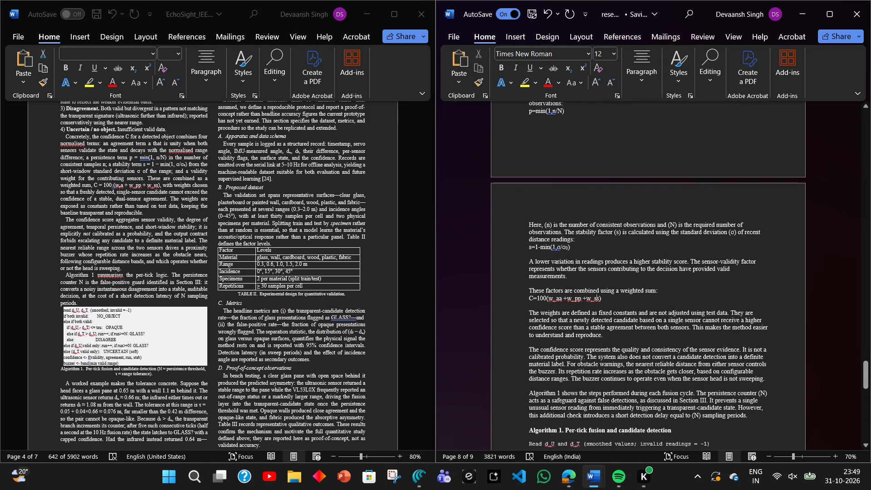
{"action": "scroll", "coordinate": [628, 381], "scroll_direction": "down", "scroll_amount": 2}
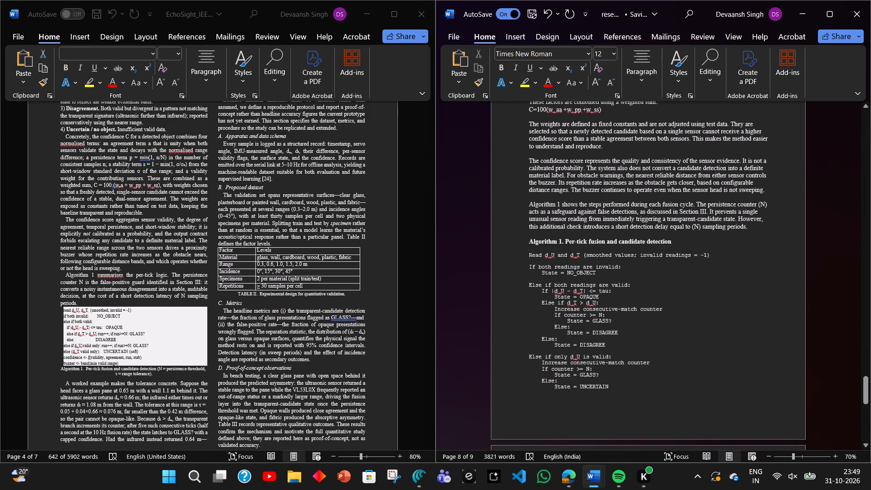
{"action": "scroll", "coordinate": [668, 268], "scroll_direction": "up", "scroll_amount": 1}
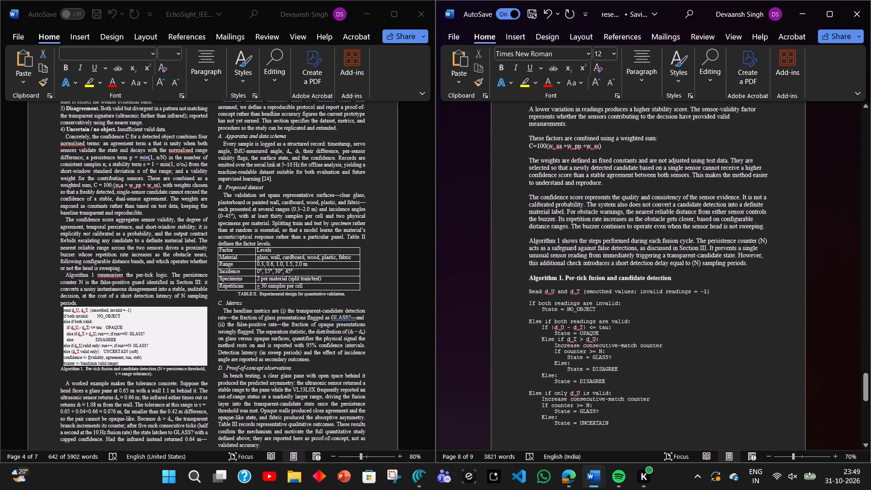
{"action": "scroll", "coordinate": [668, 268], "scroll_direction": "up", "scroll_amount": 2}
{"action": "scroll", "coordinate": [668, 268], "scroll_direction": "down", "scroll_amount": 3}
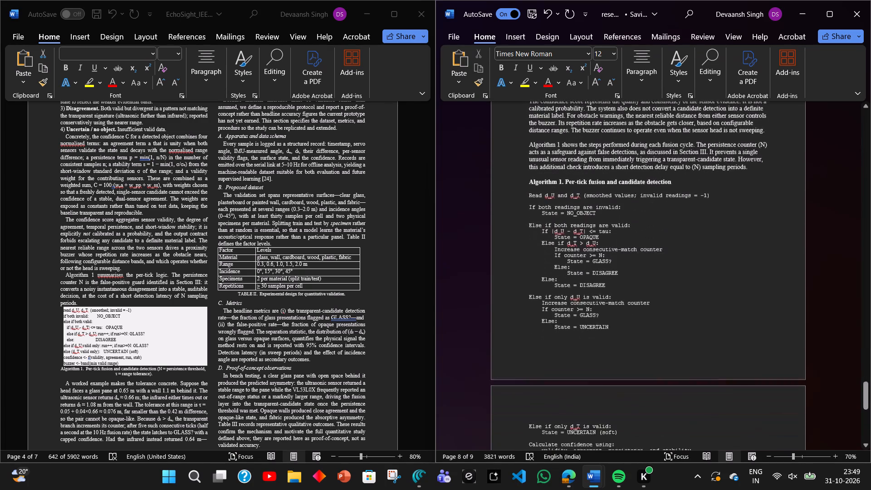
{"action": "scroll", "coordinate": [668, 268], "scroll_direction": "down", "scroll_amount": 3}
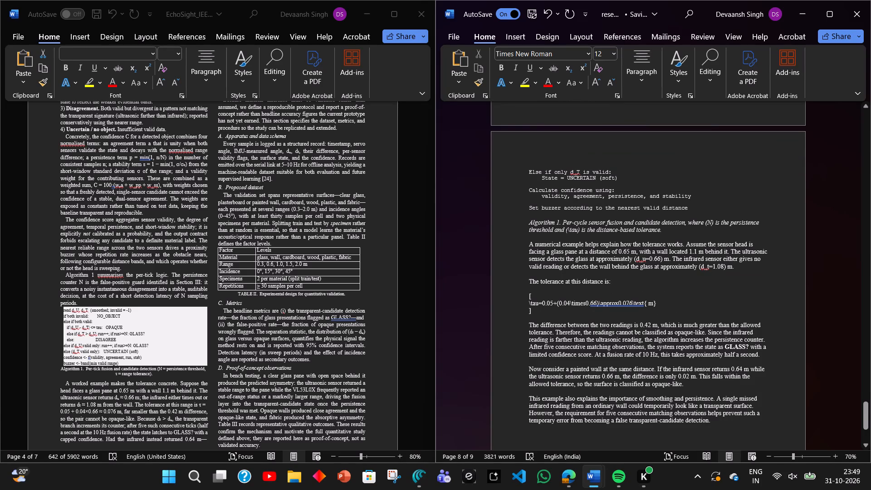
{"action": "scroll", "coordinate": [652, 264], "scroll_direction": "up", "scroll_amount": 5}
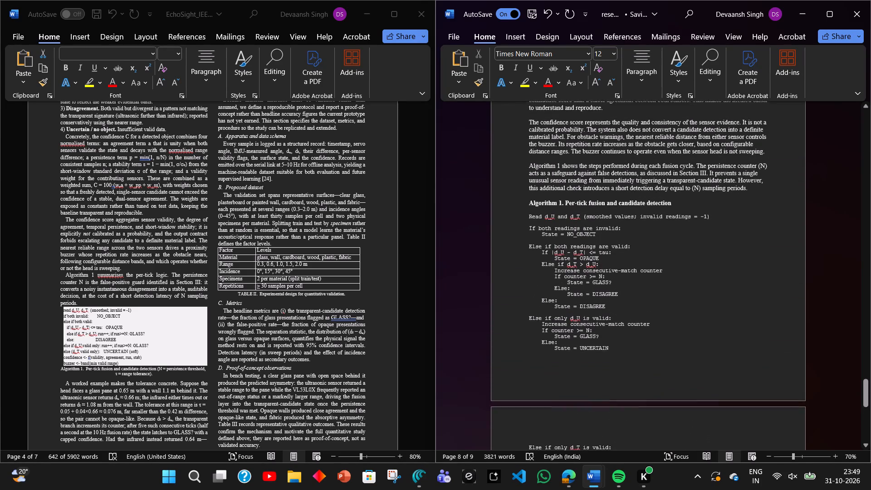
{"action": "scroll", "coordinate": [652, 264], "scroll_direction": "up", "scroll_amount": 1}
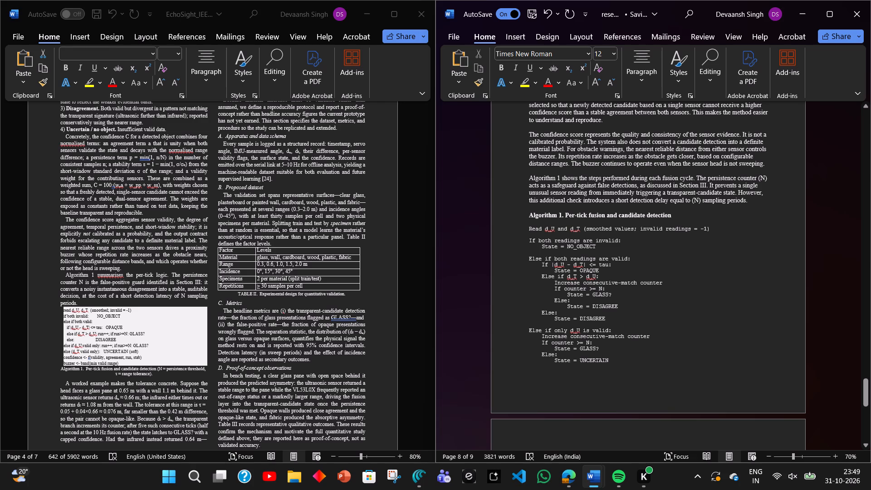
Rewrite d_U and d_T as du and dt in the opening Read line of Algorithm 1.
{"action": "left_click", "coordinate": [555, 230]}
{"action": "key", "text": "BackSpace"}
{"action": "key", "text": "BackSpace"}
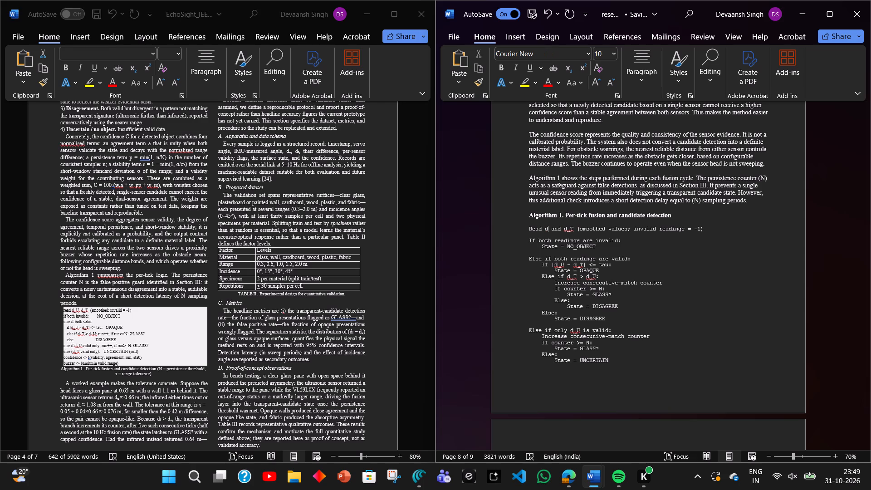
{"action": "key", "text": "u"}
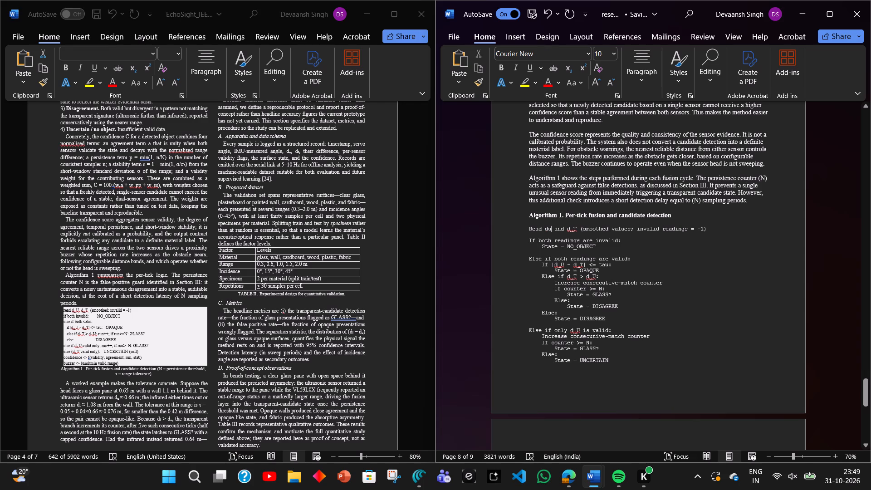
{"action": "left_click", "coordinate": [576, 228]}
{"action": "key", "text": "BackSpace"}
{"action": "key", "text": "BackSpace"}
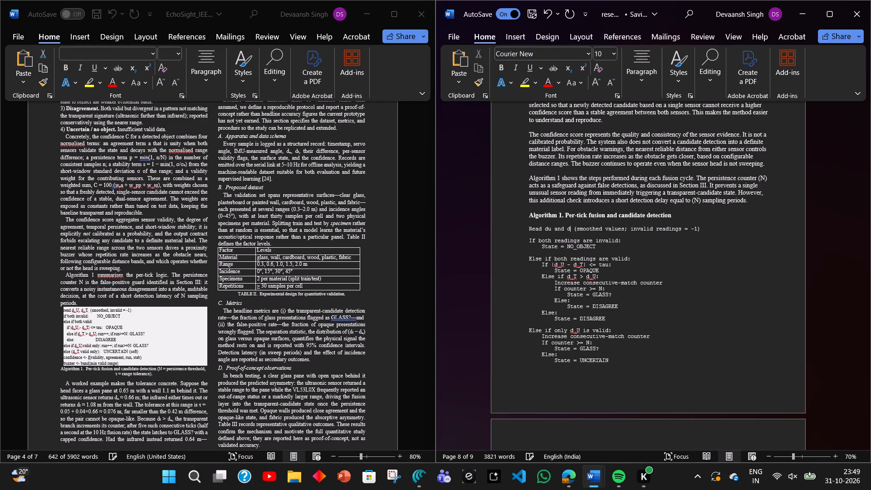
{"action": "key", "text": "t"}
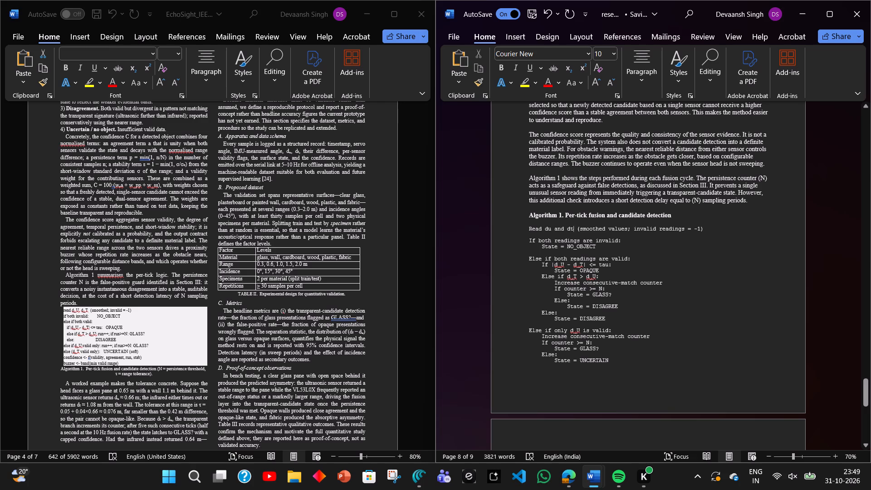
Format the u of du in Algorithm 1's Read line as a subscript.
{"action": "left_click", "coordinate": [550, 228]}
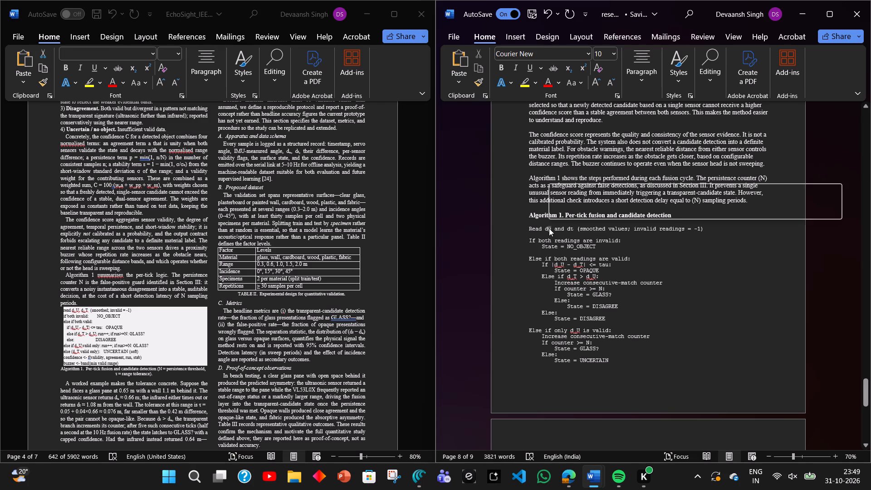
{"action": "left_click", "coordinate": [566, 65]}
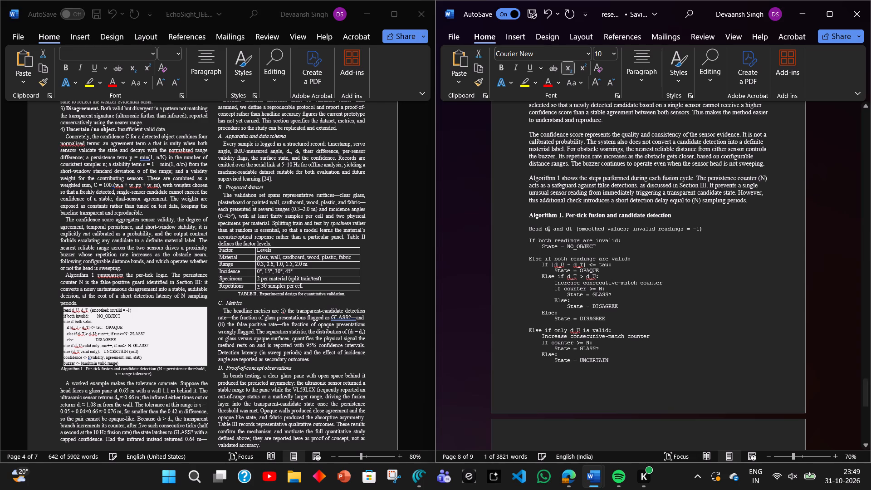
Replace each d_U in Algorithm 1's conditions with a copy of the subscripted du from the Read line.
{"action": "left_click_drag", "start_coordinate": [551, 228], "coordinate": [544, 228]}
{"action": "key", "text": "ctrl+c"}
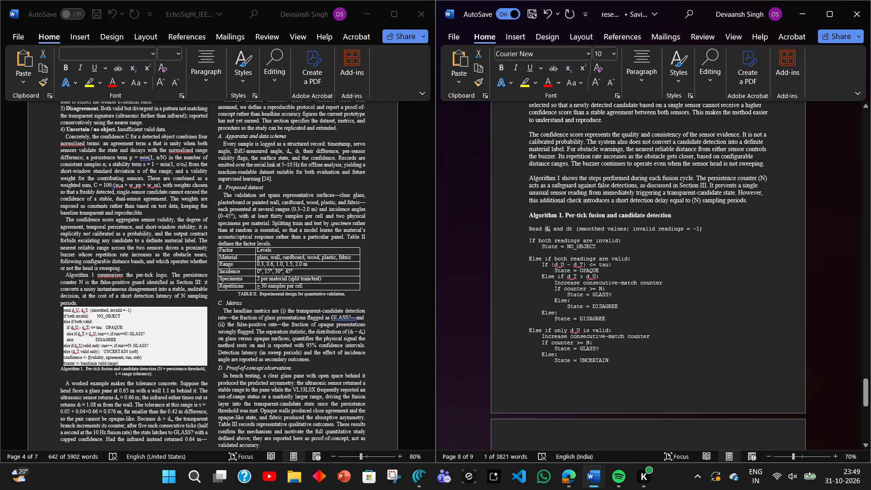
{"action": "left_click_drag", "start_coordinate": [564, 265], "coordinate": [554, 265]}
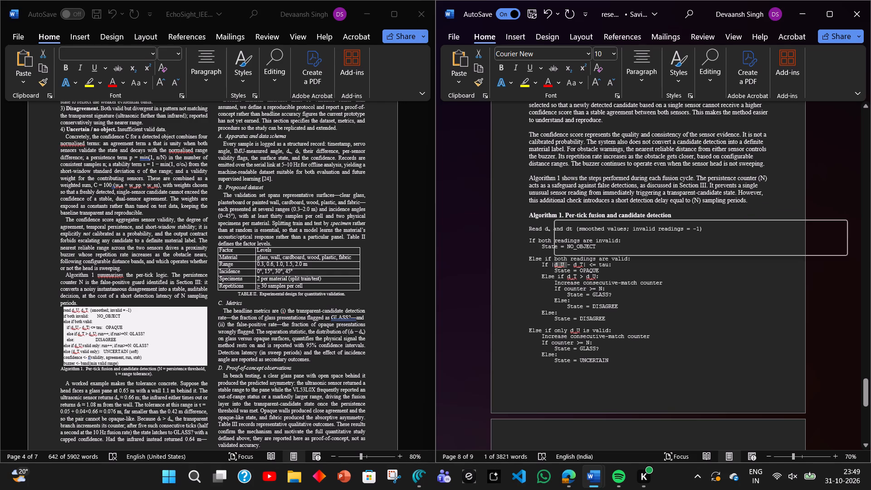
{"action": "key", "text": "ctrl+v"}
{"action": "left_click", "coordinate": [679, 304]}
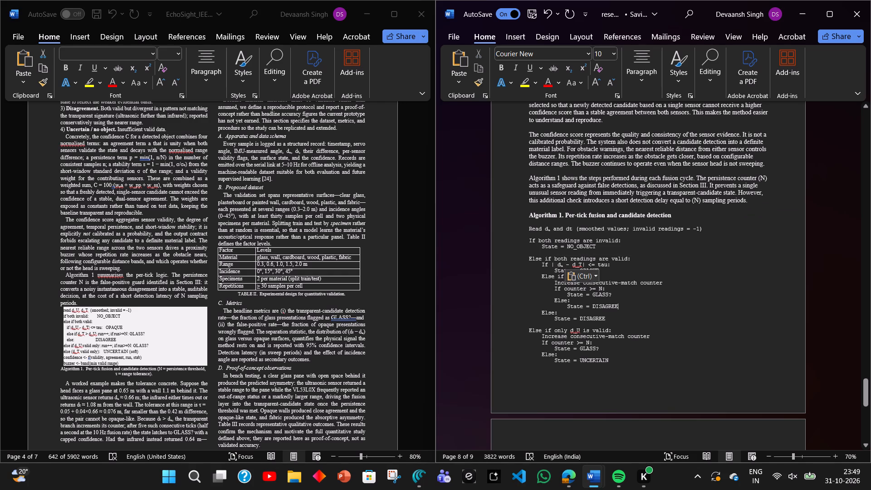
{"action": "key", "text": "Escape"}
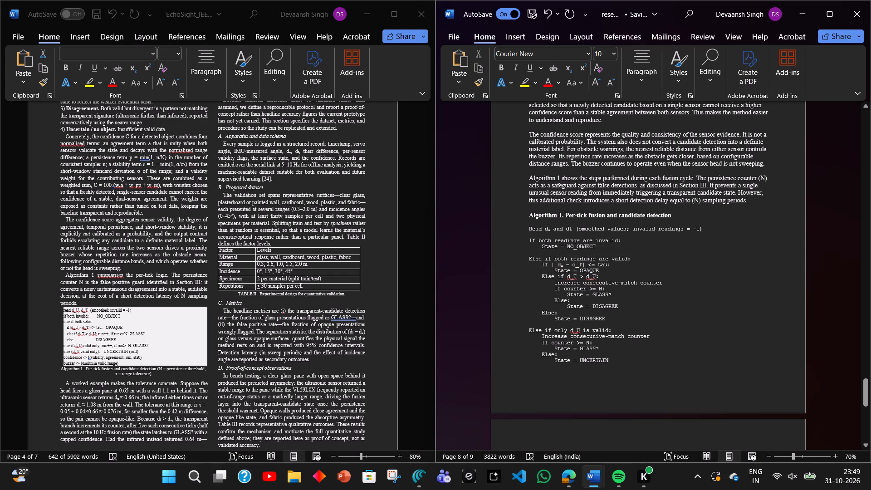
{"action": "left_click_drag", "start_coordinate": [595, 277], "coordinate": [587, 277]}
{"action": "key", "text": "ctrl+v"}
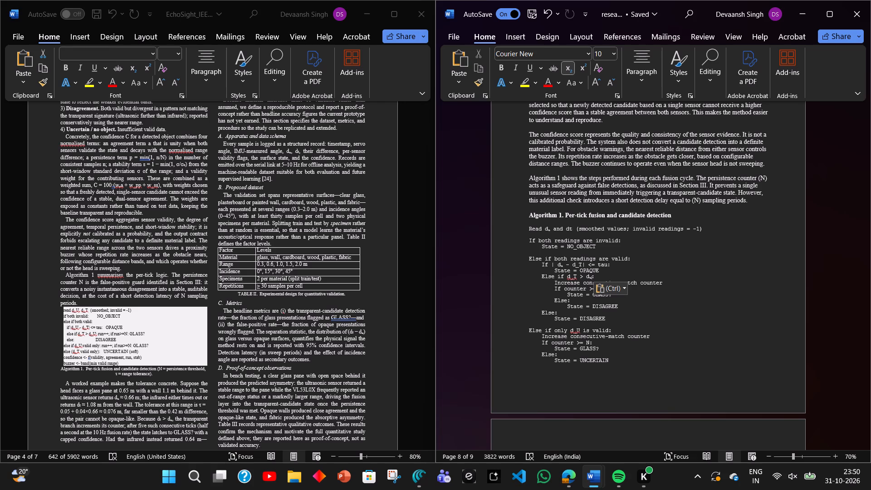
{"action": "left_click", "coordinate": [644, 335]}
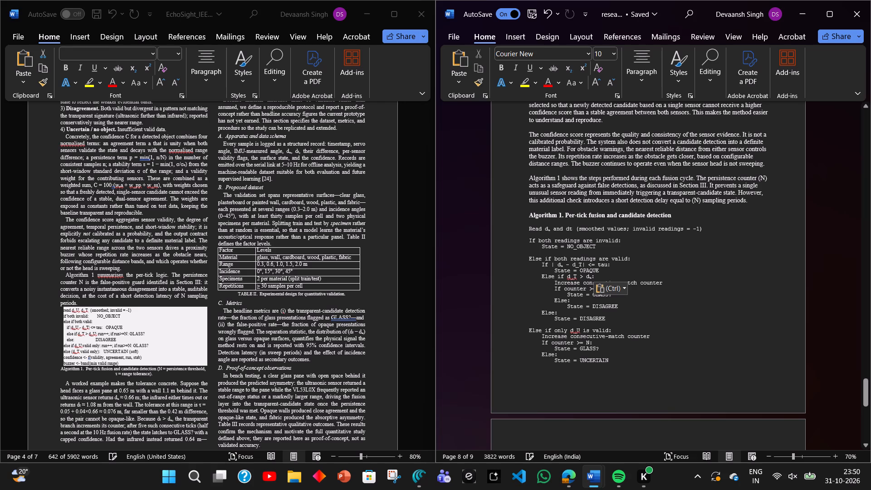
{"action": "key", "text": "Escape"}
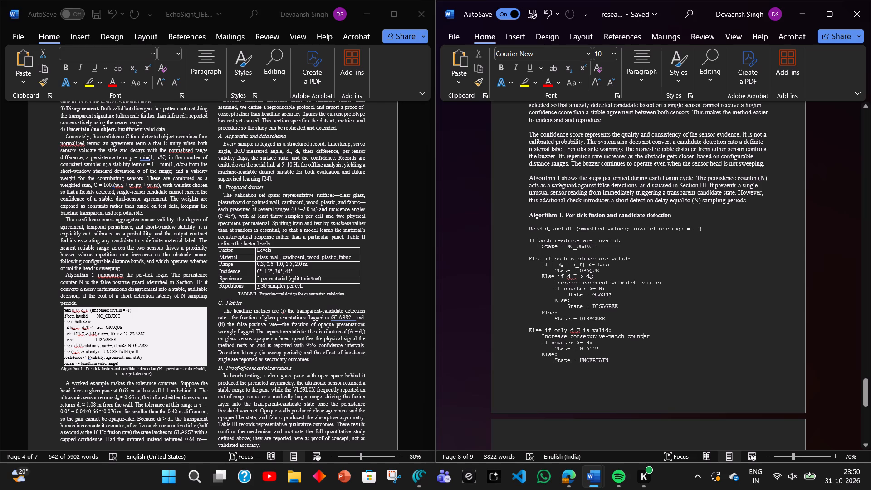
{"action": "left_click_drag", "start_coordinate": [580, 331], "coordinate": [573, 330]}
{"action": "key", "text": "BackSpace"}
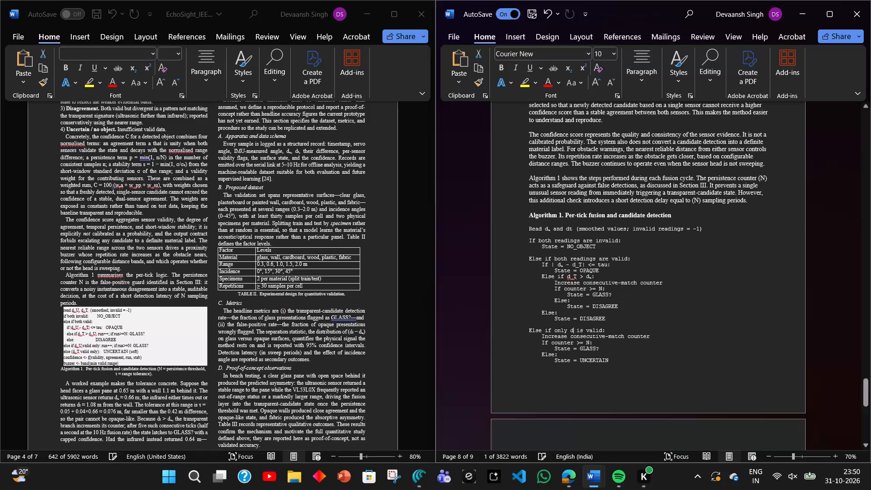
{"action": "key", "text": "BackSpace"}
{"action": "key", "text": "ctrl+v"}
Replace d_u in the numerical example's ultrasonic distance of 0.66 m with the copied subscripted du.
{"action": "scroll", "coordinate": [683, 384], "scroll_direction": "down", "scroll_amount": 1}
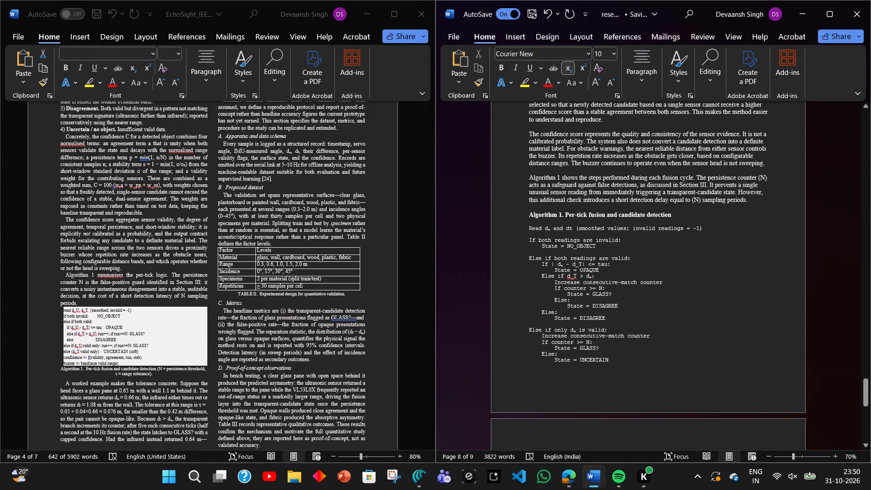
{"action": "scroll", "coordinate": [683, 384], "scroll_direction": "down", "scroll_amount": 1}
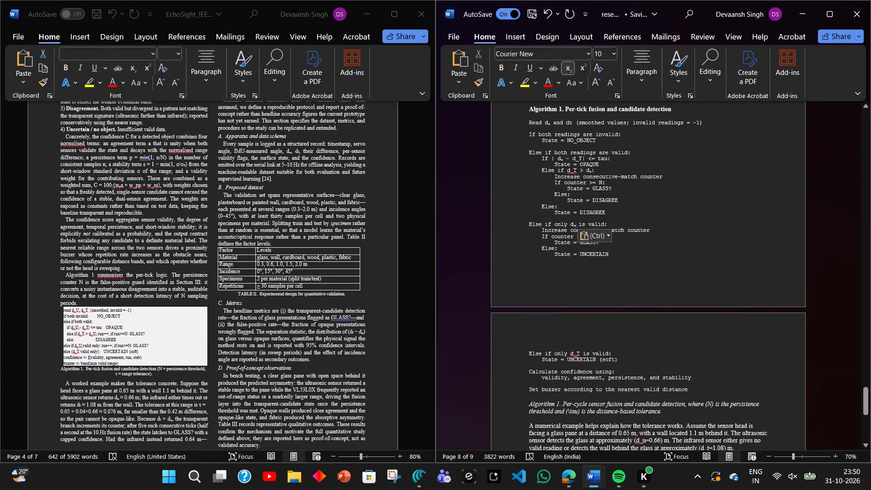
{"action": "scroll", "coordinate": [615, 396], "scroll_direction": "down", "scroll_amount": 1}
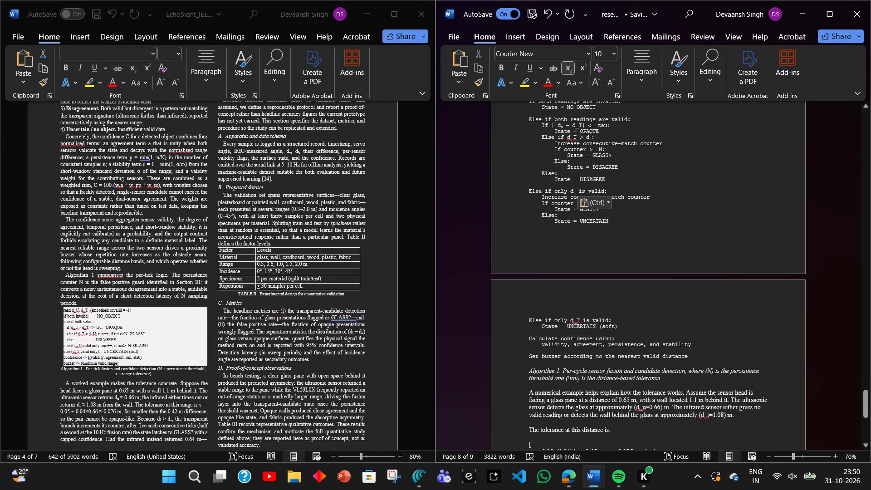
{"action": "left_click_drag", "start_coordinate": [645, 409], "coordinate": [637, 409]}
{"action": "key", "text": "ctrl+v"}
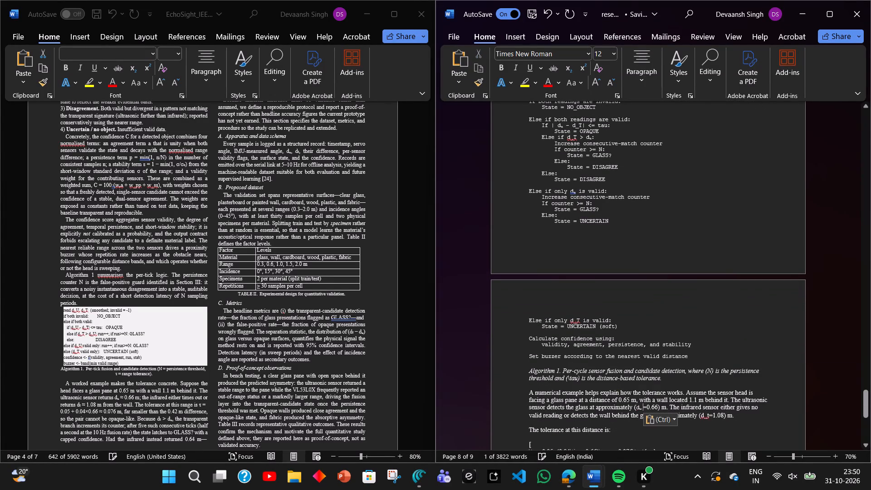
Examine the rest of the numerical tolerance example through the section's end for remaining raw notation.
{"action": "scroll", "coordinate": [733, 430], "scroll_direction": "down", "scroll_amount": 2}
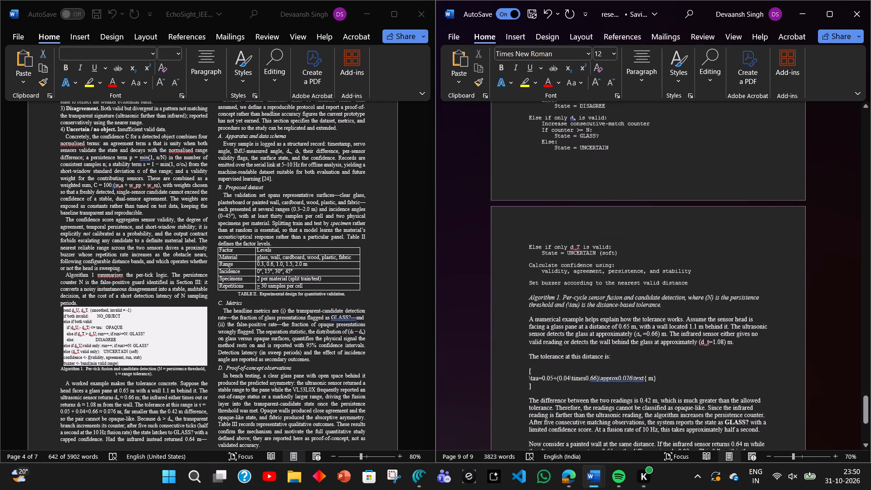
{"action": "scroll", "coordinate": [733, 430], "scroll_direction": "down", "scroll_amount": 3}
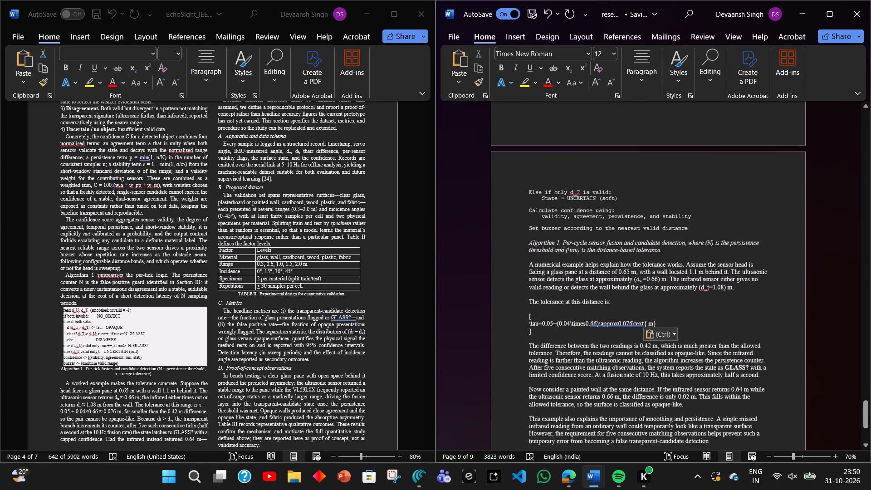
{"action": "scroll", "coordinate": [733, 430], "scroll_direction": "down", "scroll_amount": 4}
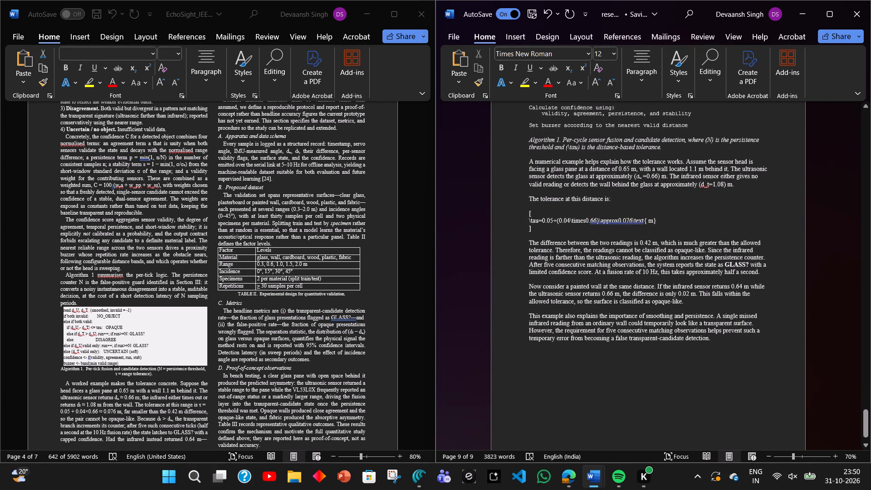
{"action": "scroll", "coordinate": [733, 430], "scroll_direction": "down", "scroll_amount": 2}
Format the t of dt in Algorithm 1's Read line as a subscript.
{"action": "scroll", "coordinate": [733, 430], "scroll_direction": "up", "scroll_amount": 5}
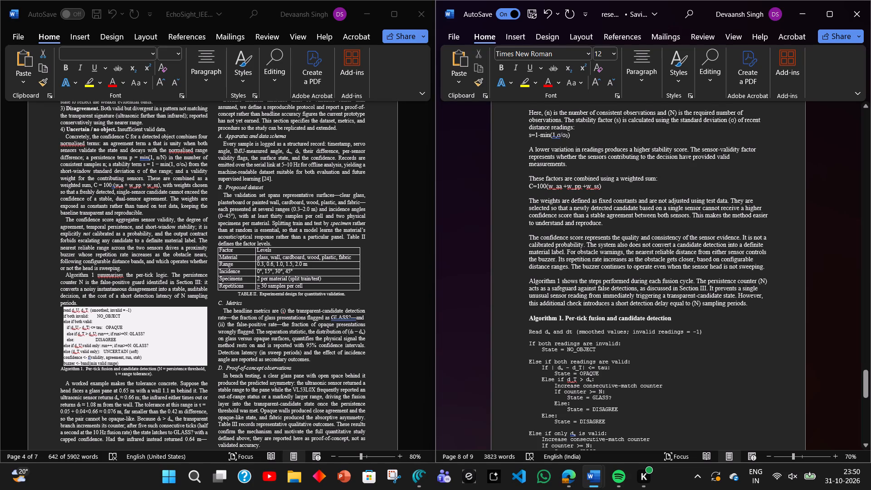
{"action": "left_click_drag", "start_coordinate": [573, 333], "coordinate": [569, 333]}
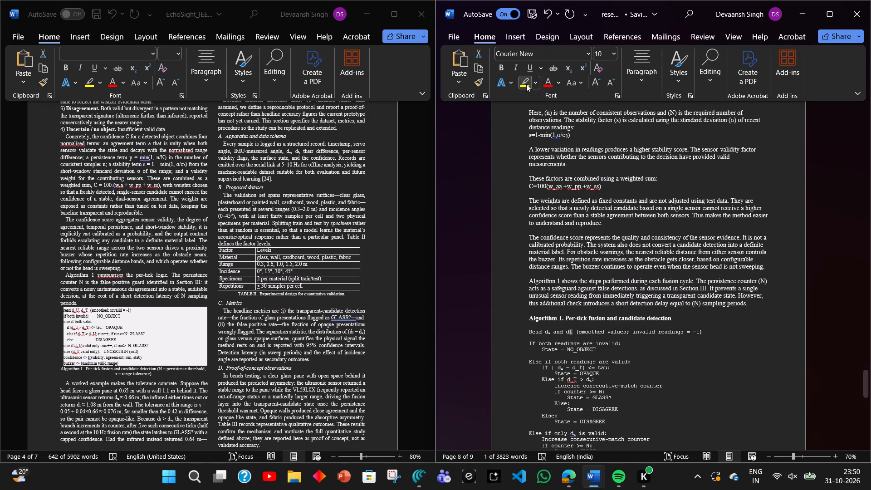
{"action": "left_click", "coordinate": [568, 65]}
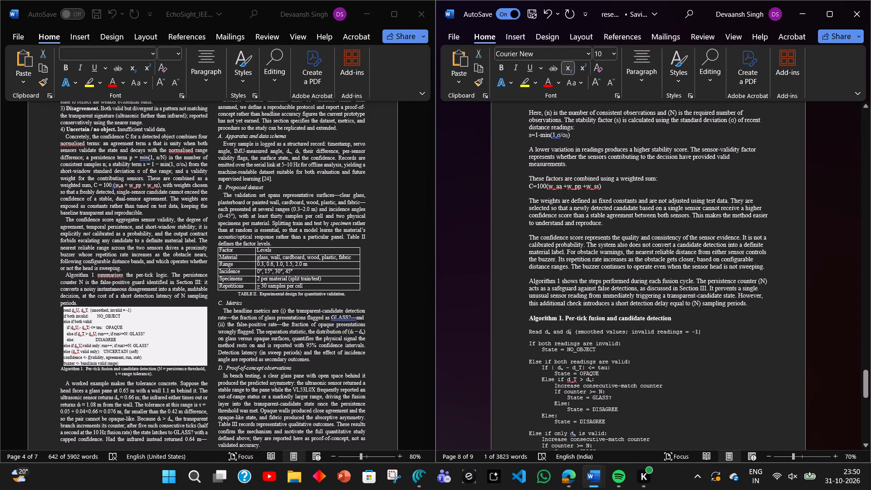
Replace each d_T in Algorithm 1's conditions with a copy of the subscripted dt from the Read line.
{"action": "left_click_drag", "start_coordinate": [573, 333], "coordinate": [567, 333]}
{"action": "key", "text": "ctrl+c"}
{"action": "left_click_drag", "start_coordinate": [582, 369], "coordinate": [573, 368]}
{"action": "key", "text": "ctrl+v"}
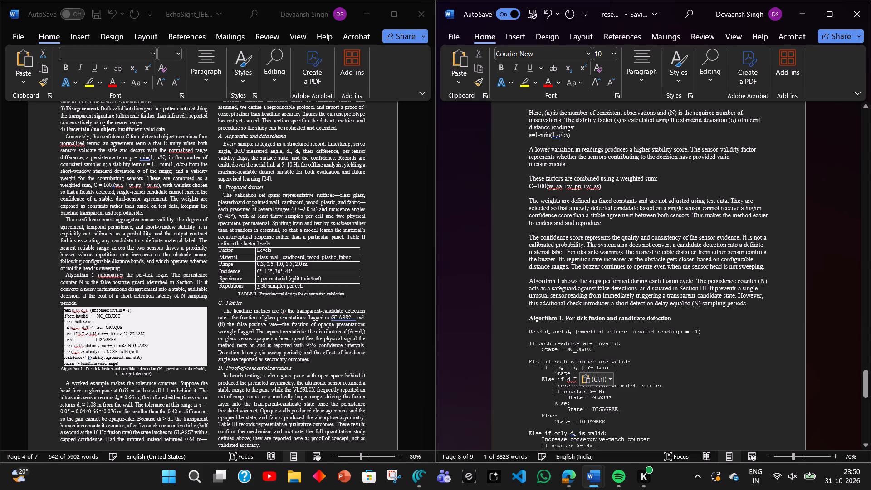
{"action": "left_click_drag", "start_coordinate": [576, 381], "coordinate": [568, 381]}
{"action": "key", "text": "ctrl+v"}
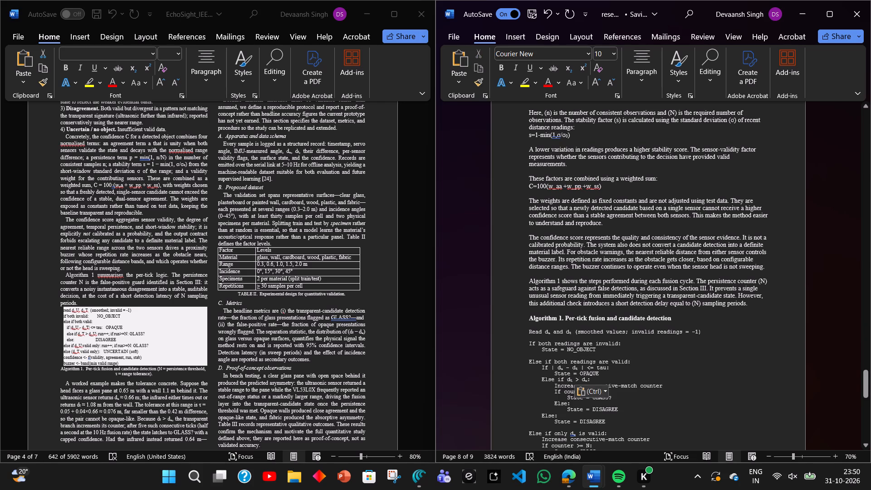
{"action": "scroll", "coordinate": [649, 407], "scroll_direction": "down", "scroll_amount": 1}
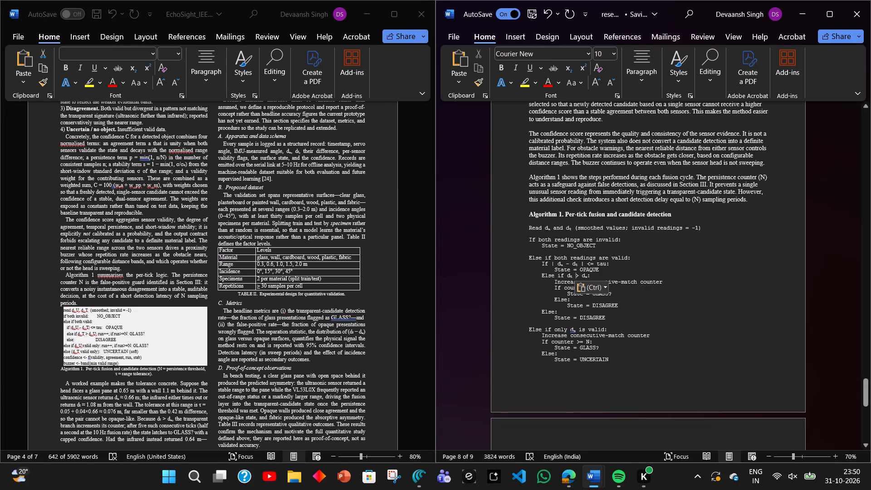
{"action": "key", "text": "Escape"}
{"action": "key", "text": "Escape"}
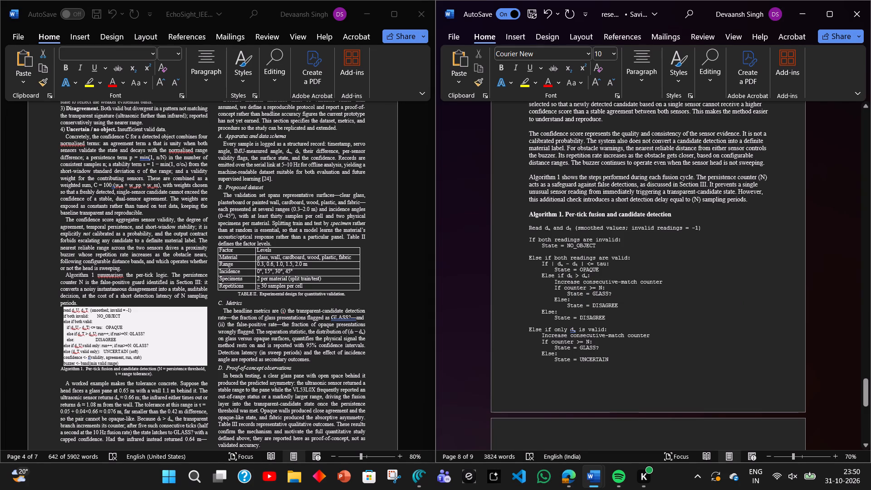
{"action": "scroll", "coordinate": [604, 307], "scroll_direction": "down", "scroll_amount": 2}
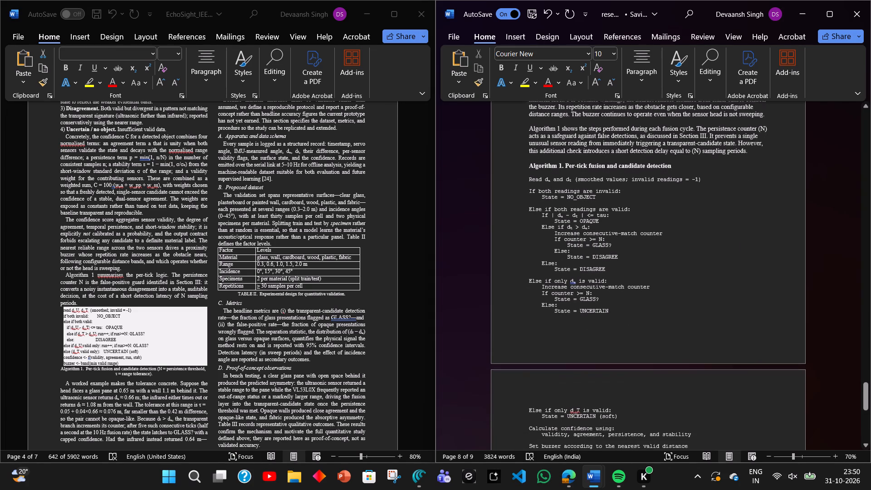
{"action": "scroll", "coordinate": [604, 307], "scroll_direction": "down", "scroll_amount": 2}
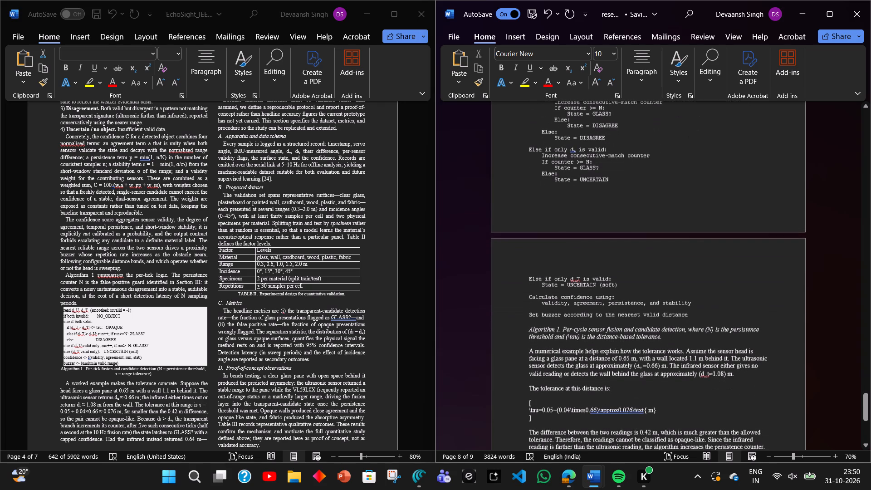
{"action": "left_click_drag", "start_coordinate": [579, 277], "coordinate": [570, 277]}
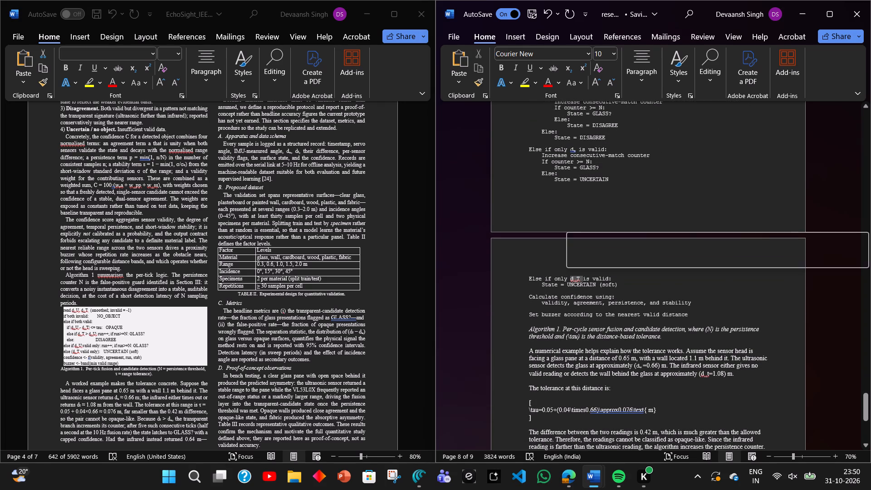
{"action": "key", "text": "ctrl+v"}
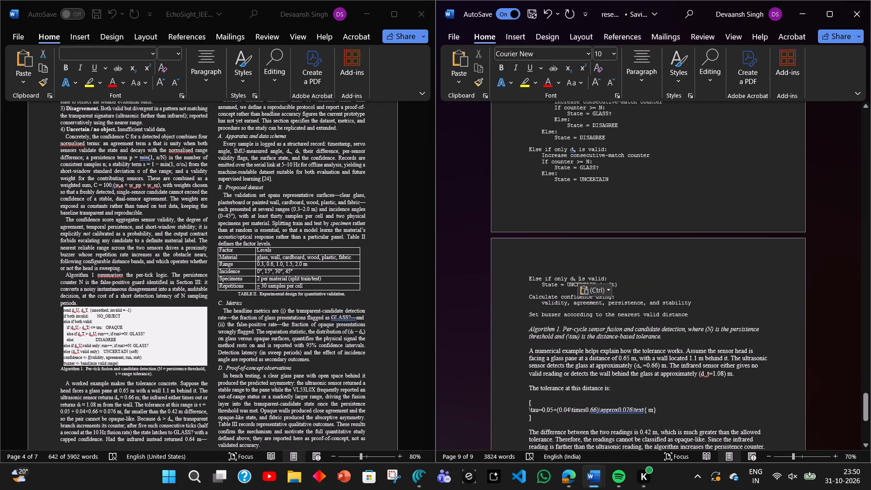
Replace the d_ before the numerical example's infrared distance of 1.08 m with the copied subscripted dt.
{"action": "left_click_drag", "start_coordinate": [708, 372], "coordinate": [700, 373]}
{"action": "left_click_drag", "start_coordinate": [700, 373], "coordinate": [701, 373]}
{"action": "key", "text": "ctrl+v"}
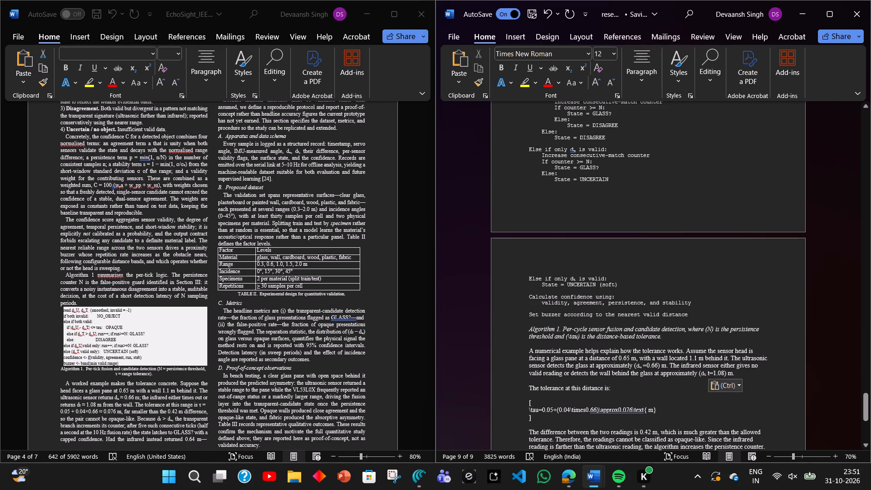
Replace tau in Algorithm 1's |du - dt| condition with the τ symbol copied from the tolerance formula in the Opaque-like item.
{"action": "scroll", "coordinate": [690, 431], "scroll_direction": "up", "scroll_amount": 2}
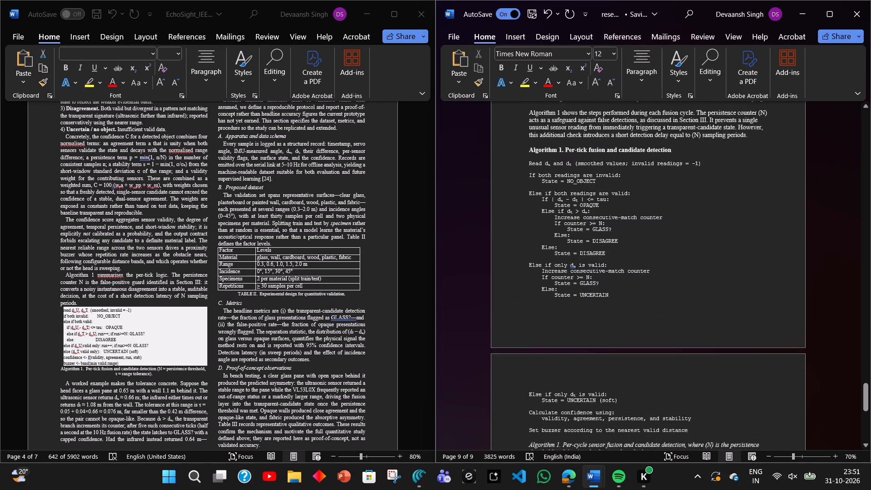
{"action": "scroll", "coordinate": [690, 431], "scroll_direction": "up", "scroll_amount": 1}
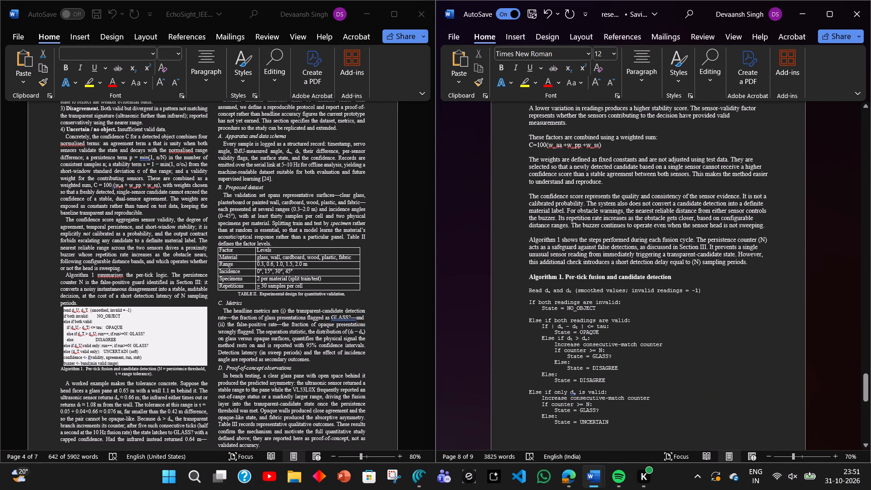
{"action": "left_click", "coordinate": [606, 326]}
{"action": "key", "text": "BackSpace"}
{"action": "key", "text": "BackSpace"}
{"action": "key", "text": "BackSpace"}
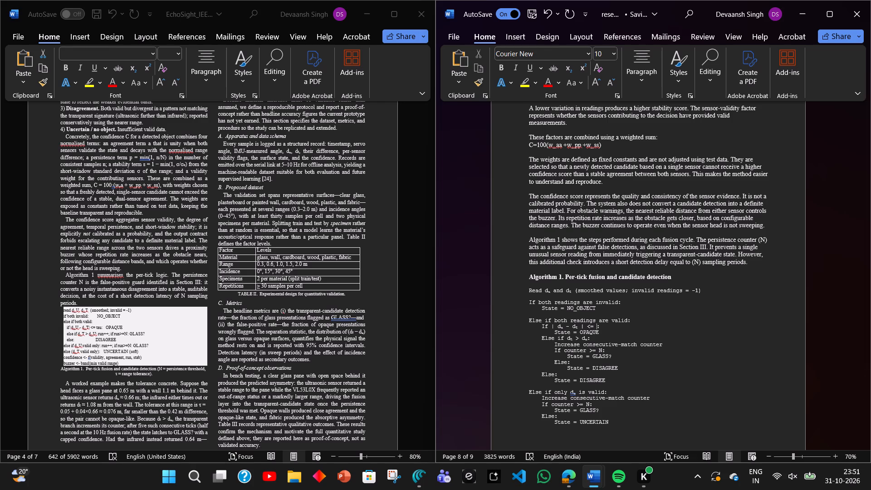
{"action": "scroll", "coordinate": [604, 343], "scroll_direction": "up", "scroll_amount": 4}
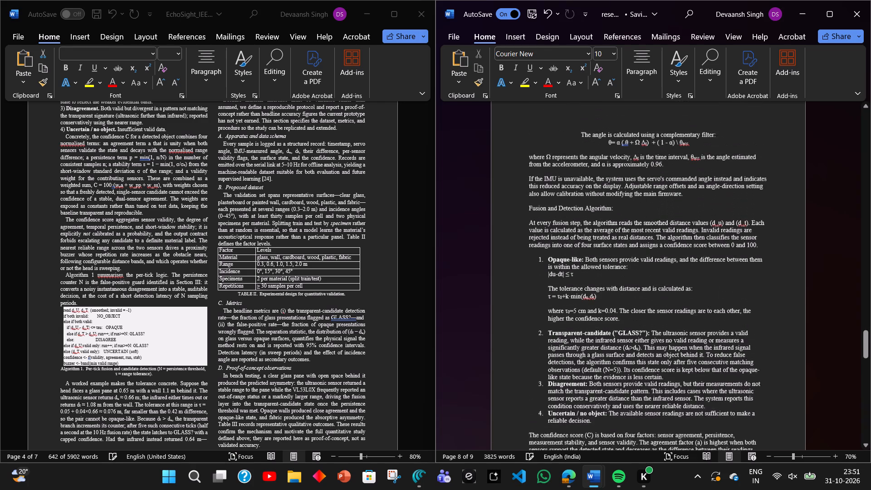
{"action": "scroll", "coordinate": [604, 343], "scroll_direction": "up", "scroll_amount": 3}
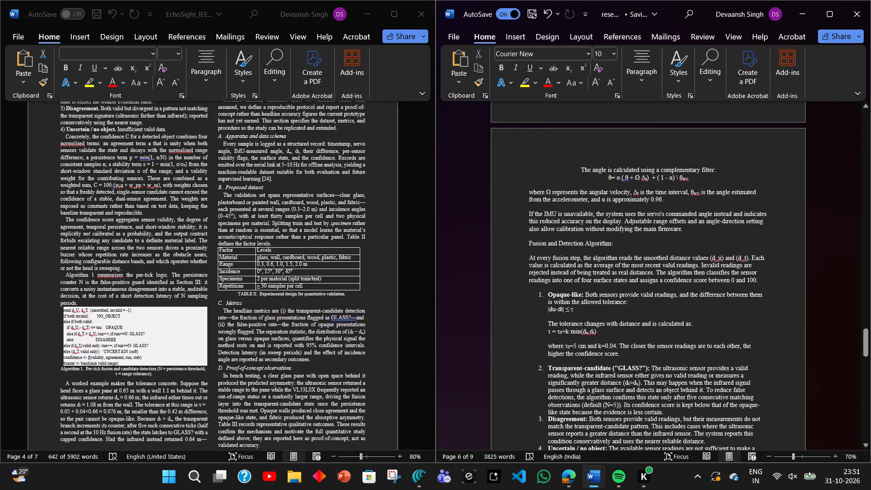
{"action": "left_click", "coordinate": [551, 333]}
{"action": "key", "text": "ctrl+c"}
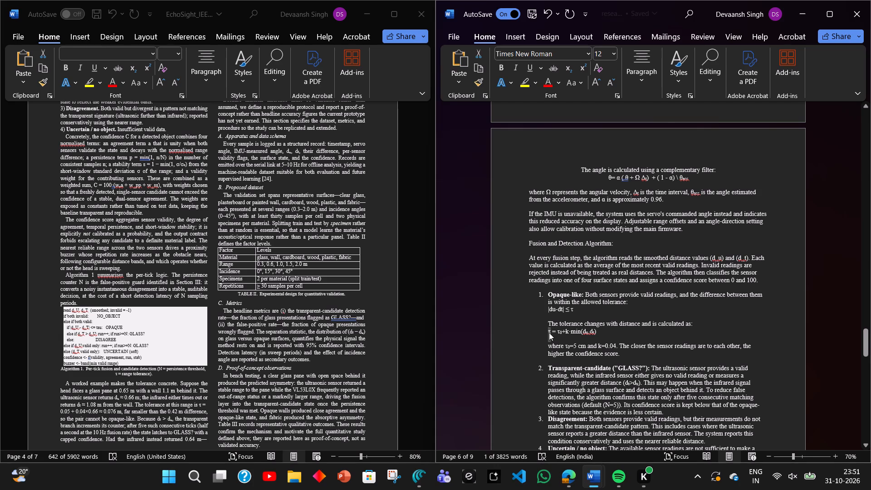
{"action": "scroll", "coordinate": [549, 333], "scroll_direction": "down", "scroll_amount": 9}
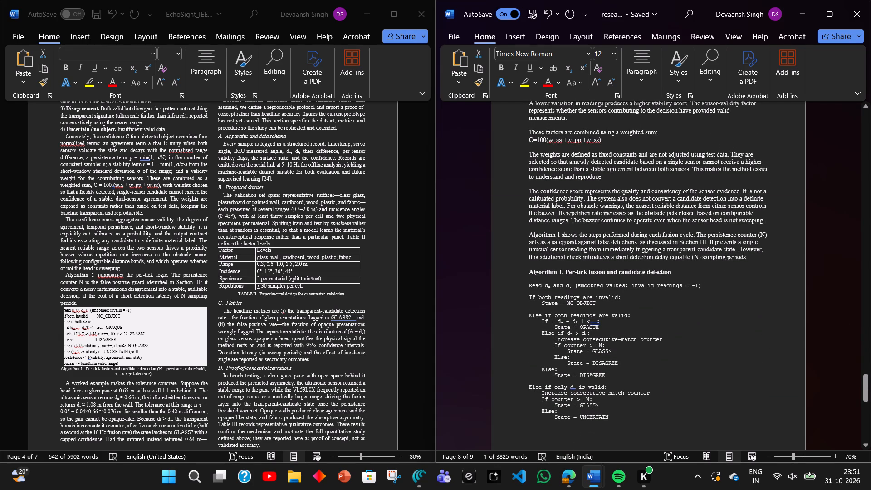
{"action": "left_click", "coordinate": [594, 322]}
{"action": "key", "text": "space"}
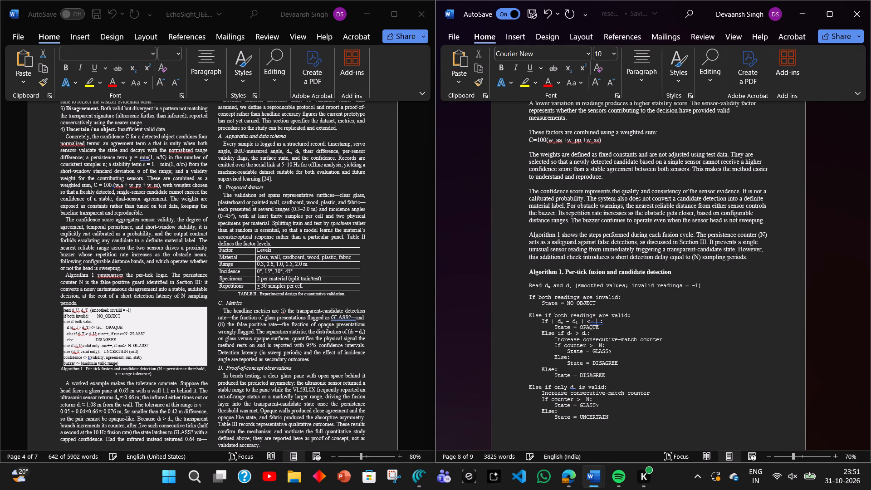
{"action": "key", "text": "ctrl+v"}
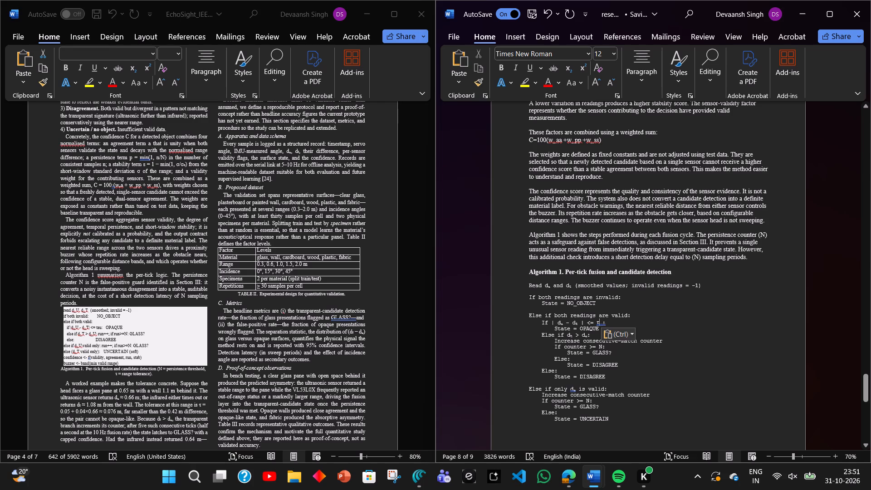
{"action": "key", "text": "Escape"}
Replace \tau at the start of the numerical example's tolerance equation with the copied τ symbol.
{"action": "scroll", "coordinate": [711, 382], "scroll_direction": "down", "scroll_amount": 1}
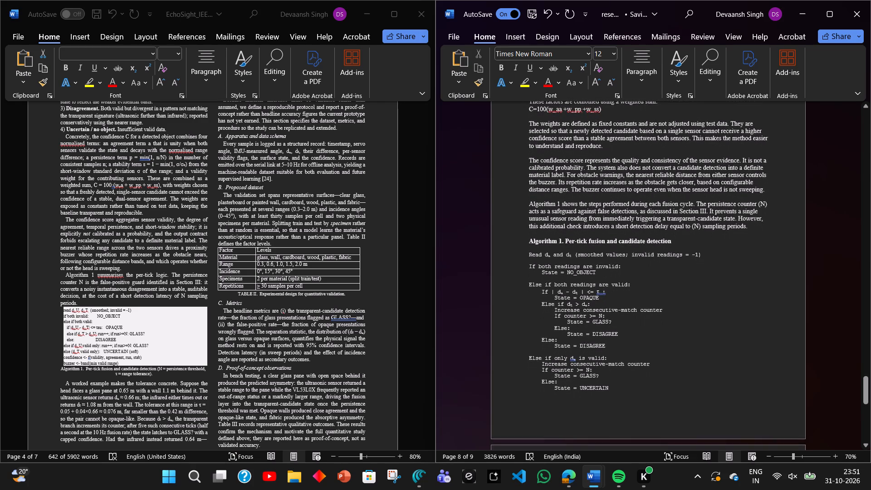
{"action": "scroll", "coordinate": [711, 382], "scroll_direction": "down", "scroll_amount": 3}
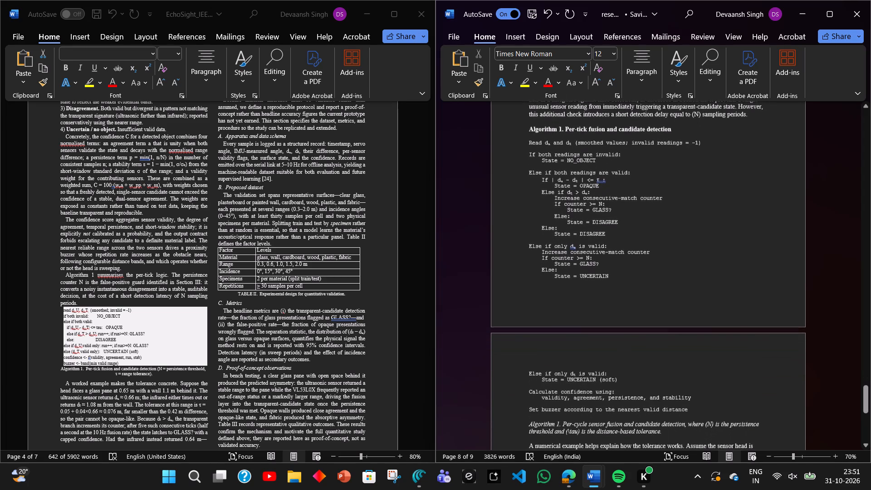
{"action": "scroll", "coordinate": [711, 382], "scroll_direction": "down", "scroll_amount": 3}
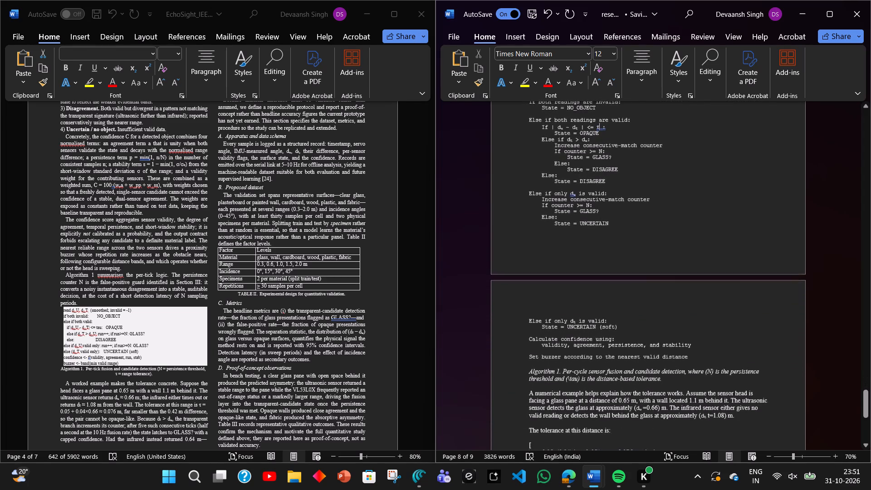
{"action": "scroll", "coordinate": [711, 382], "scroll_direction": "down", "scroll_amount": 2}
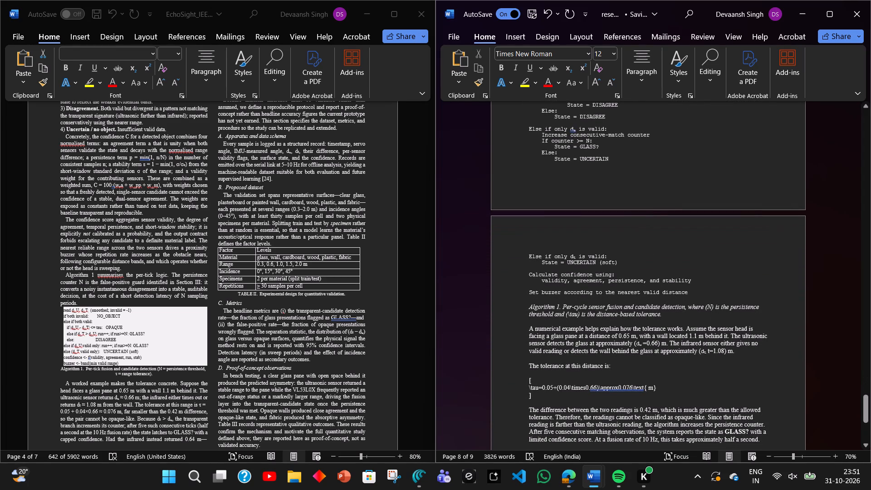
{"action": "left_click", "coordinate": [538, 389]}
{"action": "key", "text": "BackSpace"}
{"action": "key", "text": "BackSpace"}
{"action": "key", "text": "BackSpace"}
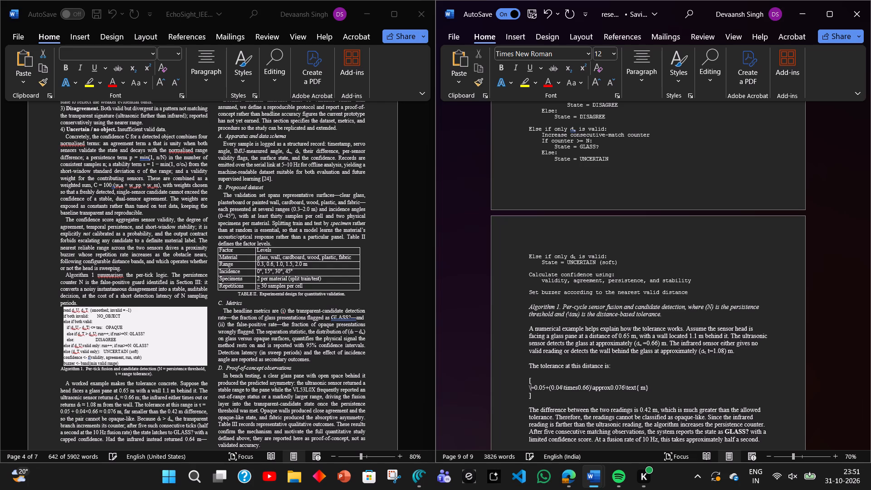
{"action": "key", "text": "BackSpace"}
{"action": "key", "text": "ctrl+v"}
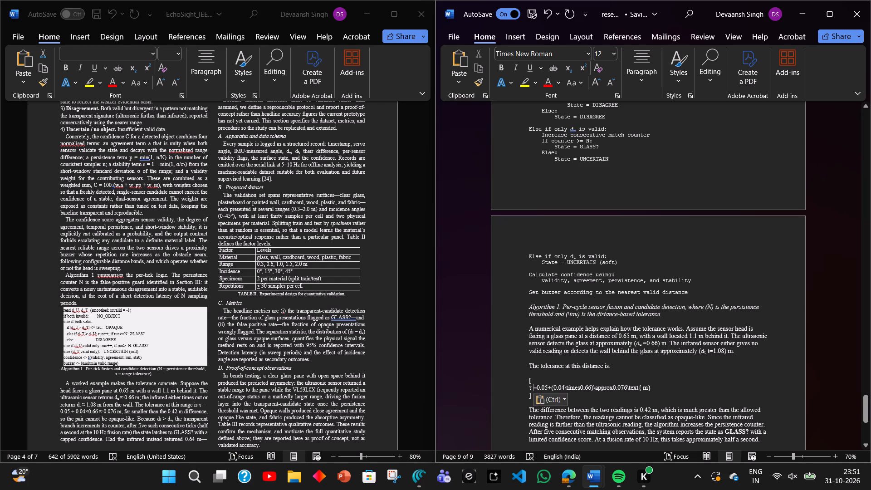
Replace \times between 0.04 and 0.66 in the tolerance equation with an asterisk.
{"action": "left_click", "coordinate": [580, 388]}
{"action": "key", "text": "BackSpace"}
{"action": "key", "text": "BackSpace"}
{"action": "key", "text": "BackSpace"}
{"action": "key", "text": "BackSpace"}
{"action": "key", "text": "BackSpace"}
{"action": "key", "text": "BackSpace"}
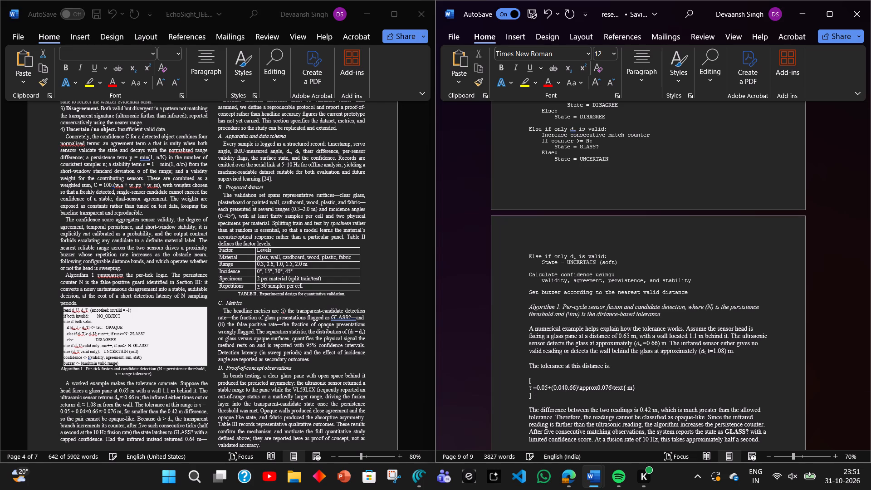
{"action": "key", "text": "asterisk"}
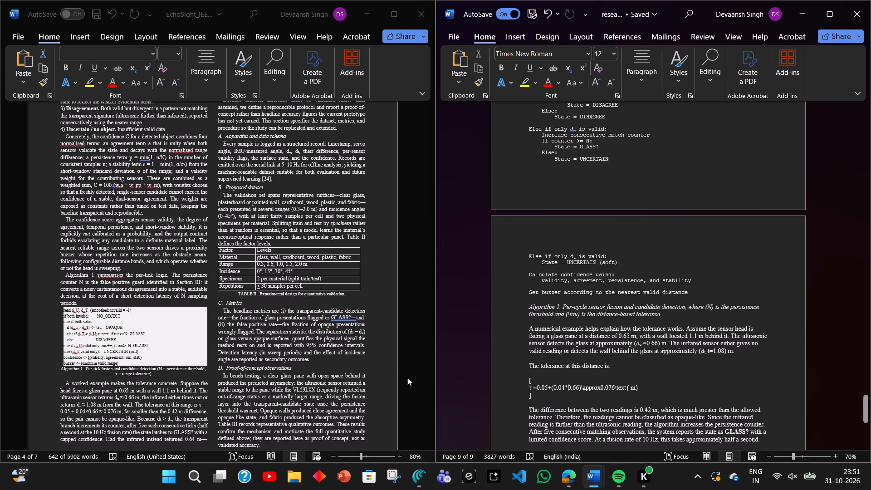
Examine the original paper's fusion section and worked example for how the tolerance calculation is written.
{"action": "scroll", "coordinate": [285, 387], "scroll_direction": "right", "scroll_amount": 1}
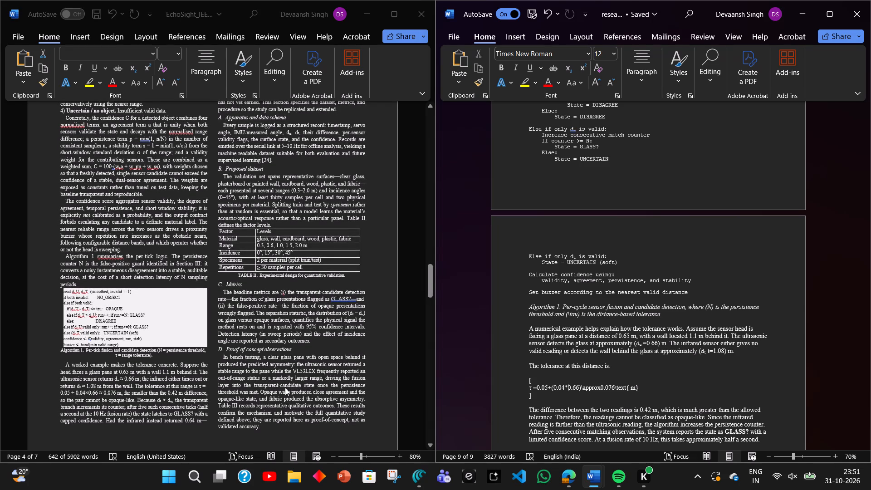
{"action": "scroll", "coordinate": [285, 387], "scroll_direction": "right", "scroll_amount": 1}
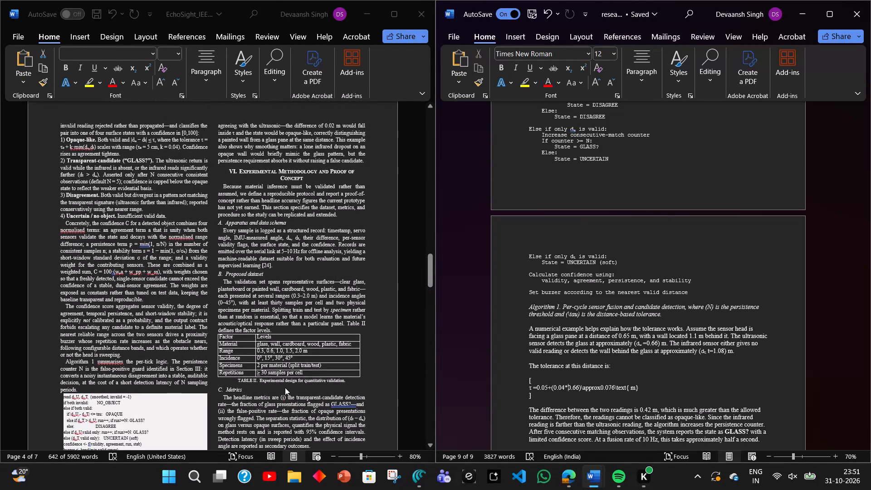
{"action": "scroll", "coordinate": [285, 387], "scroll_direction": "right", "scroll_amount": 1}
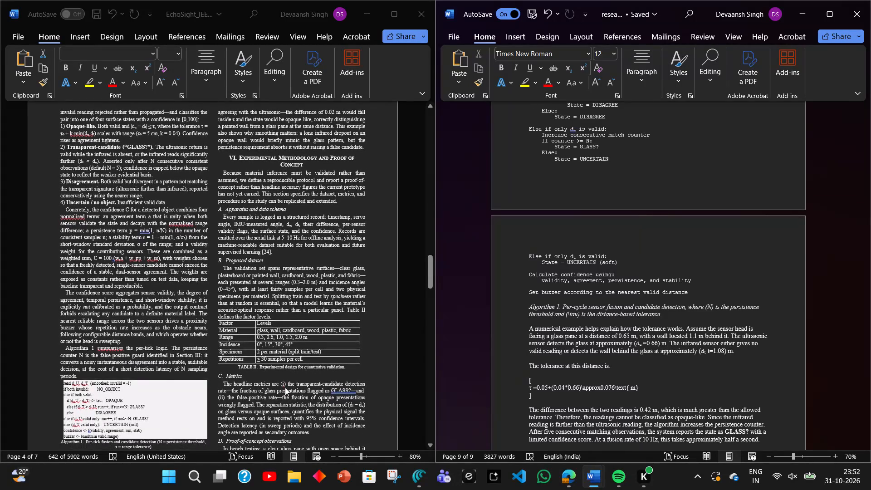
{"action": "scroll", "coordinate": [285, 387], "scroll_direction": "right", "scroll_amount": 1}
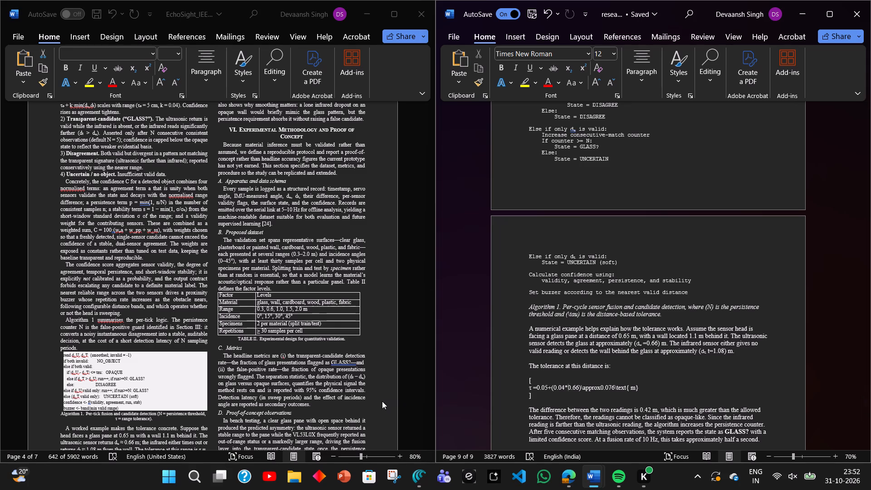
{"action": "scroll", "coordinate": [382, 401], "scroll_direction": "up", "scroll_amount": 1}
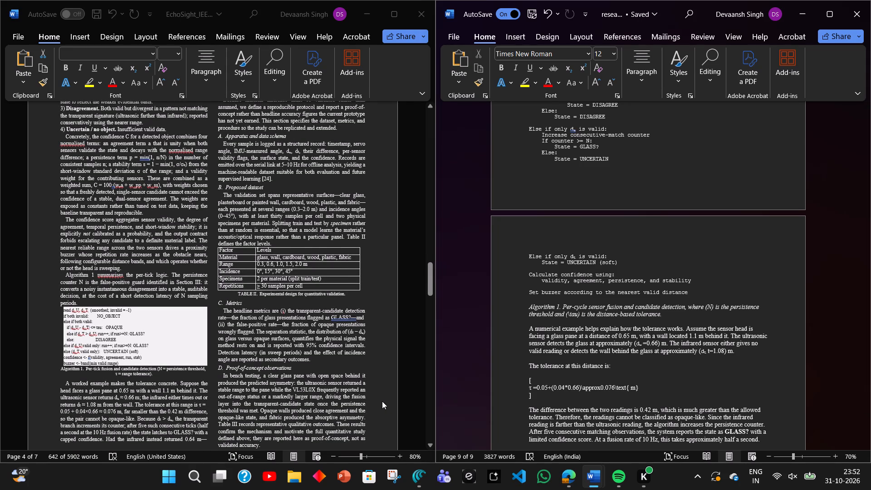
{"action": "scroll", "coordinate": [382, 401], "scroll_direction": "up", "scroll_amount": 1}
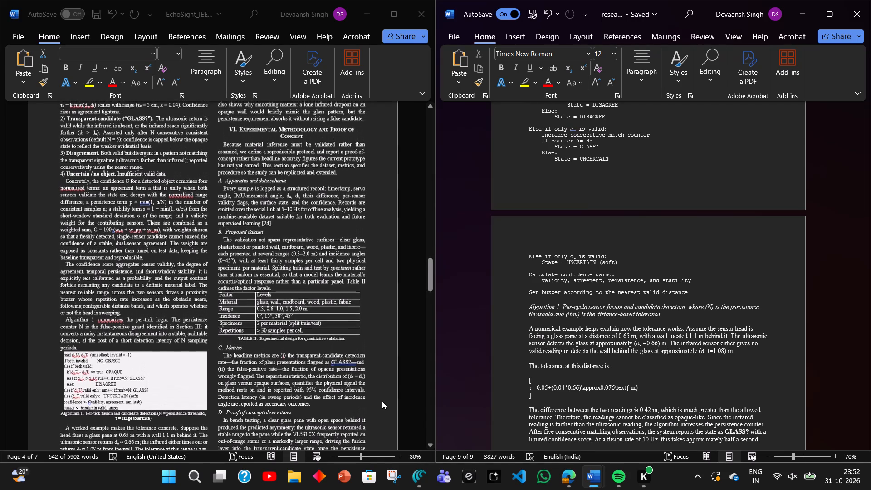
{"action": "scroll", "coordinate": [382, 401], "scroll_direction": "up", "scroll_amount": 1}
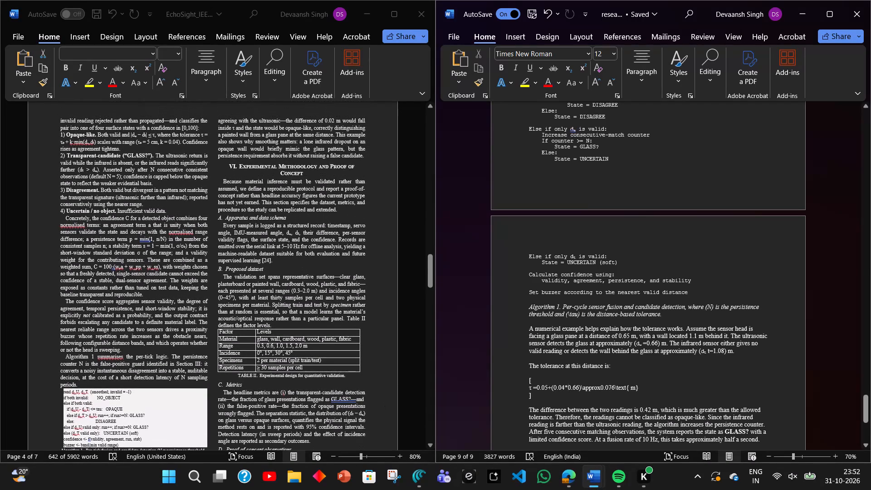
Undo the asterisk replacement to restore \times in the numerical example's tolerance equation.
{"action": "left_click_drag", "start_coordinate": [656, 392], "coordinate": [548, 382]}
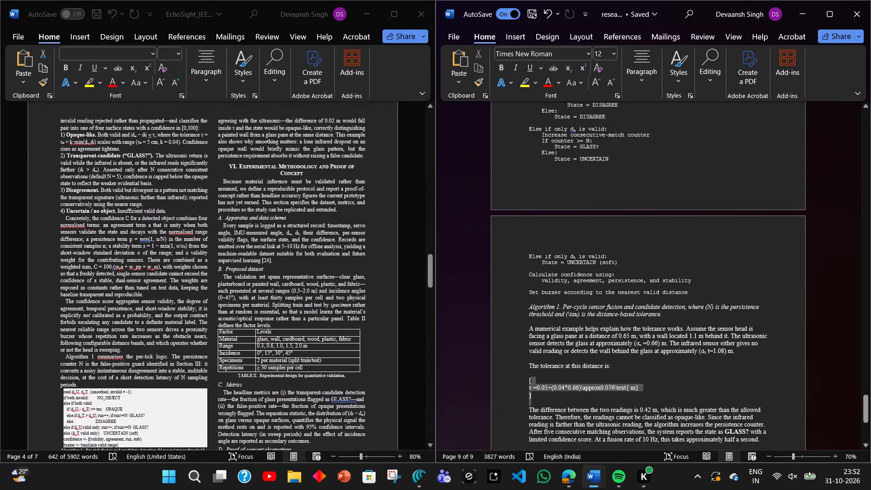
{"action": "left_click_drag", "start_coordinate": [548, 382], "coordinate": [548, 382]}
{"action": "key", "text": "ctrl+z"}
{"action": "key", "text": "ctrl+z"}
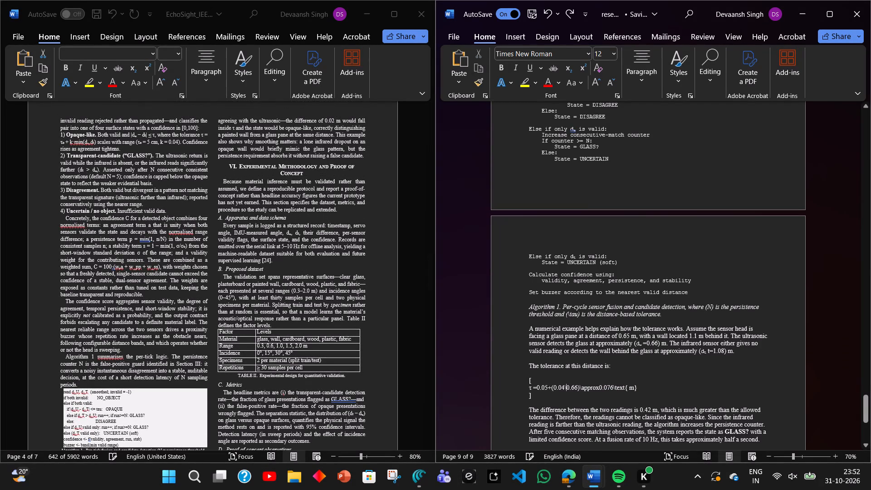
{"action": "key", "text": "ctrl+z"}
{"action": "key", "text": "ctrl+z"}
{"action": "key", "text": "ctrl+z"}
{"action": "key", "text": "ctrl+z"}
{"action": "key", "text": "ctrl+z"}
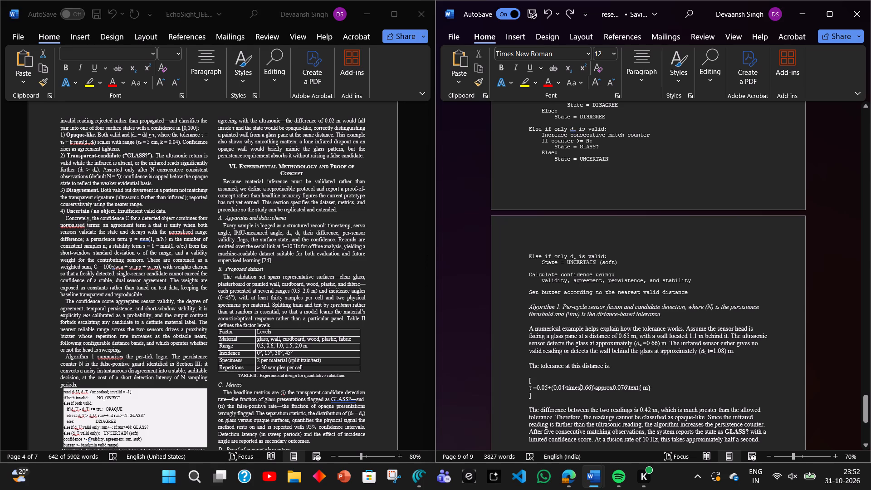
{"action": "left_click_drag", "start_coordinate": [665, 389], "coordinate": [518, 383]}
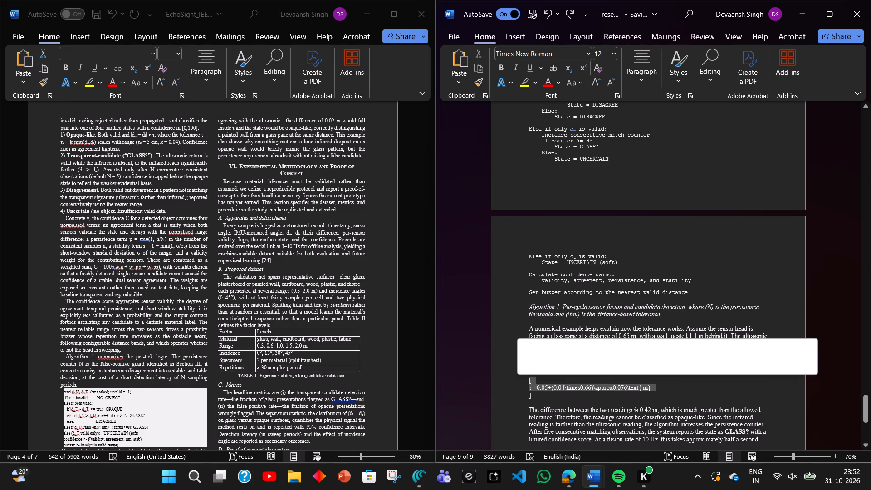
{"action": "key", "text": "ctrl+c"}
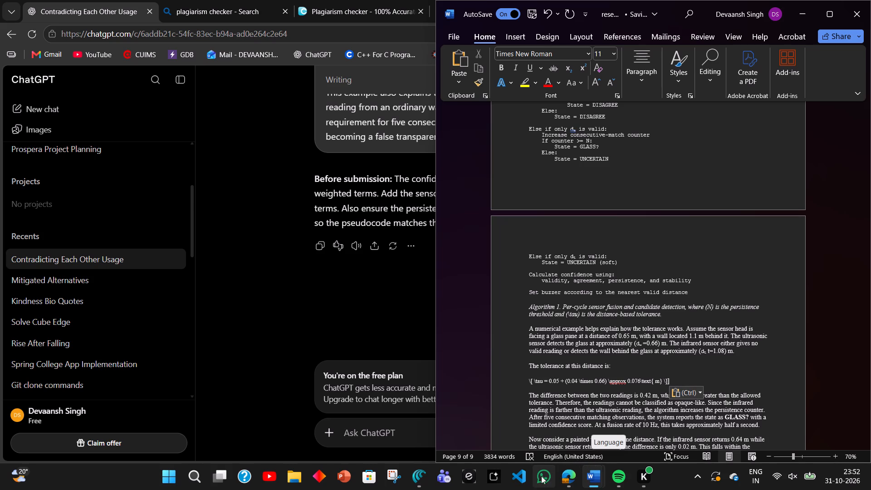
{"action": "left_click", "coordinate": [548, 440]}
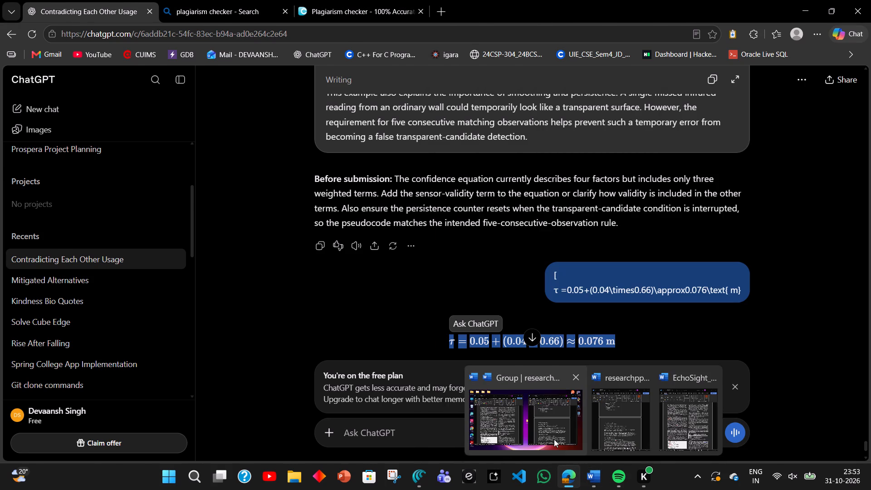
{"action": "left_click", "coordinate": [556, 439]}
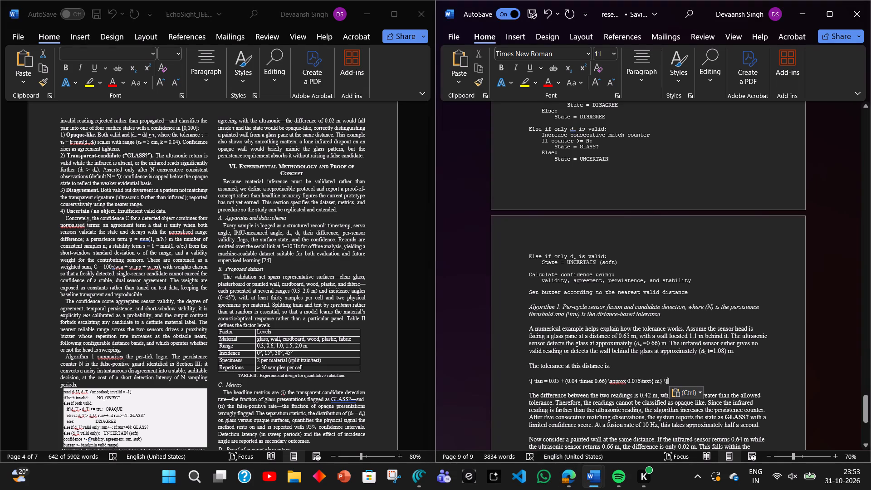
Replace the trailing \text{ m} and closing bracket code after 0.076 in the tolerance equation with m.
{"action": "left_click_drag", "start_coordinate": [665, 381], "coordinate": [663, 381]}
{"action": "left_click_drag", "start_coordinate": [663, 381], "coordinate": [644, 380]}
{"action": "key", "text": "BackSpace"}
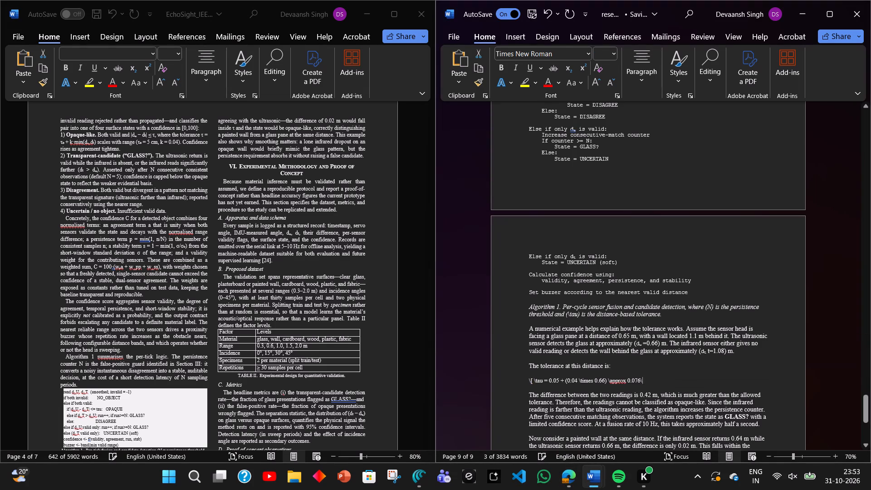
{"action": "key", "text": "BackSpace"}
{"action": "key", "text": "m"}
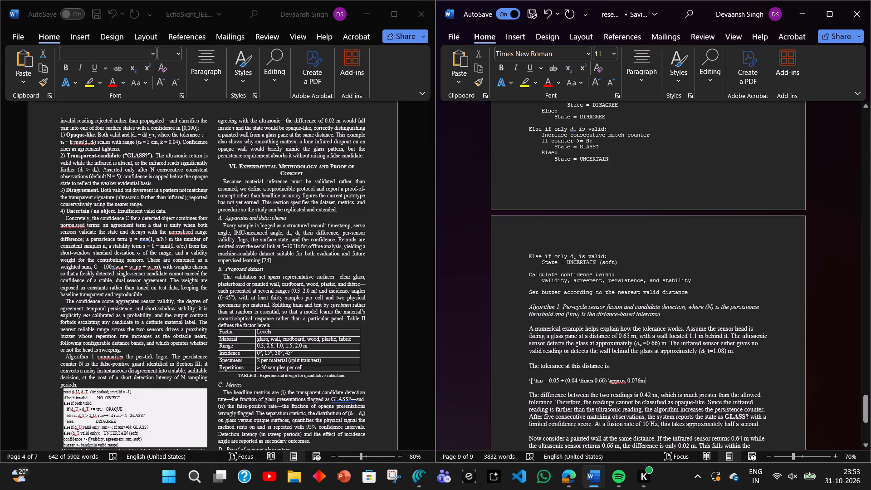
Replace \[ \tau at the start of the tolerance equation with the τ symbol copied from Algorithm 1's OPAQUE condition.
{"action": "left_click_drag", "start_coordinate": [543, 382], "coordinate": [530, 382]}
{"action": "scroll", "coordinate": [652, 197], "scroll_direction": "up", "scroll_amount": 1}
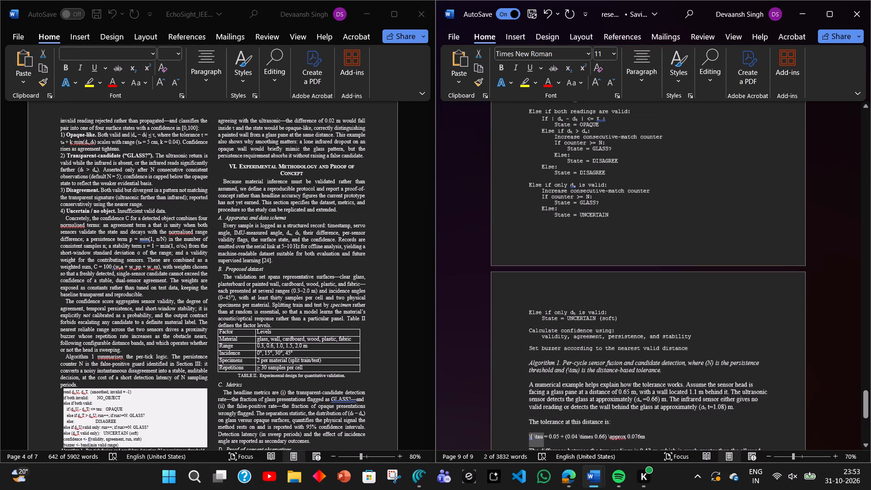
{"action": "left_click", "coordinate": [599, 122]}
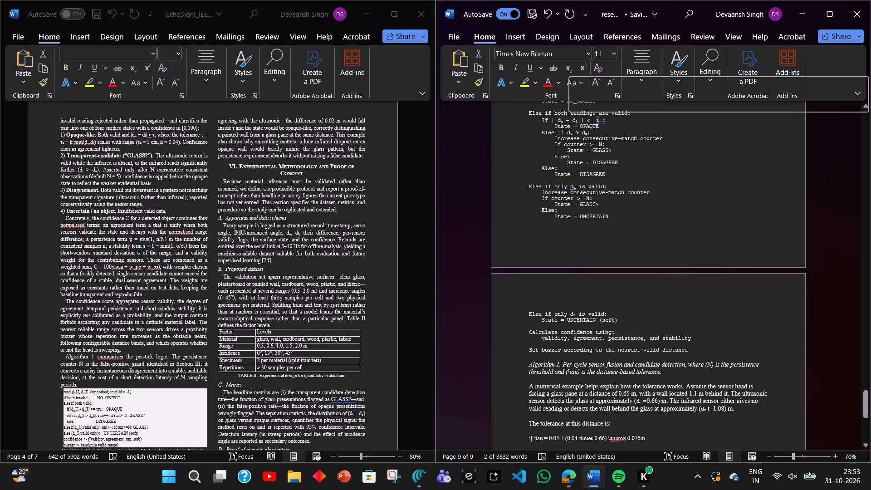
{"action": "key", "text": "ctrl+c"}
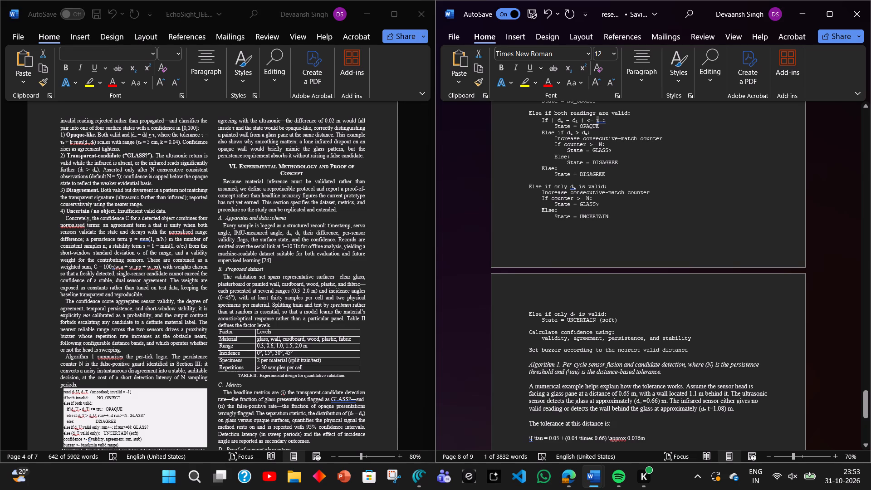
{"action": "left_click_drag", "start_coordinate": [542, 440], "coordinate": [529, 439]}
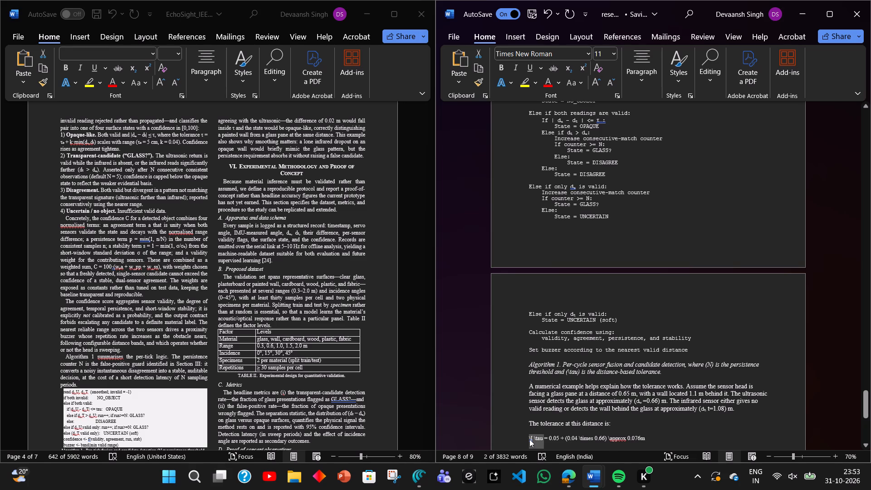
{"action": "key", "text": "ctrl+v"}
{"action": "left_click", "coordinate": [672, 437]}
Replace \times between 0.04 and 0.66 in the tolerance equation with an asterisk.
{"action": "scroll", "coordinate": [672, 437], "scroll_direction": "down", "scroll_amount": 1}
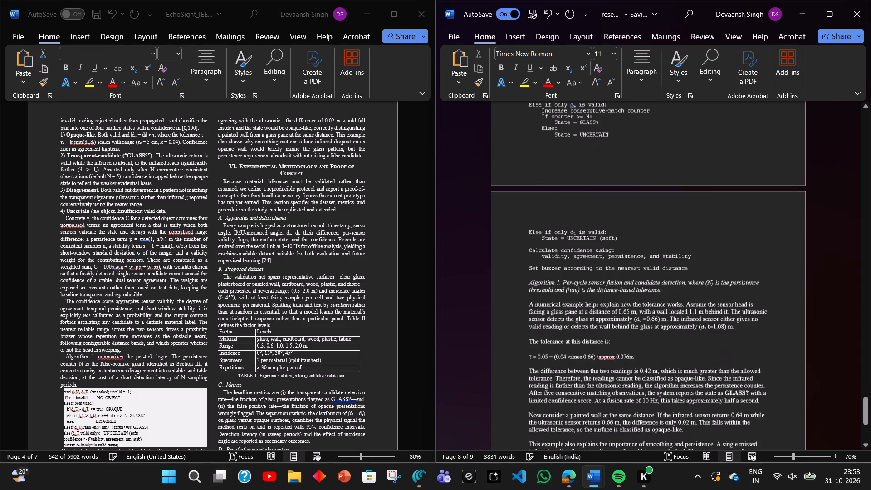
{"action": "left_click", "coordinate": [582, 352]}
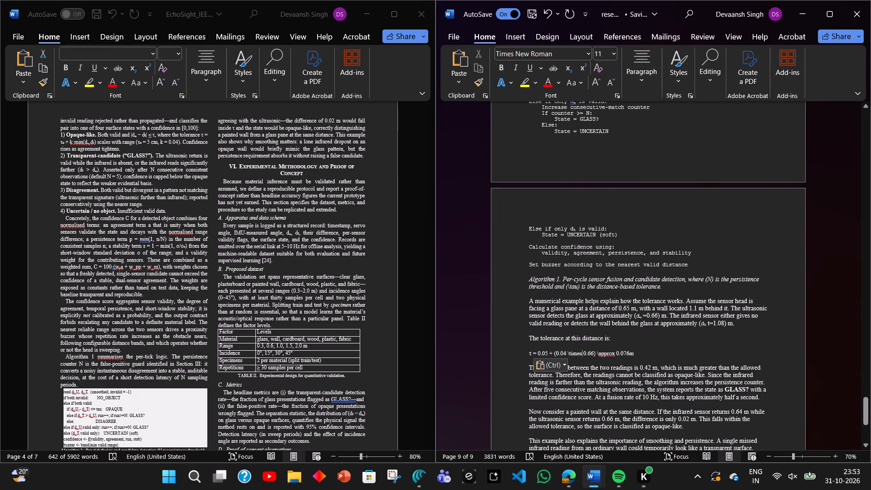
{"action": "key", "text": "BackSpace"}
{"action": "key", "text": "BackSpace"}
{"action": "key", "text": "BackSpace"}
{"action": "key", "text": "BackSpace"}
{"action": "key", "text": "BackSpace"}
{"action": "key", "text": "BackSpace"}
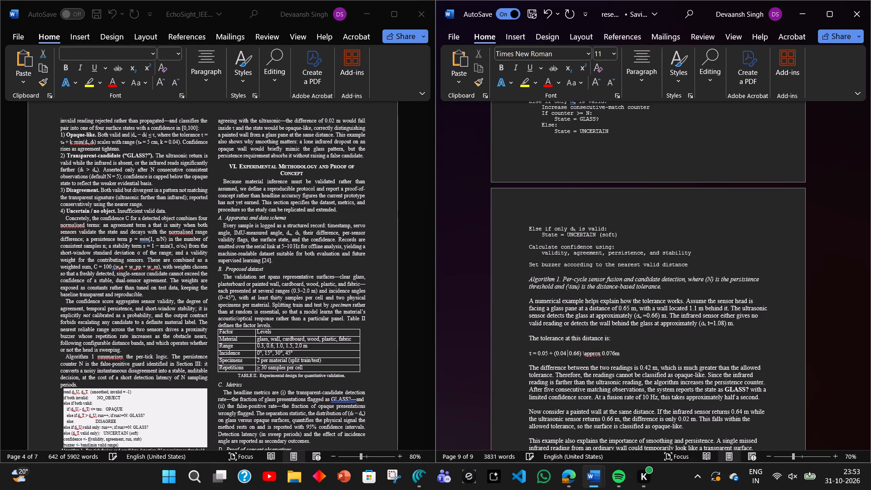
{"action": "key", "text": "x"}
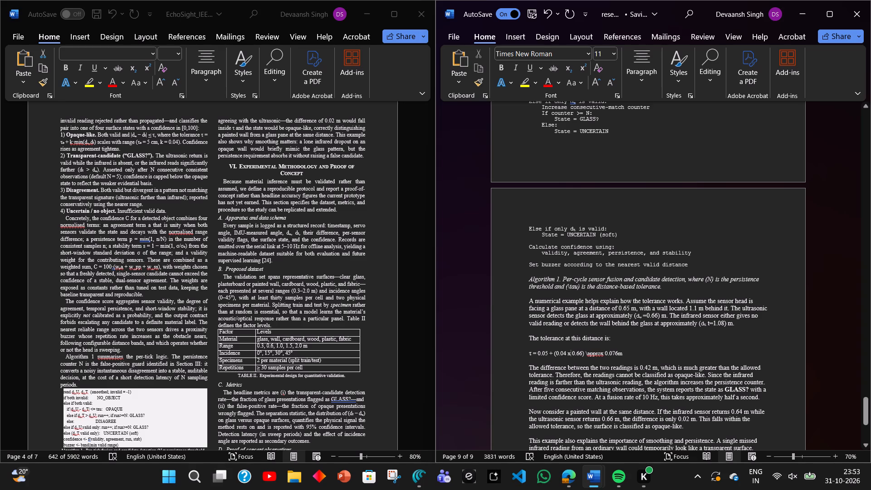
{"action": "key", "text": "BackSpace"}
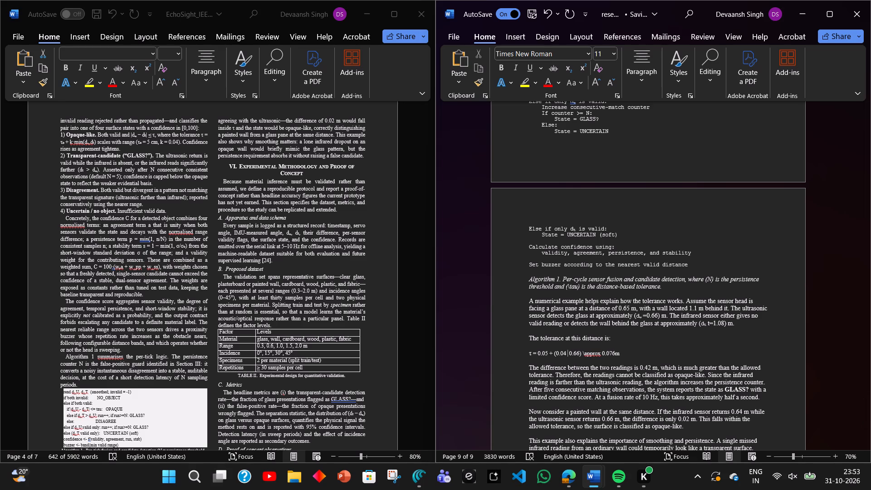
{"action": "key", "text": "asterisk"}
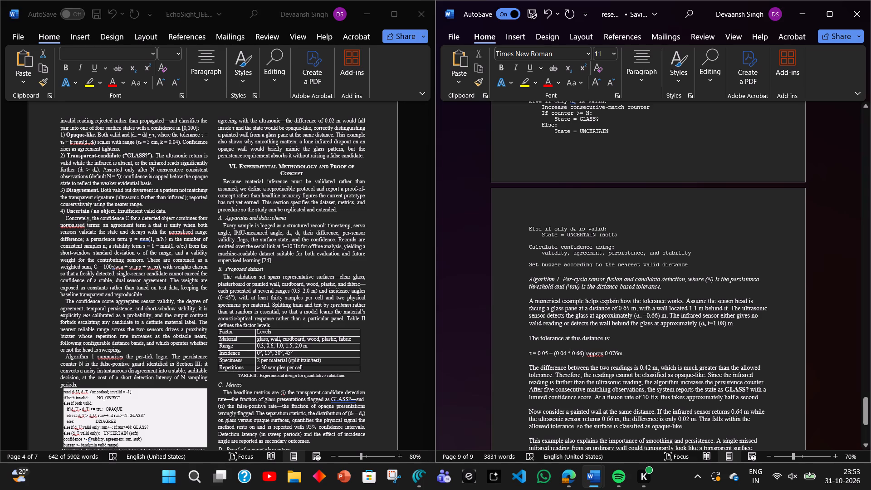
Look through the draft from the abstract to the numerical example, reviewing its existing text and notation.
{"action": "left_click", "coordinate": [603, 354]}
{"action": "scroll", "coordinate": [603, 354], "scroll_direction": "up", "scroll_amount": 7}
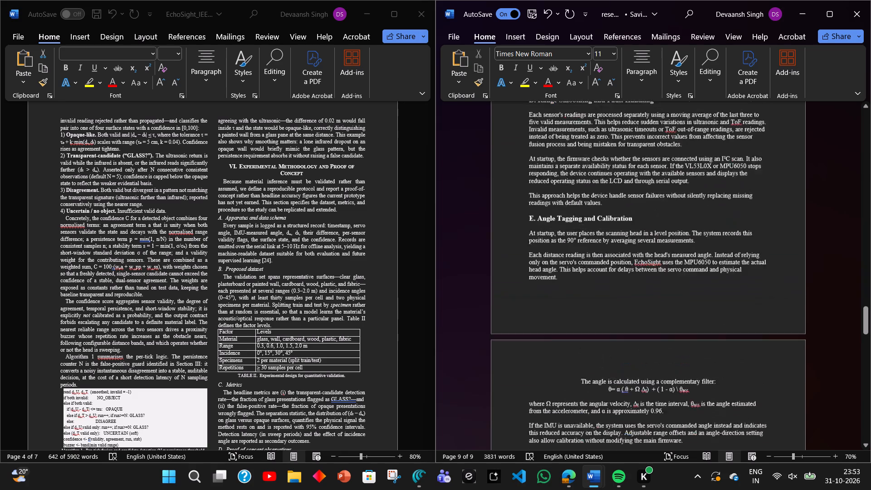
{"action": "scroll", "coordinate": [603, 354], "scroll_direction": "up", "scroll_amount": 10}
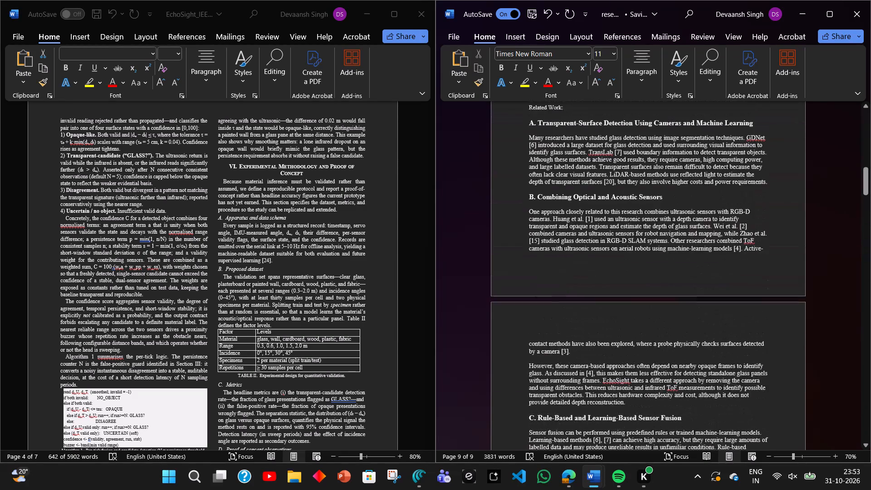
{"action": "scroll", "coordinate": [603, 354], "scroll_direction": "up", "scroll_amount": 11}
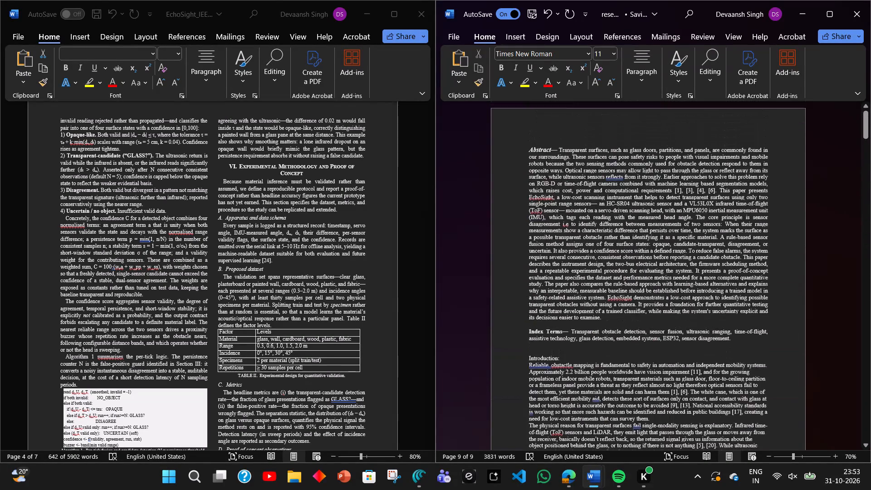
{"action": "scroll", "coordinate": [603, 354], "scroll_direction": "up", "scroll_amount": 5}
{"action": "scroll", "coordinate": [603, 354], "scroll_direction": "down", "scroll_amount": 3}
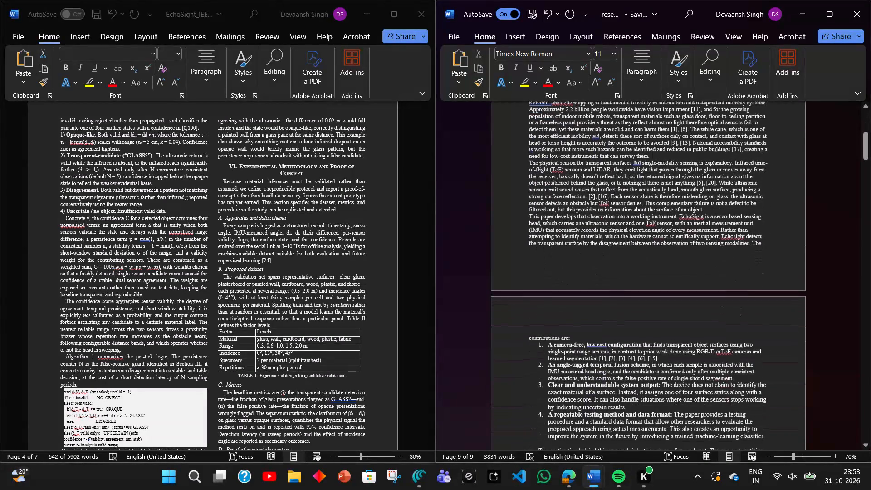
{"action": "scroll", "coordinate": [603, 354], "scroll_direction": "down", "scroll_amount": 1}
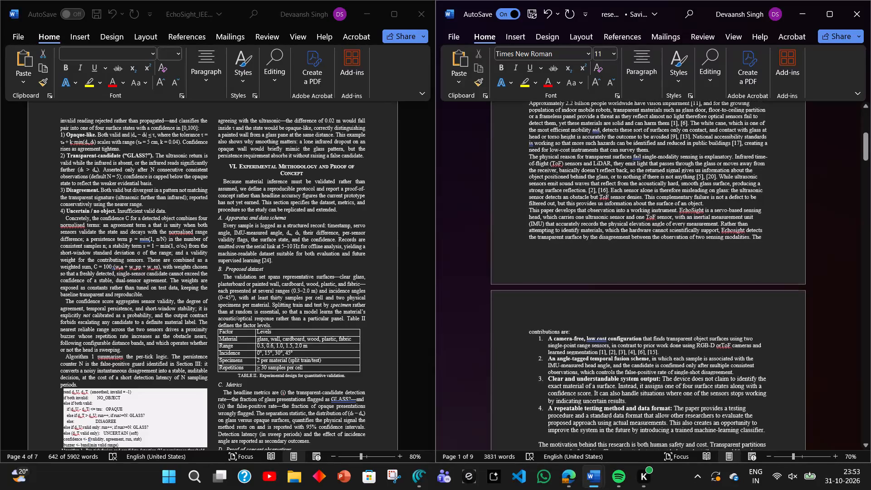
{"action": "scroll", "coordinate": [603, 354], "scroll_direction": "down", "scroll_amount": 5}
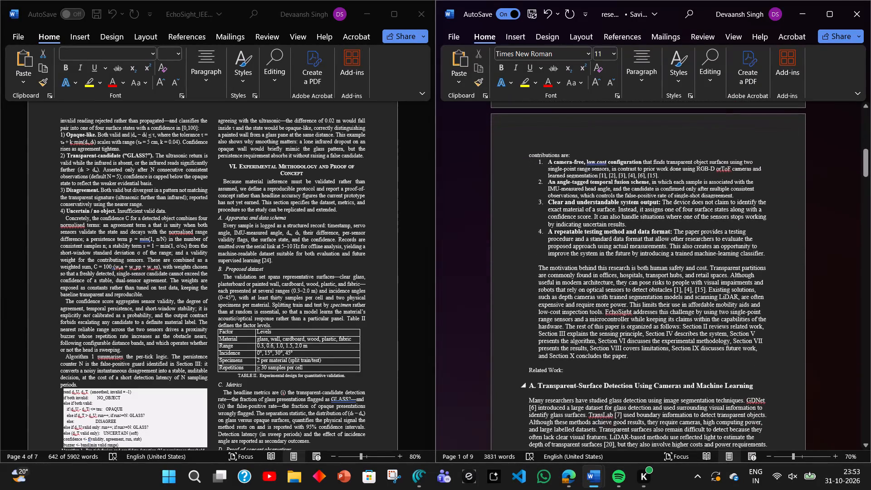
{"action": "scroll", "coordinate": [603, 354], "scroll_direction": "down", "scroll_amount": 11}
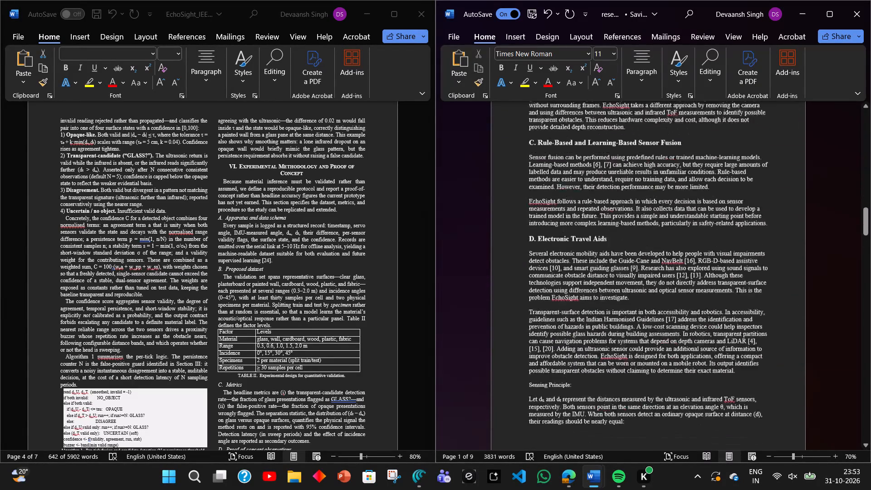
{"action": "scroll", "coordinate": [603, 354], "scroll_direction": "down", "scroll_amount": 10}
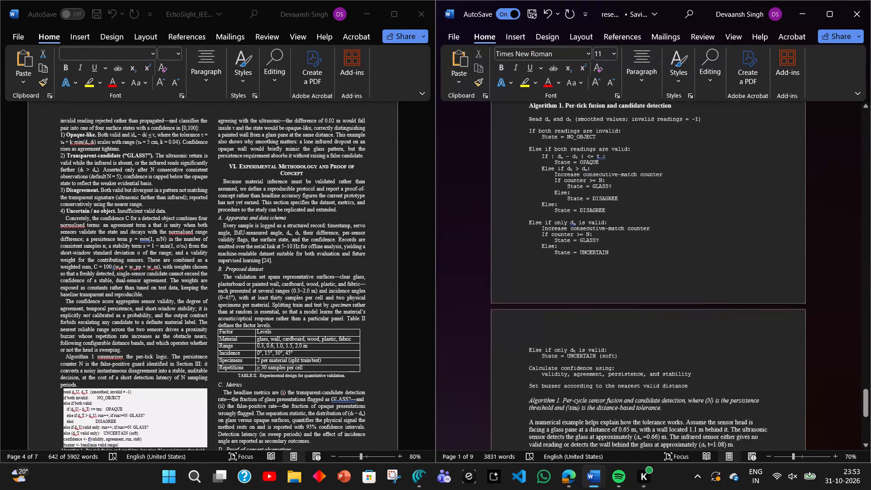
{"action": "scroll", "coordinate": [603, 354], "scroll_direction": "down", "scroll_amount": 3}
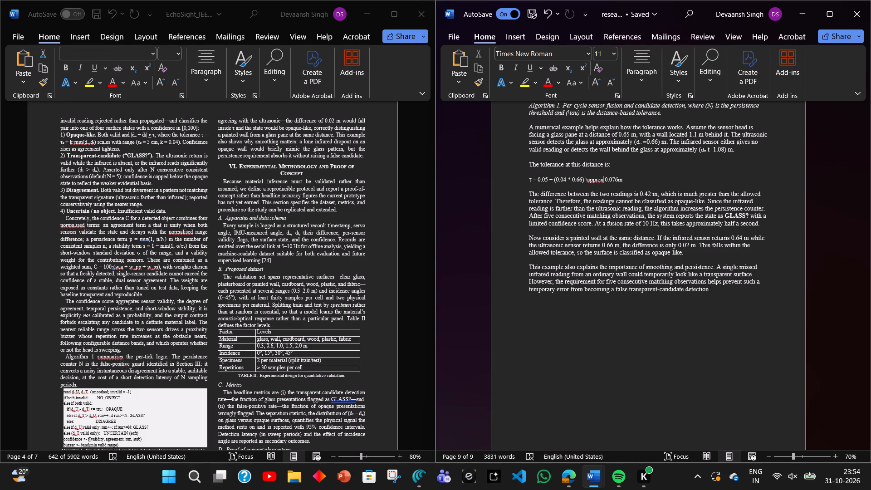
Replace \approx before 0.076m in the tolerance equation with the ≈ symbol, using Unicode code 2248.
{"action": "key", "text": "BackSpace"}
{"action": "key", "text": "BackSpace"}
{"action": "key", "text": "BackSpace"}
{"action": "key", "text": "BackSpace"}
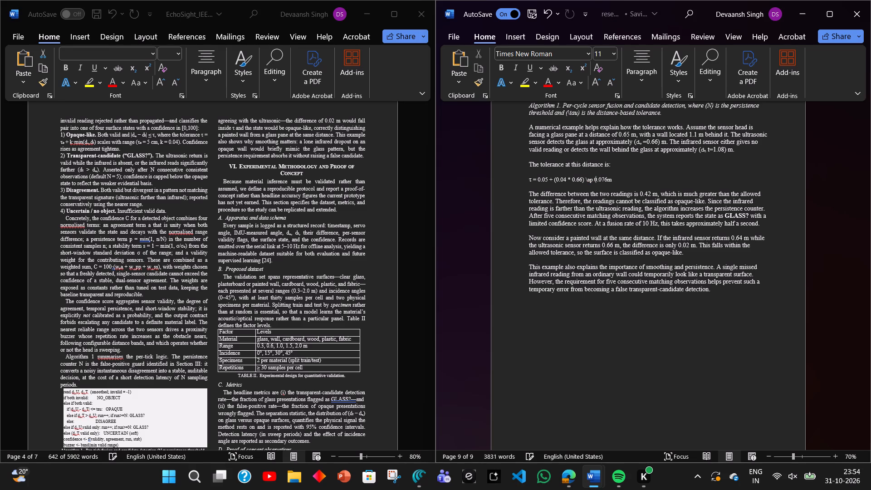
{"action": "key", "text": "BackSpace"}
{"action": "key", "text": "BackSpace"}
{"action": "key", "text": "BackSpace"}
{"action": "type", "text": "2248"}
{"action": "key", "text": "alt+x"}
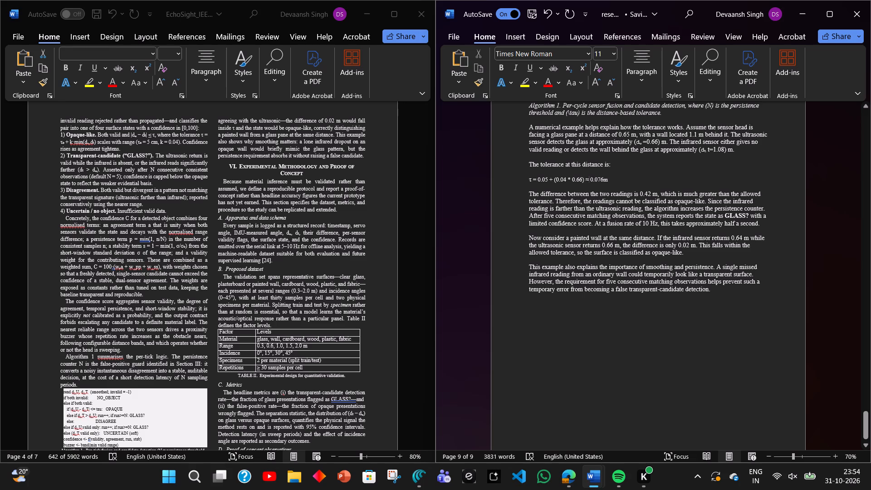
Replace the raw (\tau in the Algorithm 1 caption with the copied τ symbol.
{"action": "scroll", "coordinate": [671, 388], "scroll_direction": "up", "scroll_amount": 3}
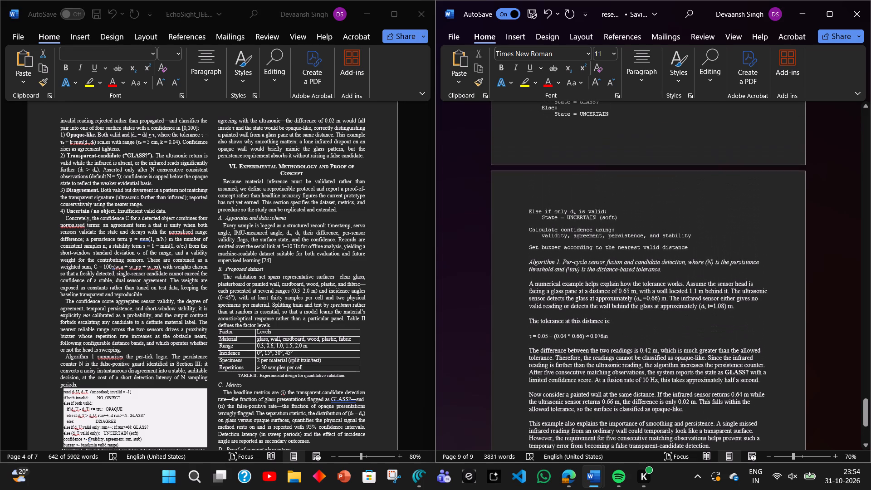
{"action": "scroll", "coordinate": [671, 388], "scroll_direction": "up", "scroll_amount": 1}
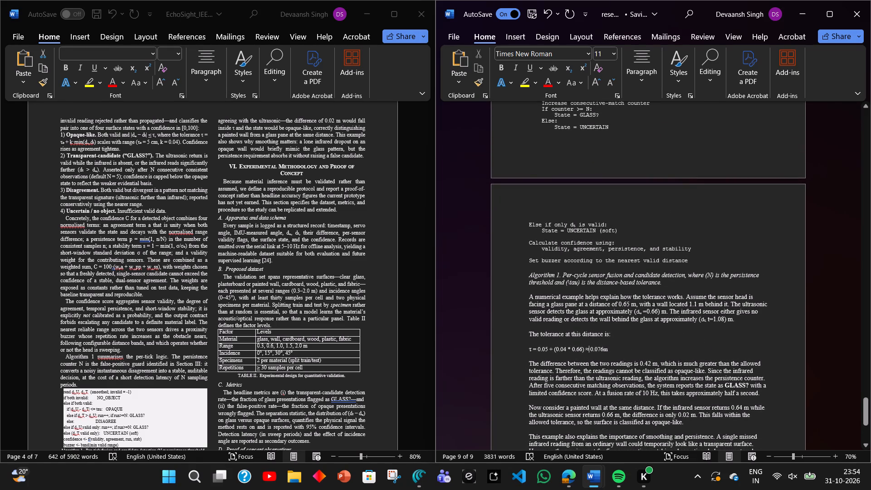
{"action": "left_click_drag", "start_coordinate": [579, 284], "coordinate": [572, 284]}
{"action": "left_click_drag", "start_coordinate": [572, 284], "coordinate": [568, 284]}
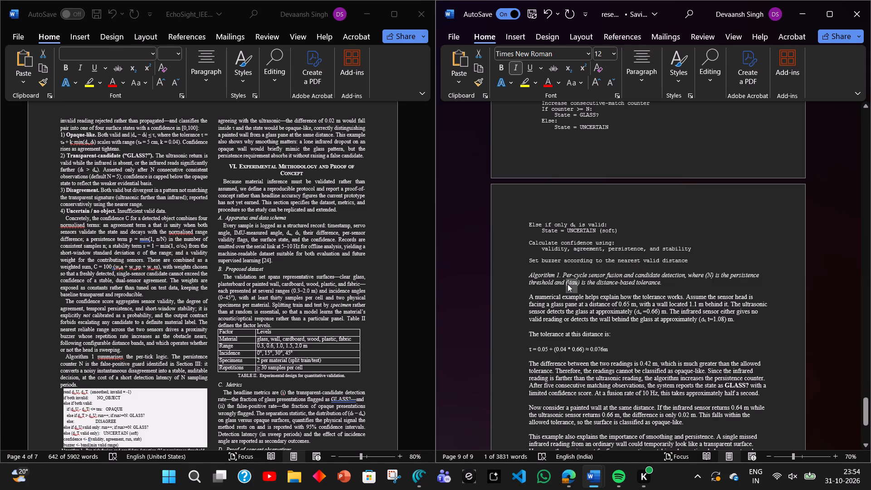
{"action": "key", "text": "ctrl+v"}
{"action": "left_click", "coordinate": [699, 347]}
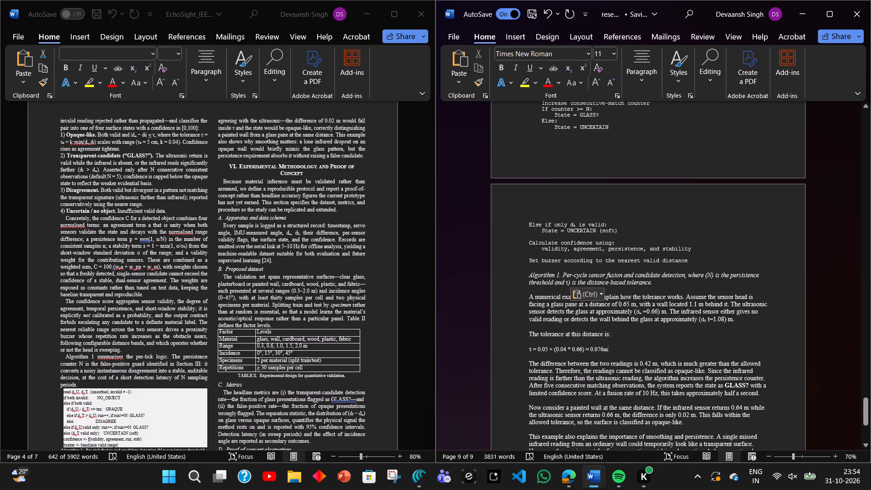
Replace (d_u) in the opening Fusion and Detection Algorithm paragraph with the subscripted dᵤ copied from the min() tolerance formula.
{"action": "scroll", "coordinate": [699, 347], "scroll_direction": "up", "scroll_amount": 4}
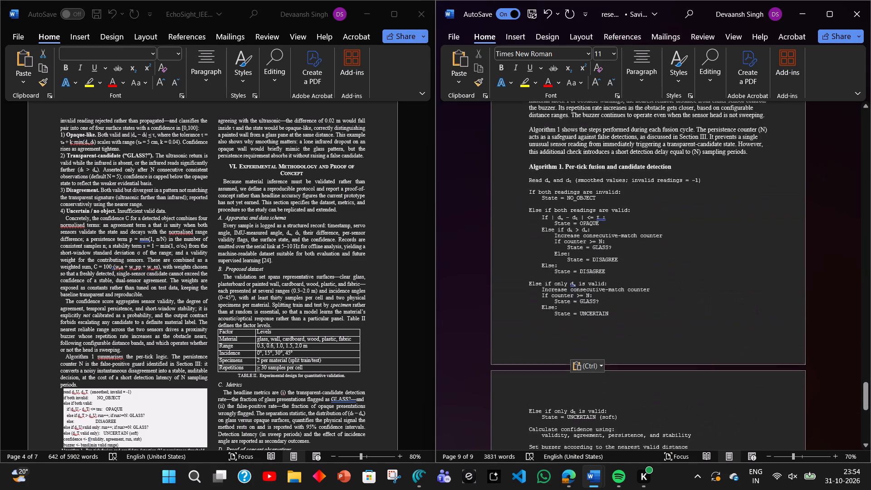
{"action": "scroll", "coordinate": [699, 347], "scroll_direction": "up", "scroll_amount": 2}
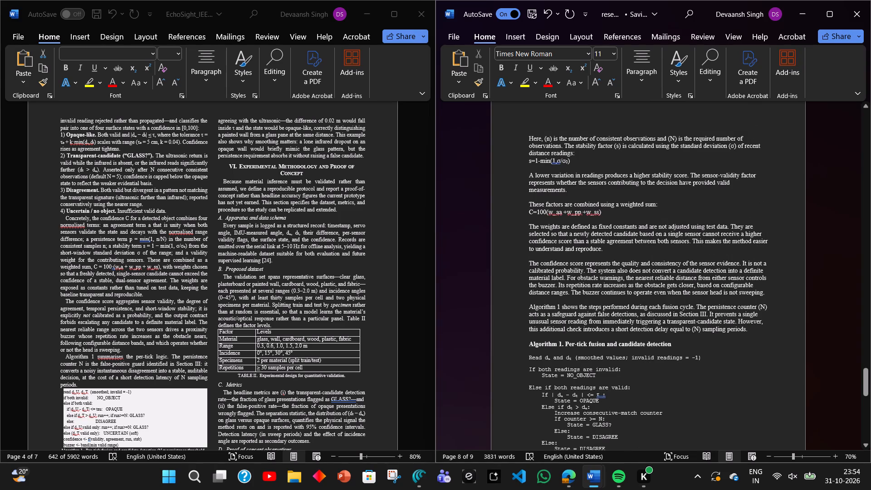
{"action": "scroll", "coordinate": [554, 302], "scroll_direction": "up", "scroll_amount": 7}
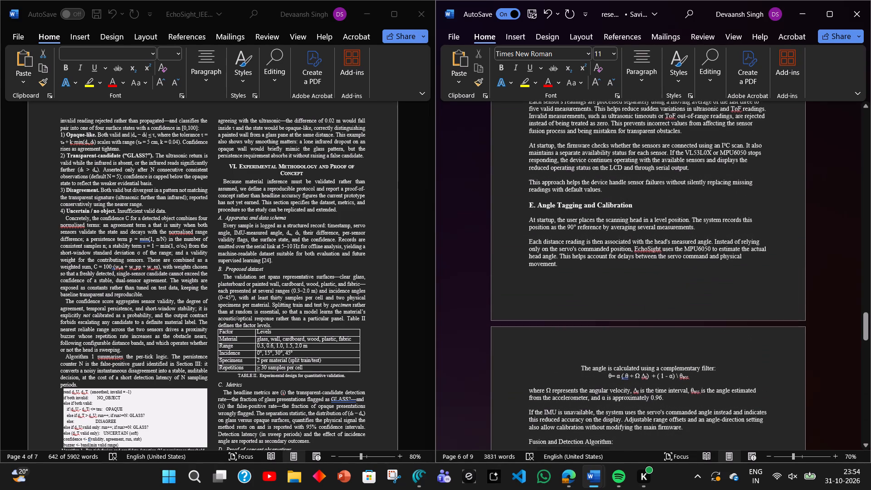
{"action": "scroll", "coordinate": [554, 302], "scroll_direction": "up", "scroll_amount": 1}
{"action": "scroll", "coordinate": [554, 302], "scroll_direction": "down", "scroll_amount": 1}
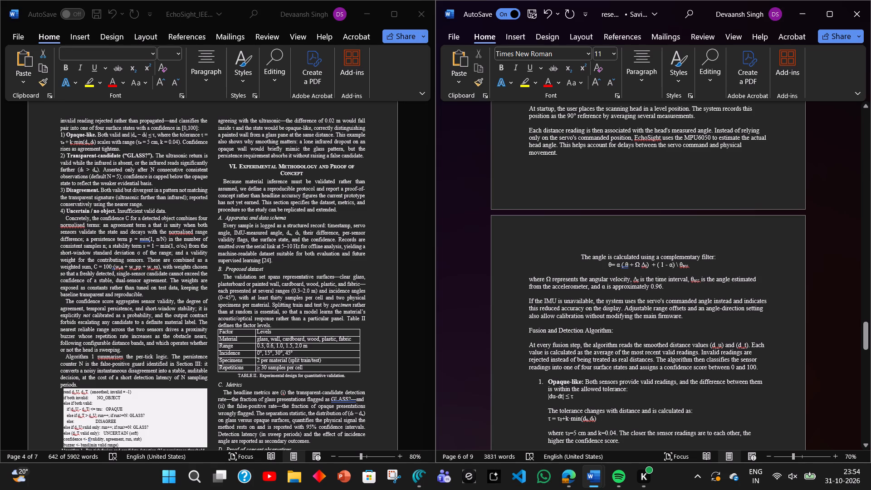
{"action": "left_click_drag", "start_coordinate": [588, 419], "coordinate": [583, 419]}
{"action": "key", "text": "ctrl+c"}
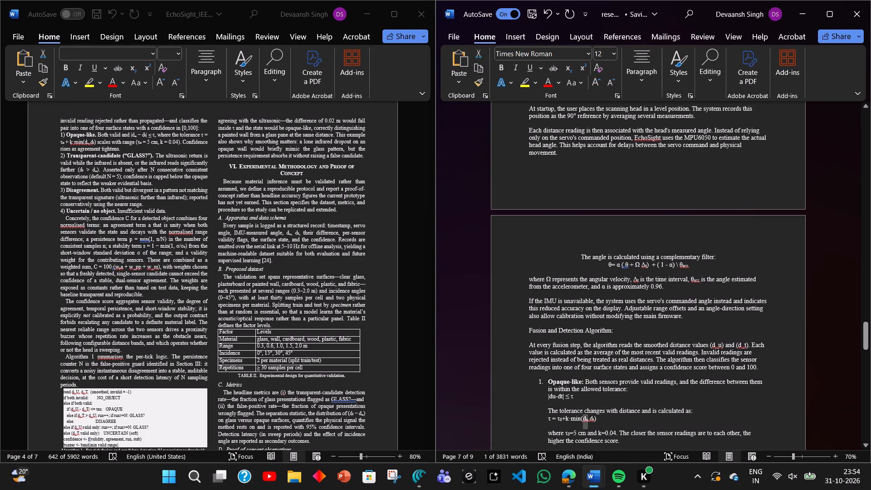
{"action": "left_click", "coordinate": [721, 345]}
{"action": "right_click_drag", "start_coordinate": [723, 345], "coordinate": [711, 344]}
{"action": "key", "text": "ctrl+v"}
Replace (d_t) in the same opening paragraph with the subscripted dₜ copied from the min() tolerance formula.
{"action": "left_click_drag", "start_coordinate": [594, 419], "coordinate": [593, 419]}
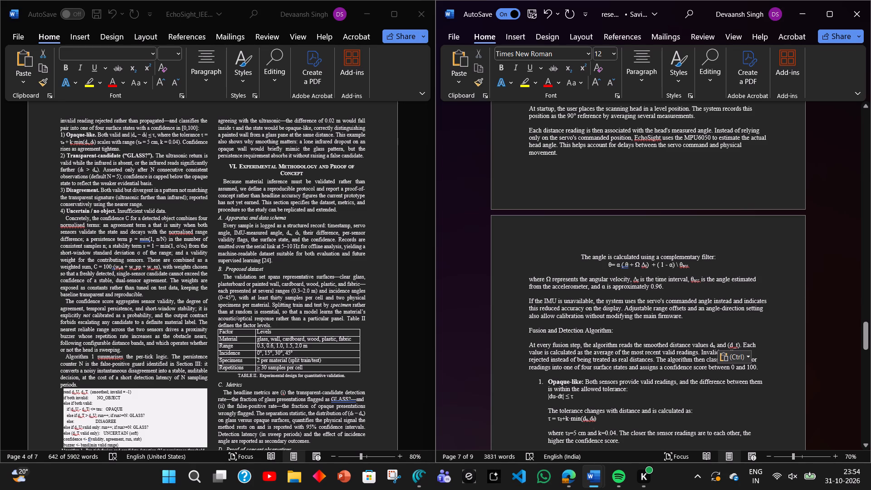
{"action": "left_click_drag", "start_coordinate": [593, 419], "coordinate": [590, 418]}
{"action": "key", "text": "ctrl+c"}
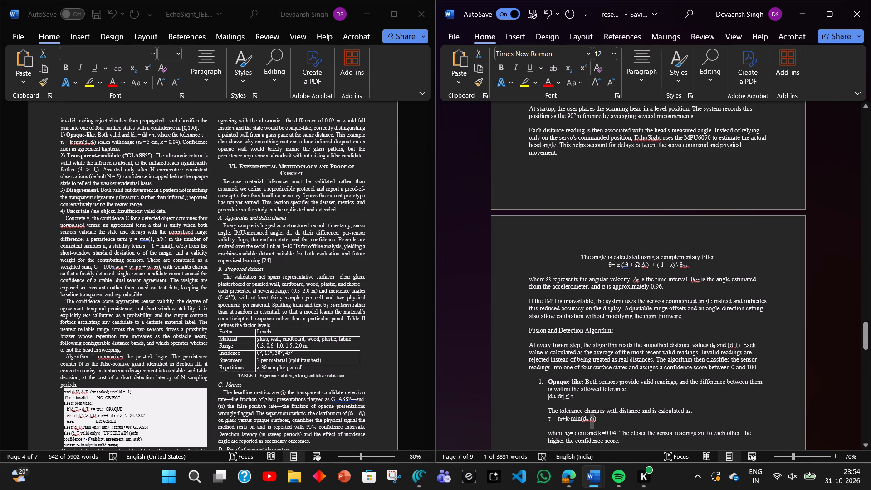
{"action": "left_click_drag", "start_coordinate": [740, 344], "coordinate": [727, 343]}
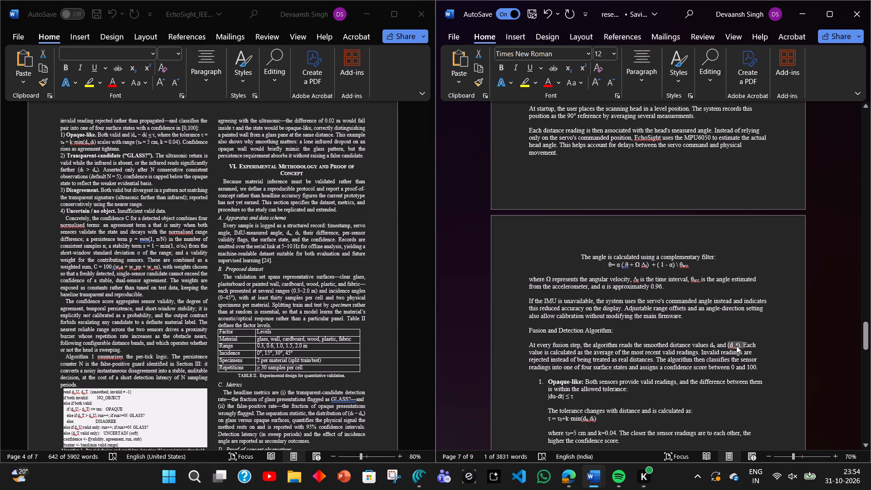
{"action": "left_click", "coordinate": [736, 346]}
{"action": "left_click_drag", "start_coordinate": [739, 346], "coordinate": [729, 345]}
{"action": "left_click", "coordinate": [729, 345]}
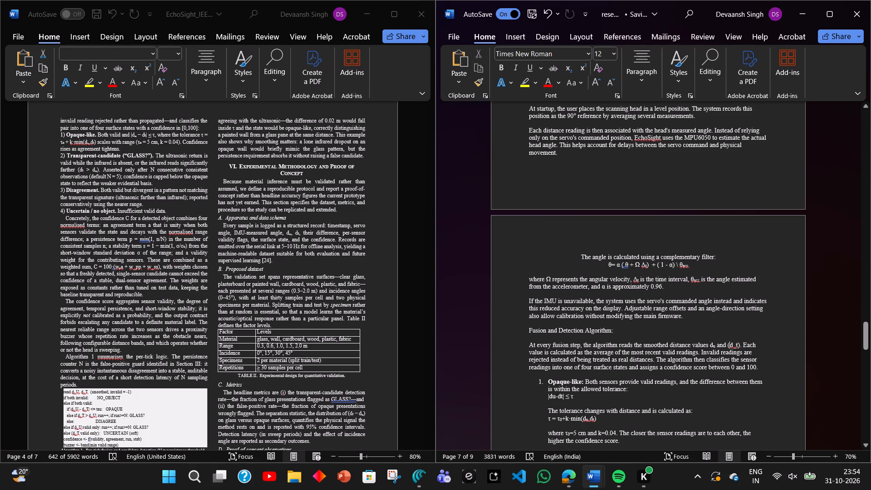
{"action": "key", "text": "Right"}
{"action": "key", "text": "Right"}
{"action": "key", "text": "Right"}
{"action": "key", "text": "Right"}
{"action": "key", "text": "BackSpace"}
{"action": "key", "text": "BackSpace"}
{"action": "key", "text": "BackSpace"}
{"action": "key", "text": "BackSpace"}
{"action": "key", "text": "BackSpace"}
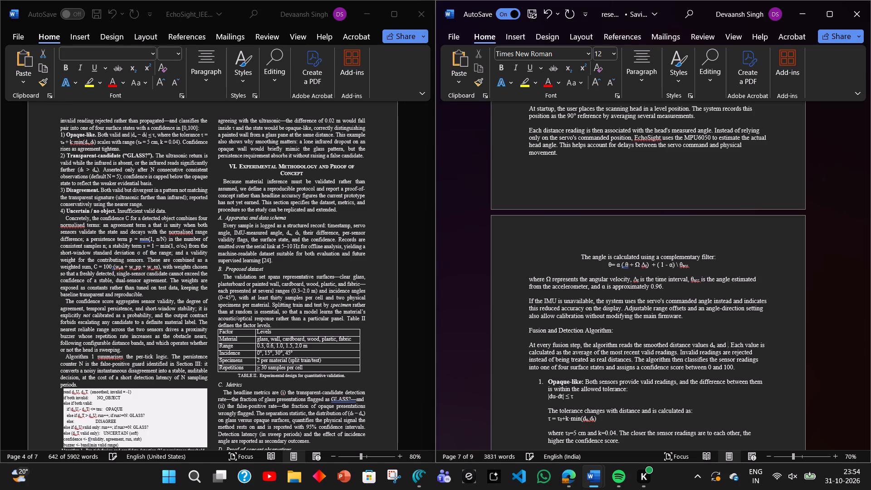
{"action": "key", "text": "ctrl+v"}
{"action": "left_click", "coordinate": [799, 351]}
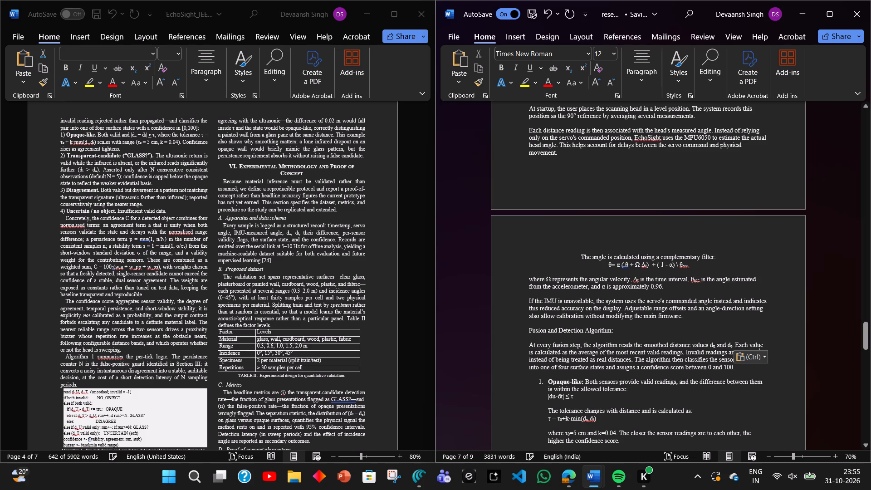
{"action": "left_click", "coordinate": [766, 330]}
{"action": "scroll", "coordinate": [766, 330], "scroll_direction": "down", "scroll_amount": 1}
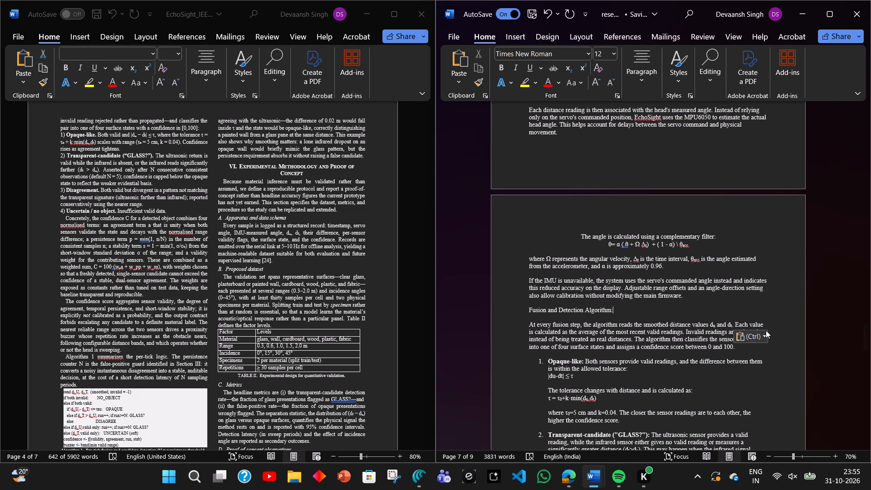
{"action": "key", "text": "Escape"}
Format the u and t in the Opaque-like condition |du-dt| ≤ τ as subscripts.
{"action": "scroll", "coordinate": [766, 330], "scroll_direction": "down", "scroll_amount": 1}
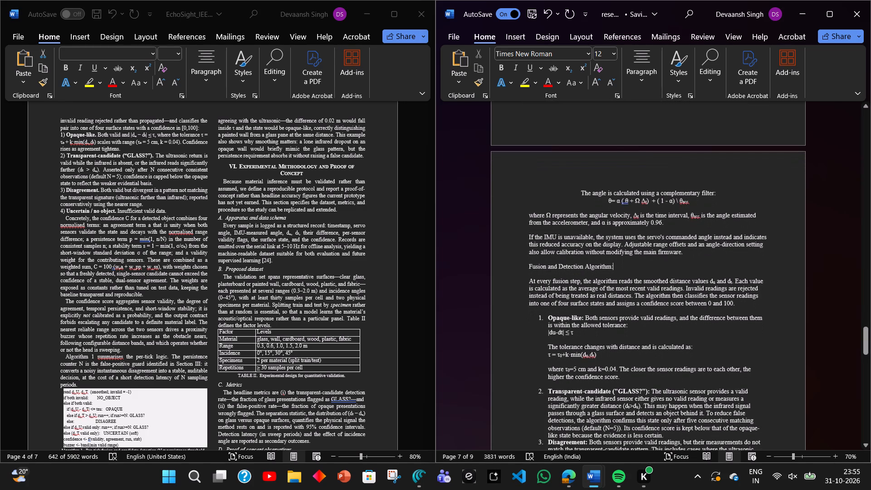
{"action": "scroll", "coordinate": [766, 330], "scroll_direction": "down", "scroll_amount": 2}
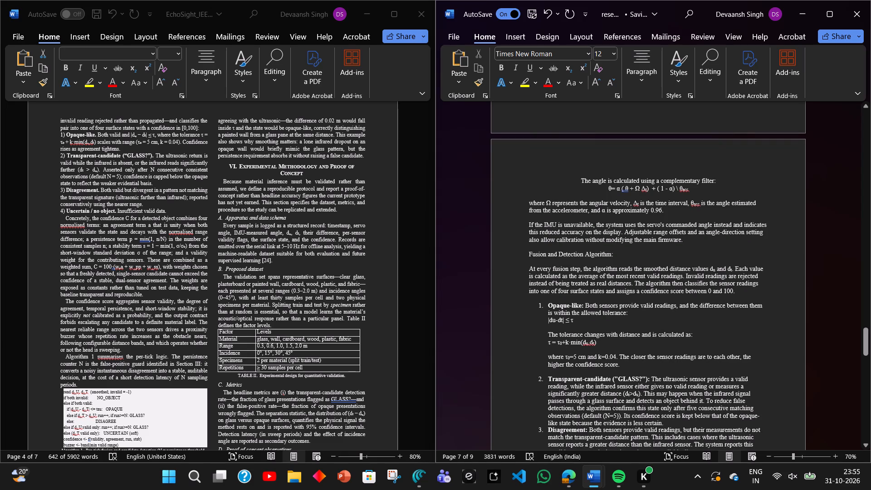
{"action": "left_click", "coordinate": [554, 319]}
{"action": "left_click", "coordinate": [554, 319]}
{"action": "left_click", "coordinate": [568, 66]}
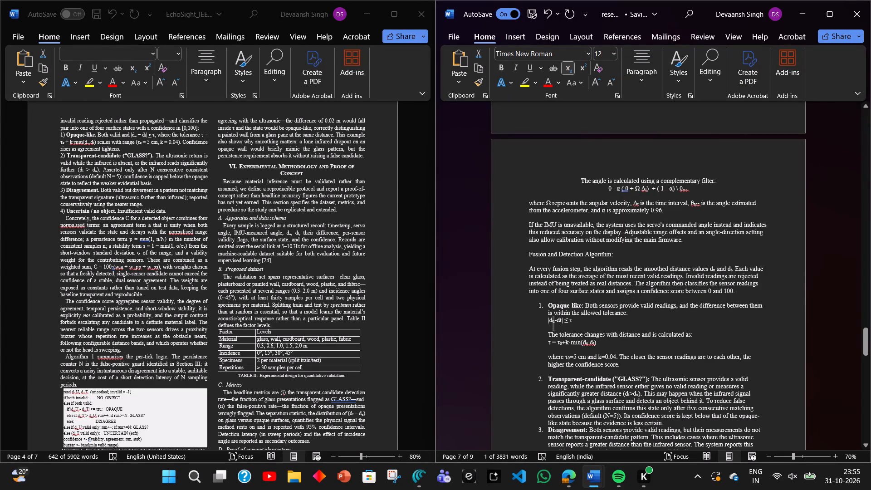
{"action": "left_click", "coordinate": [561, 320]}
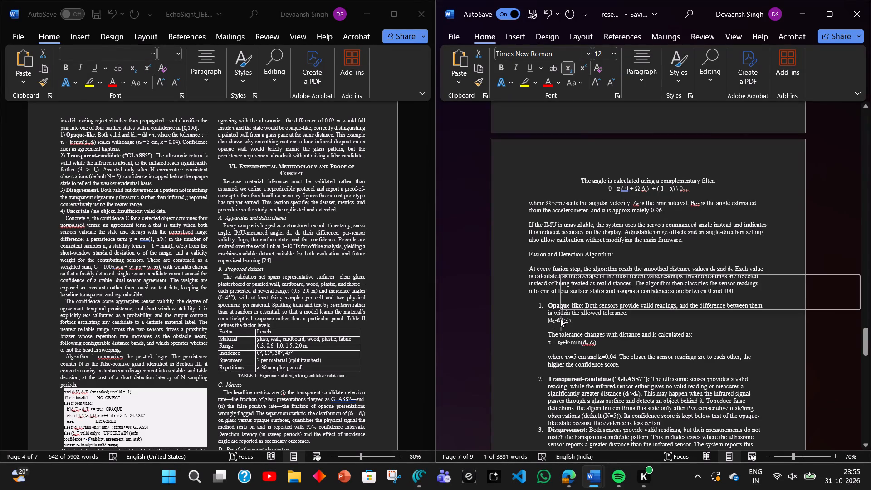
{"action": "left_click", "coordinate": [568, 67]}
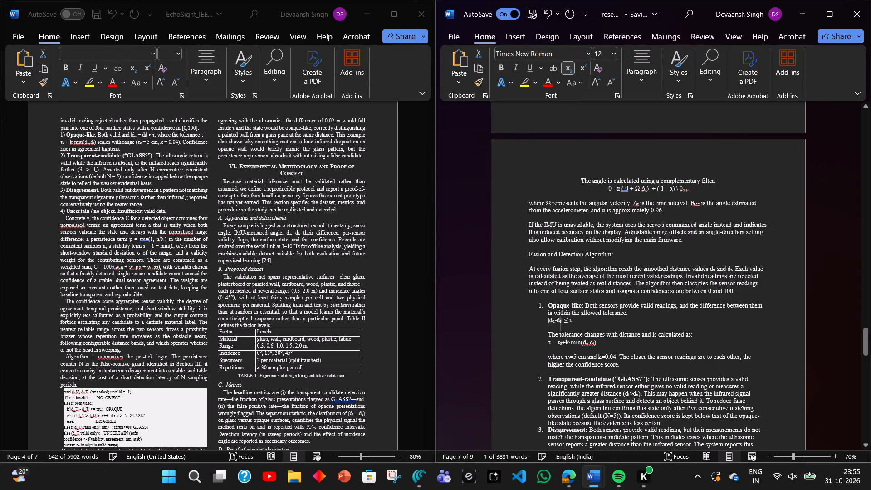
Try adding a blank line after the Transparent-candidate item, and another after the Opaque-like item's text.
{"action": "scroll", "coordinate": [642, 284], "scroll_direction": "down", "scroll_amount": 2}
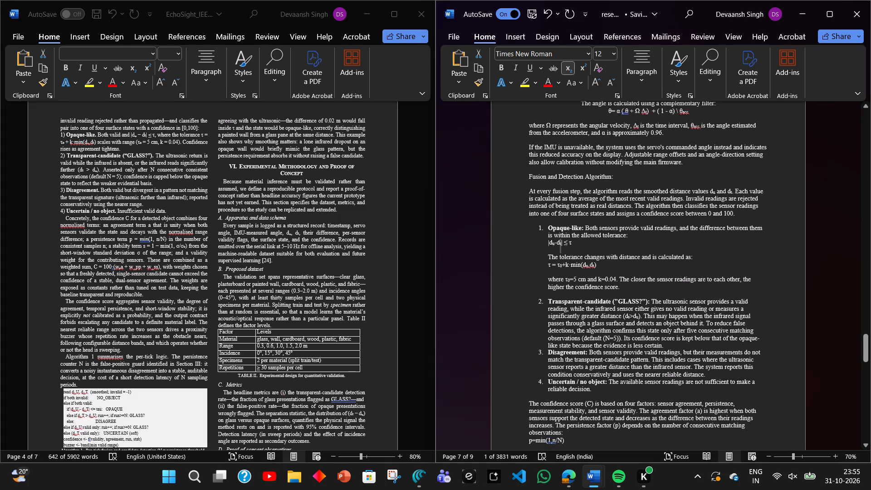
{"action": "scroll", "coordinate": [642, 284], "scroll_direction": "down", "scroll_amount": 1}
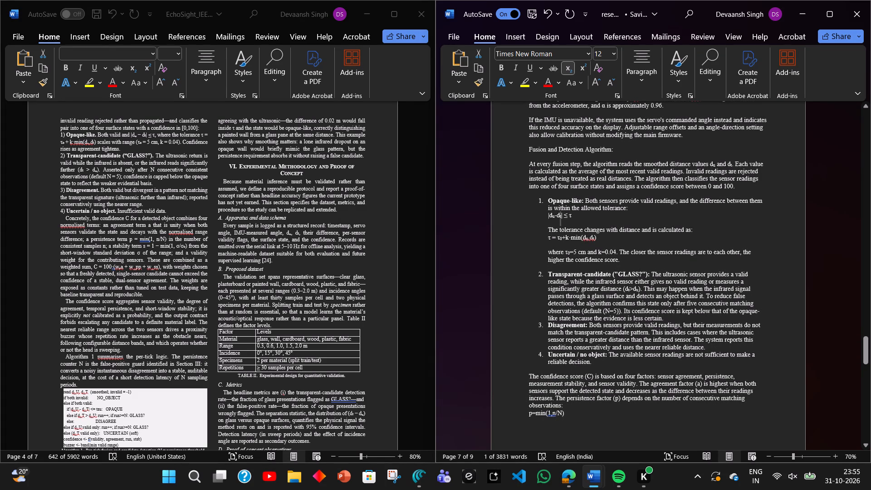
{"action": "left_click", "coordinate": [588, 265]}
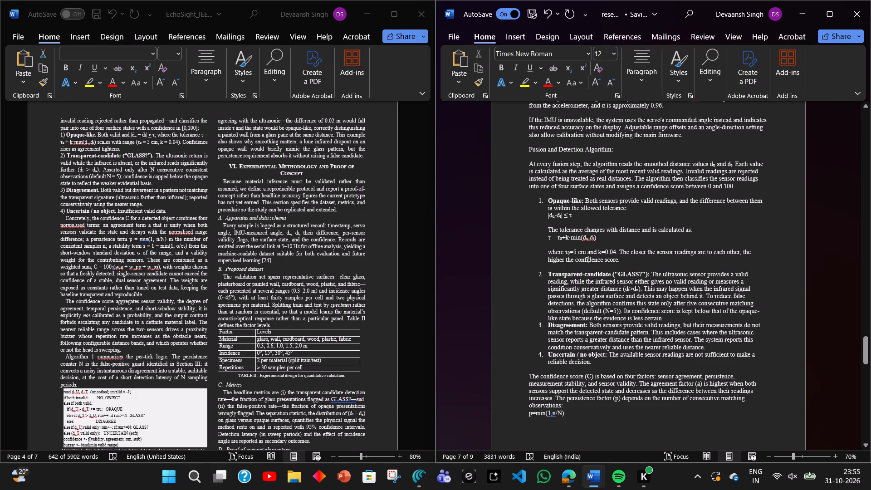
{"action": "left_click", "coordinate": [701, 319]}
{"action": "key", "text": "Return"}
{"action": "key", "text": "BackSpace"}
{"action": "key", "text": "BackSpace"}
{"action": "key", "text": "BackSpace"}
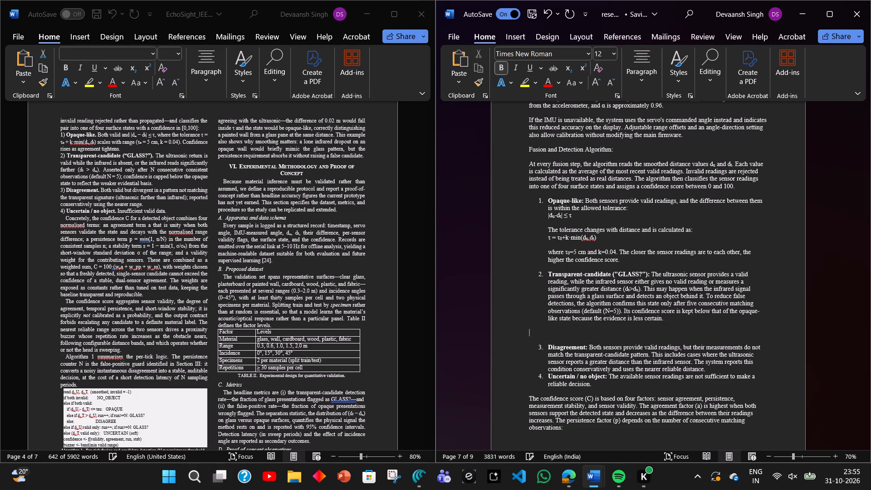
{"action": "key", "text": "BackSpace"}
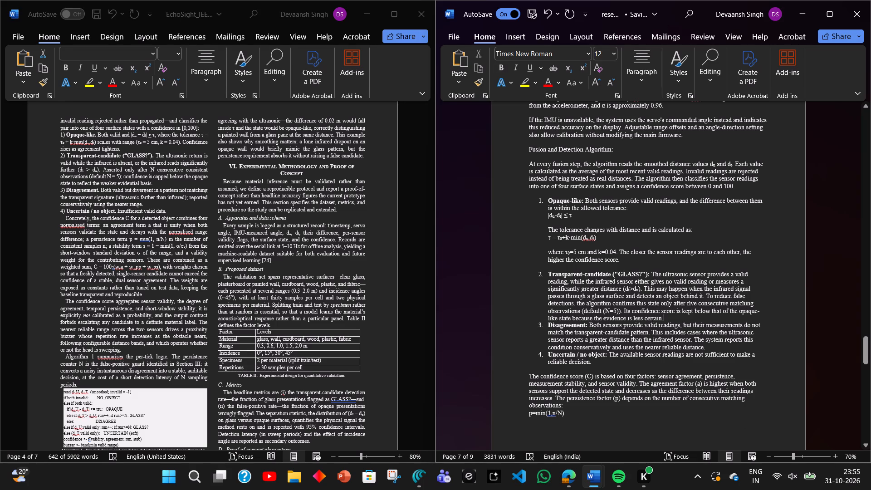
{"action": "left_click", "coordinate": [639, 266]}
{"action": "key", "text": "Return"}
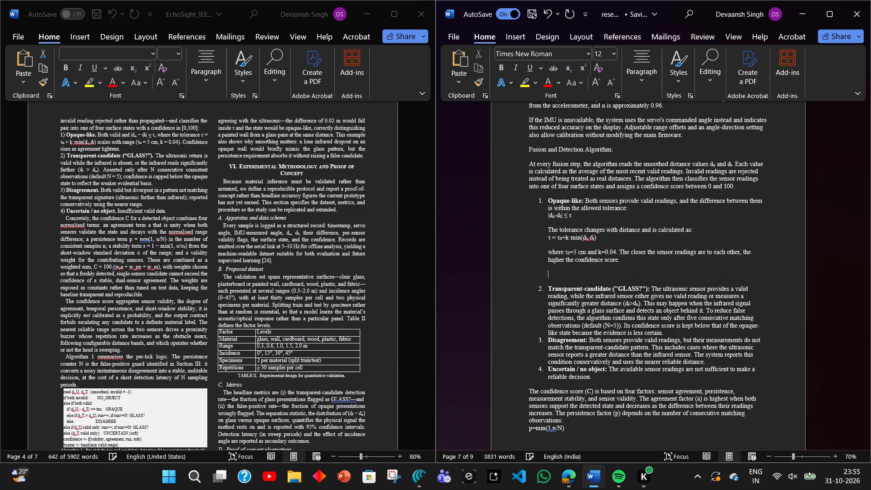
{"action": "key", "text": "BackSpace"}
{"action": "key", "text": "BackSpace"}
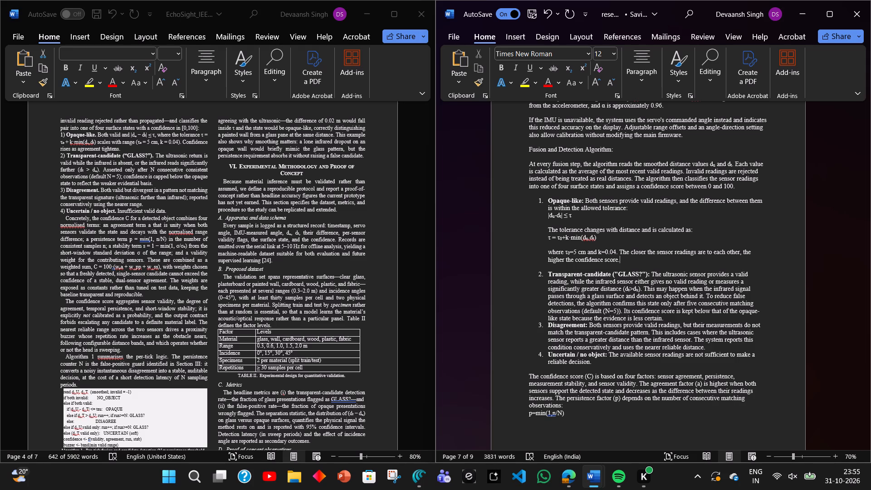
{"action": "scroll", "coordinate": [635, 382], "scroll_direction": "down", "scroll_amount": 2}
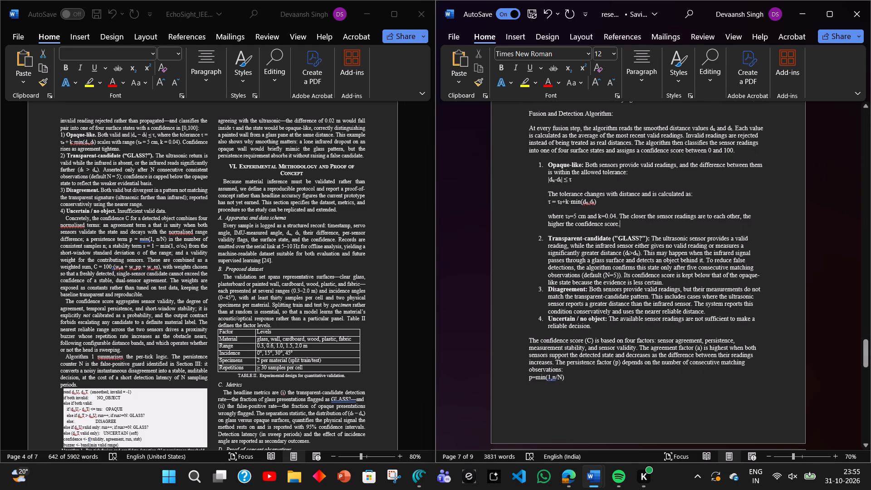
Review the draft's remaining Fusion and Detection Algorithm text, from the confidence score formulas through the tolerance example, and skim the earlier sections.
{"action": "scroll", "coordinate": [635, 382], "scroll_direction": "down", "scroll_amount": 4}
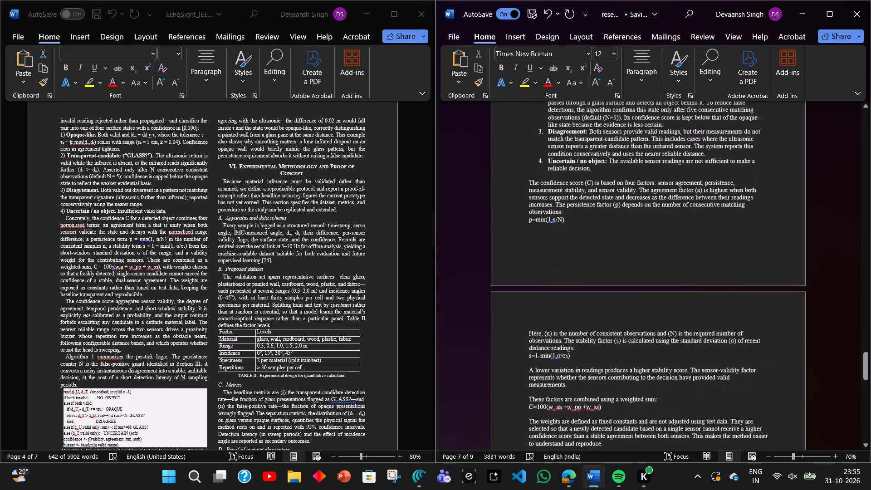
{"action": "scroll", "coordinate": [635, 382], "scroll_direction": "down", "scroll_amount": 1}
{"action": "scroll", "coordinate": [675, 342], "scroll_direction": "down", "scroll_amount": 2}
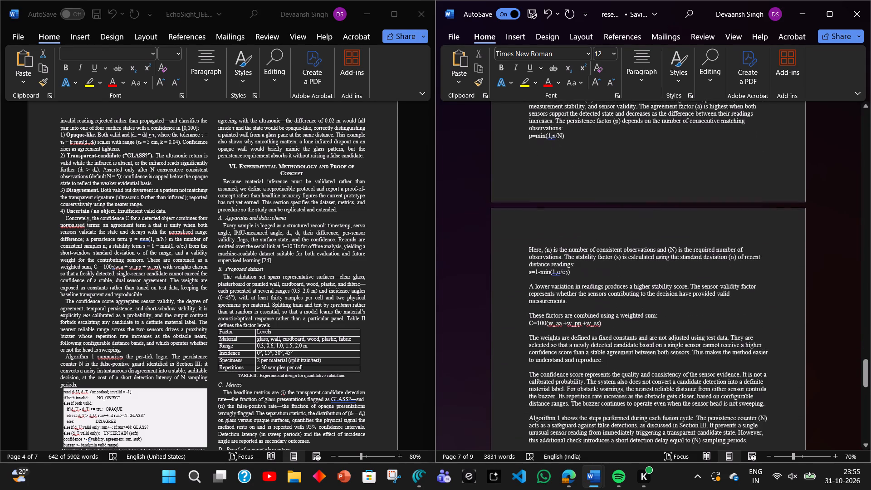
{"action": "scroll", "coordinate": [675, 342], "scroll_direction": "down", "scroll_amount": 5}
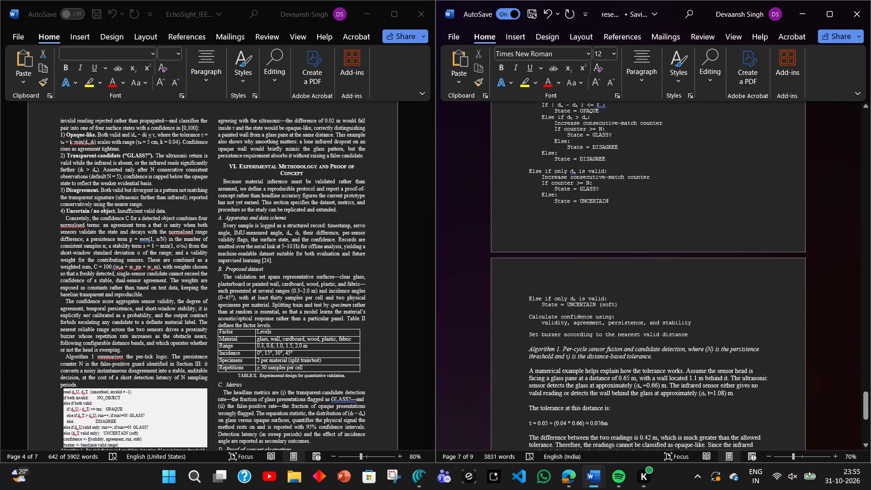
{"action": "scroll", "coordinate": [675, 342], "scroll_direction": "down", "scroll_amount": 3}
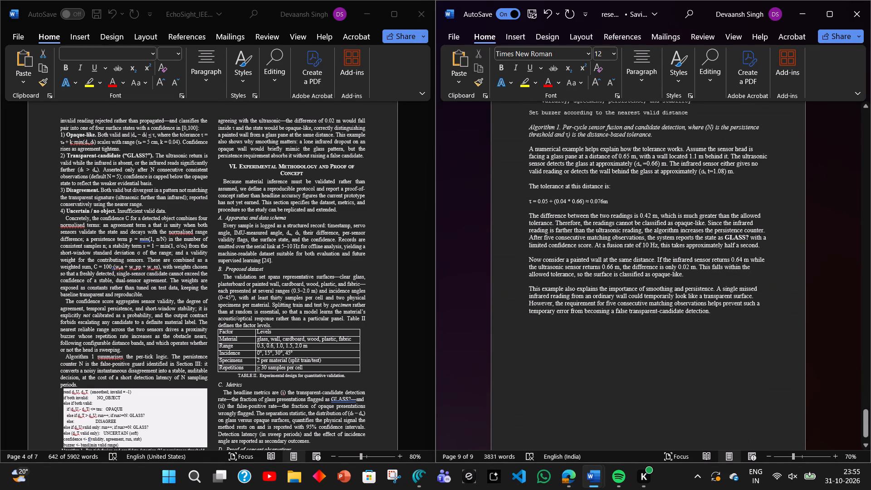
{"action": "scroll", "coordinate": [704, 339], "scroll_direction": "up", "scroll_amount": 20}
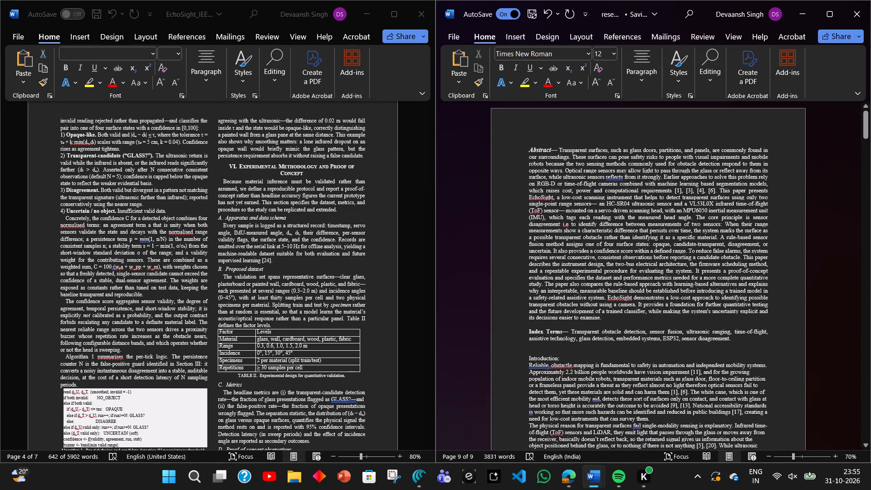
{"action": "scroll", "coordinate": [704, 339], "scroll_direction": "down", "scroll_amount": 10}
Examine the original EchoSight paper from the Fusion and Detection Algorithm section through Discussion and Limitations, including its tables and figures.
{"action": "scroll", "coordinate": [304, 337], "scroll_direction": "down", "scroll_amount": 1}
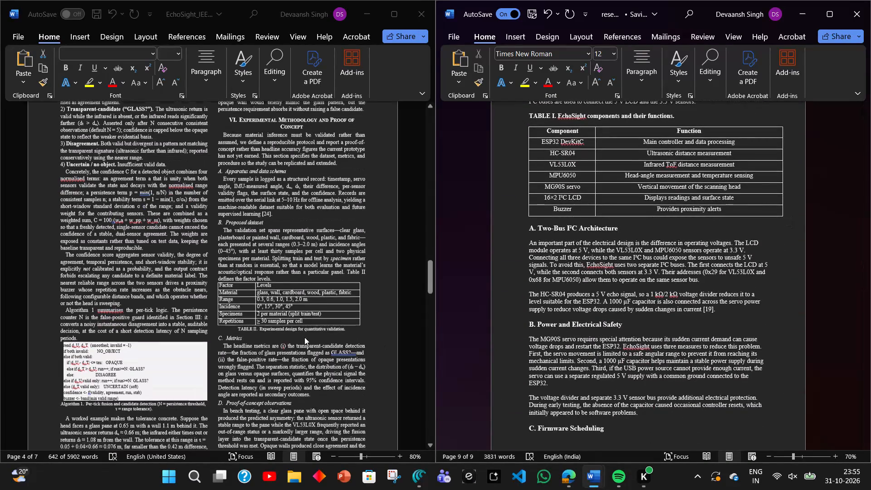
{"action": "scroll", "coordinate": [304, 337], "scroll_direction": "down", "scroll_amount": 3}
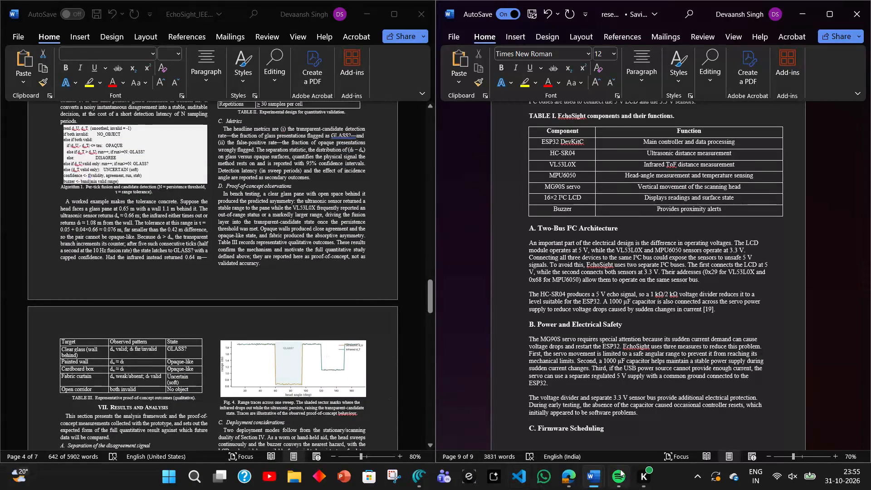
{"action": "scroll", "coordinate": [377, 356], "scroll_direction": "up", "scroll_amount": 1}
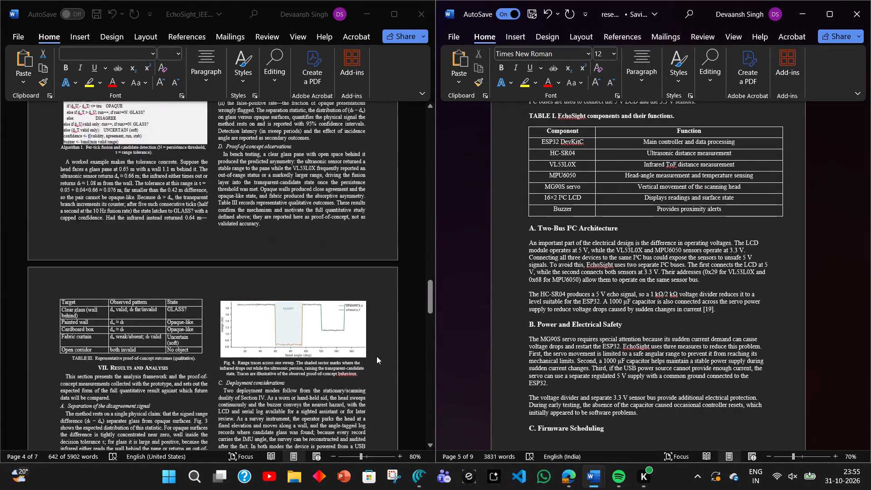
{"action": "scroll", "coordinate": [377, 356], "scroll_direction": "up", "scroll_amount": 1}
{"action": "scroll", "coordinate": [377, 356], "scroll_direction": "right", "scroll_amount": 1}
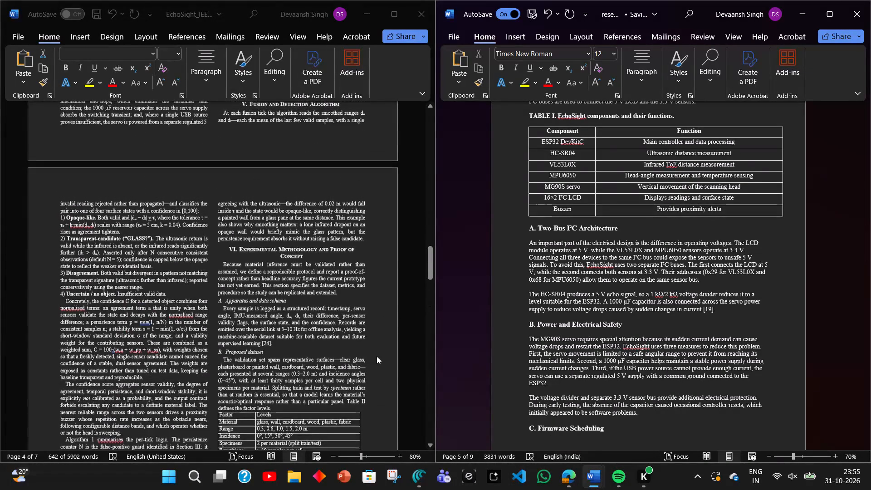
{"action": "scroll", "coordinate": [377, 356], "scroll_direction": "right", "scroll_amount": 2}
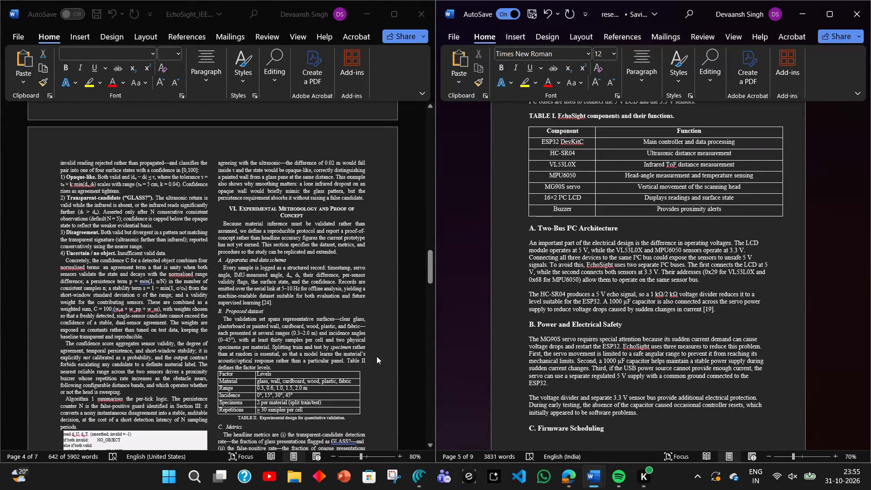
{"action": "scroll", "coordinate": [377, 356], "scroll_direction": "right", "scroll_amount": 2}
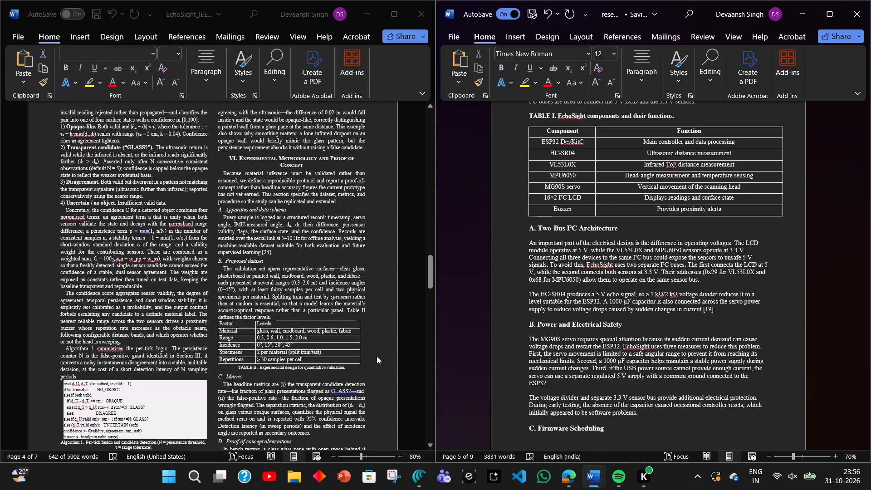
{"action": "scroll", "coordinate": [377, 356], "scroll_direction": "down", "scroll_amount": 2}
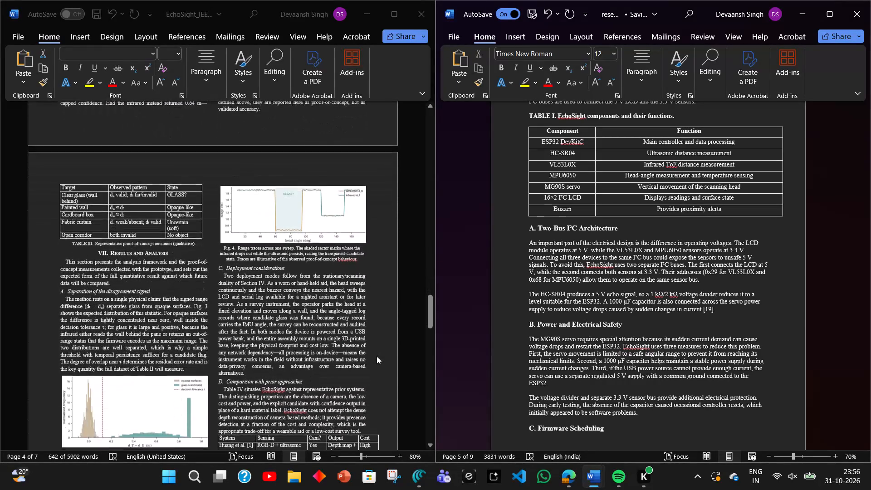
{"action": "scroll", "coordinate": [377, 356], "scroll_direction": "down", "scroll_amount": 2}
{"action": "scroll", "coordinate": [377, 356], "scroll_direction": "up", "scroll_amount": 2}
{"action": "scroll", "coordinate": [377, 356], "scroll_direction": "down", "scroll_amount": 1}
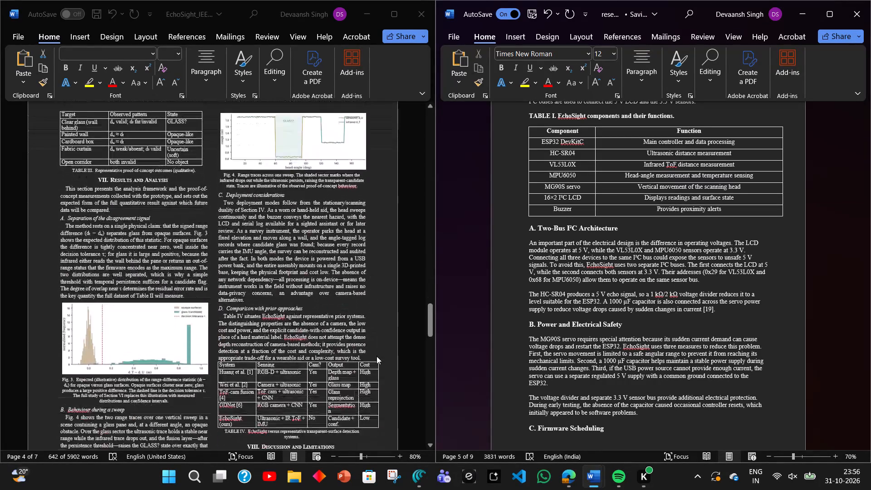
{"action": "scroll", "coordinate": [377, 356], "scroll_direction": "down", "scroll_amount": 4}
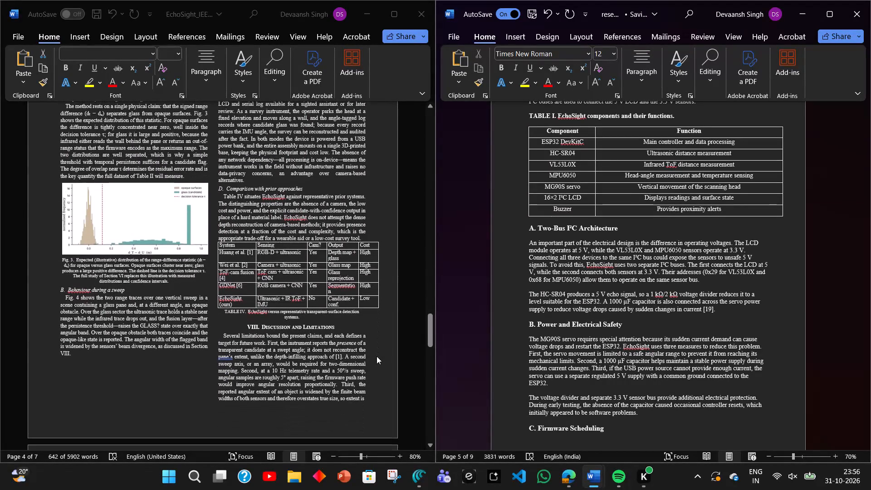
{"action": "scroll", "coordinate": [377, 356], "scroll_direction": "up", "scroll_amount": 3}
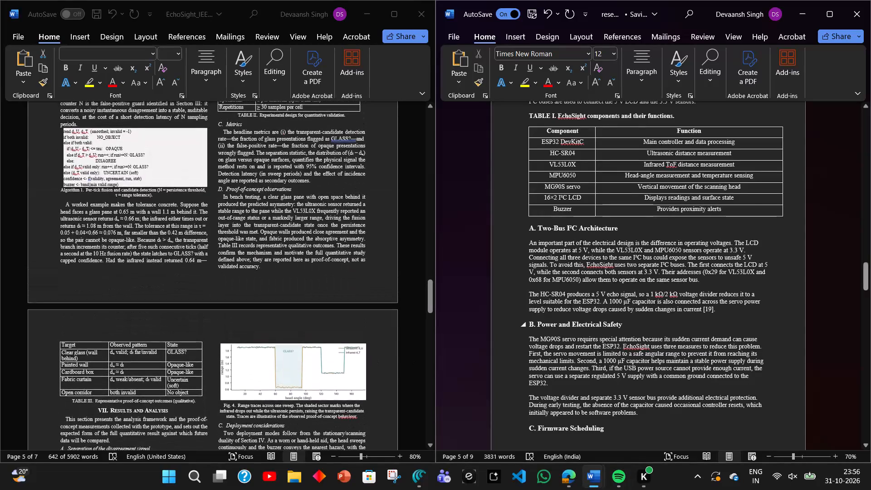
Look through the rewritten draft again, from the confidence score formulas and back to the Abstract.
{"action": "scroll", "coordinate": [586, 330], "scroll_direction": "down", "scroll_amount": 10}
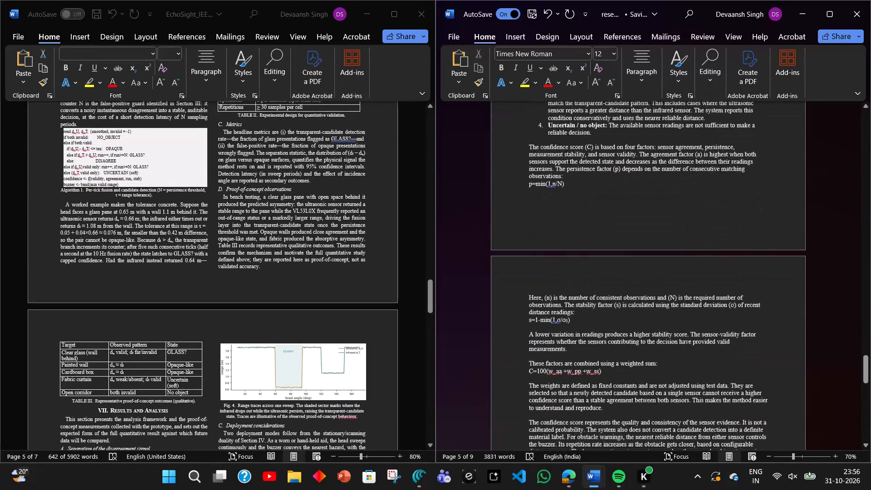
{"action": "scroll", "coordinate": [586, 330], "scroll_direction": "down", "scroll_amount": 15}
{"action": "scroll", "coordinate": [586, 330], "scroll_direction": "up", "scroll_amount": 20}
{"action": "scroll", "coordinate": [586, 330], "scroll_direction": "up", "scroll_amount": 4}
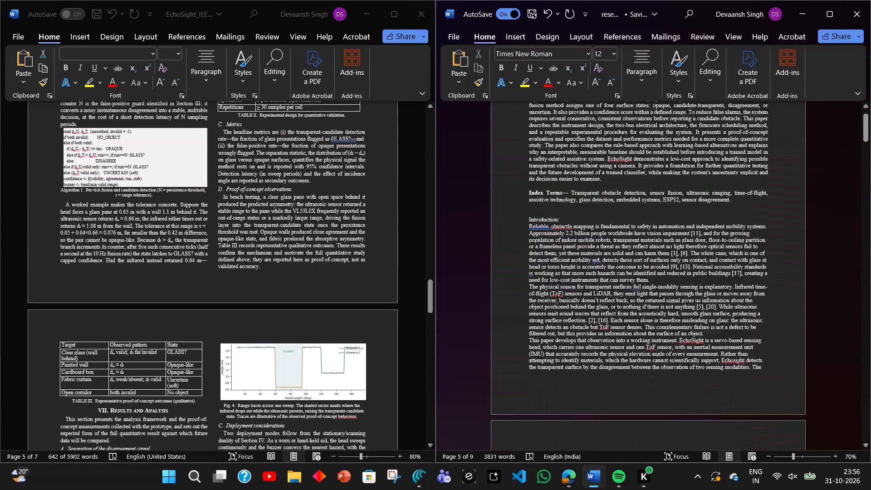
{"action": "scroll", "coordinate": [586, 330], "scroll_direction": "up", "scroll_amount": 2}
Open the file management view for the researchpprechosight draft.
{"action": "left_click", "coordinate": [455, 37]}
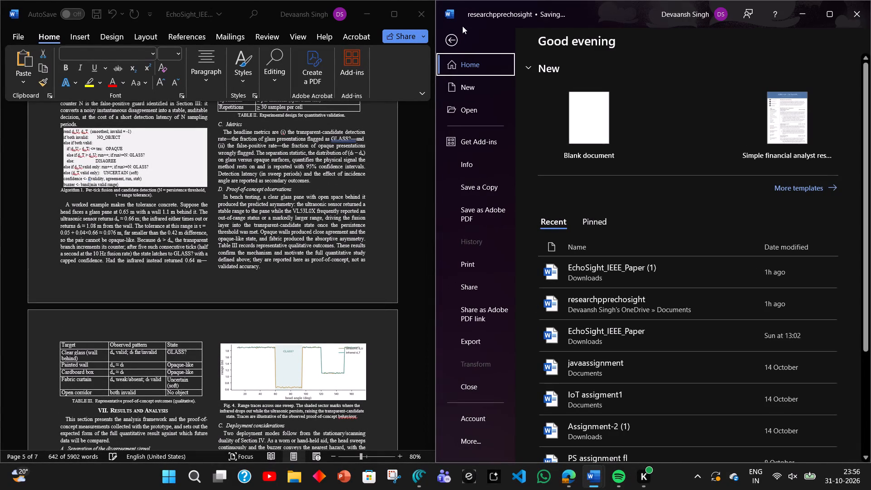
{"action": "left_click", "coordinate": [455, 34]}
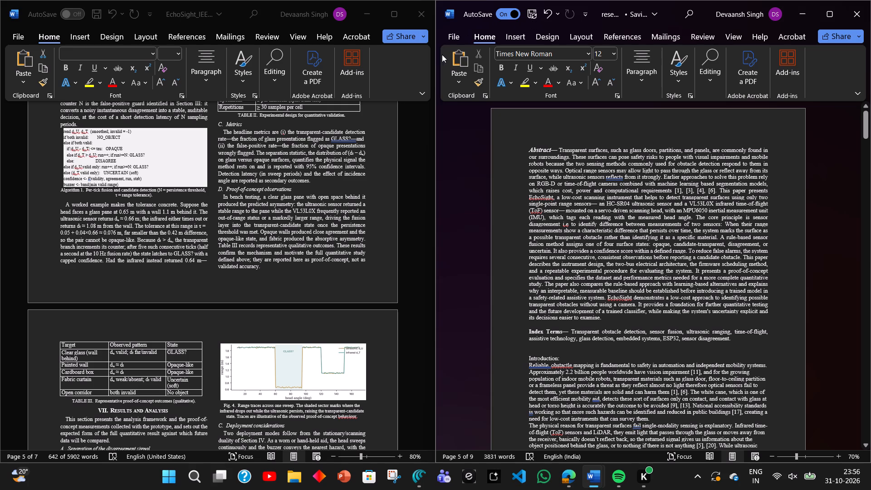
{"action": "left_click", "coordinate": [454, 41]}
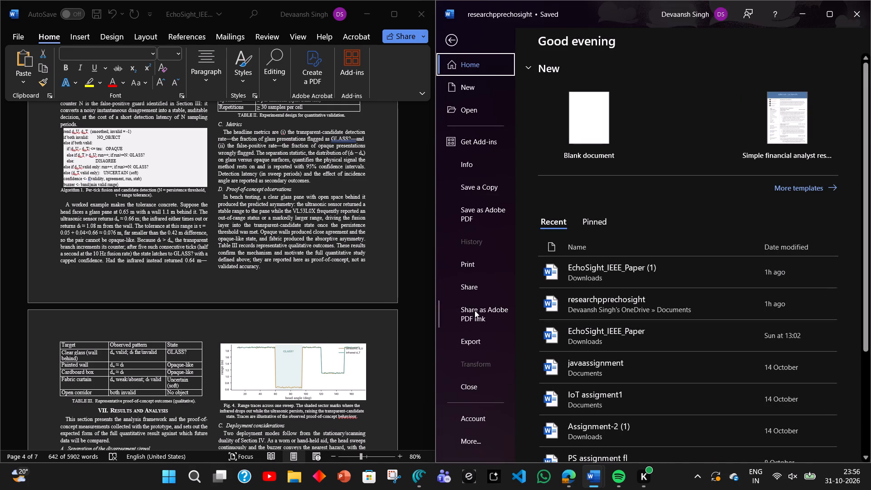
View the sharing options for the researchpprechosight draft, return to the document, and reopen its file management view.
{"action": "left_click", "coordinate": [484, 290]}
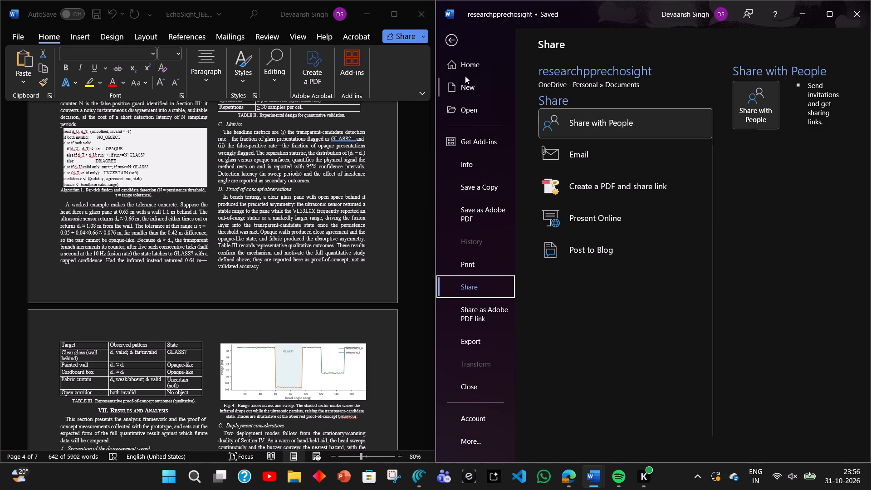
{"action": "left_click", "coordinate": [445, 36]}
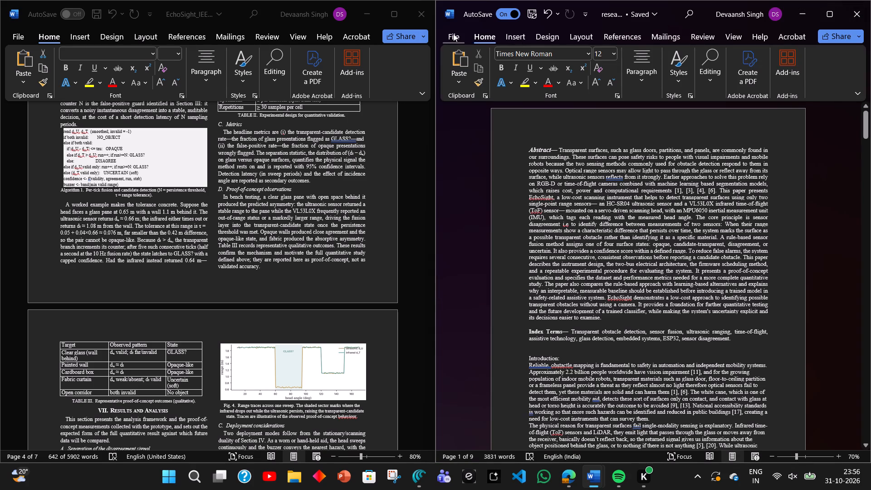
{"action": "left_click", "coordinate": [453, 34]}
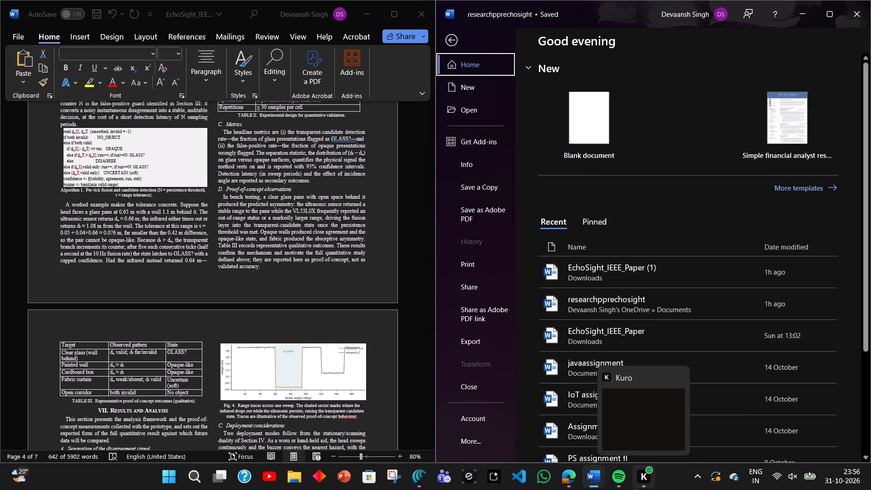
Search the computer for "whats" and launch WhatsApp.
{"action": "left_click", "coordinate": [166, 469]}
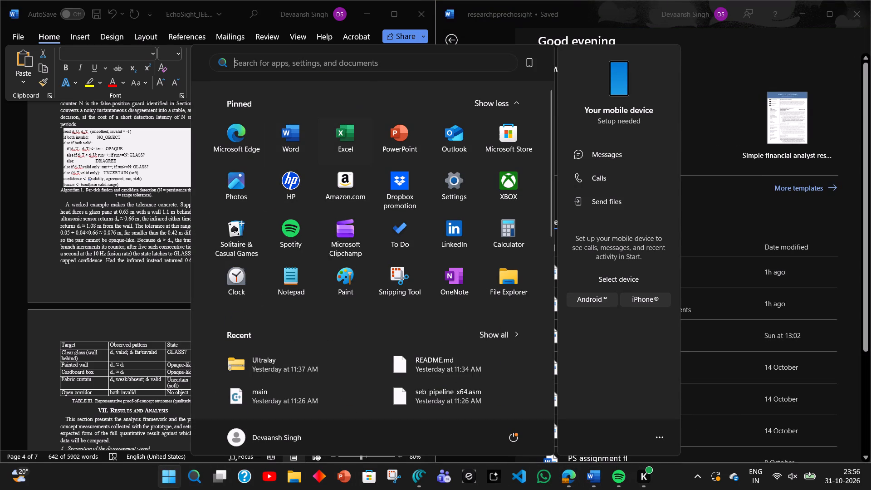
{"action": "left_click", "coordinate": [408, 56]}
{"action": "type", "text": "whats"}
{"action": "left_click", "coordinate": [353, 143]}
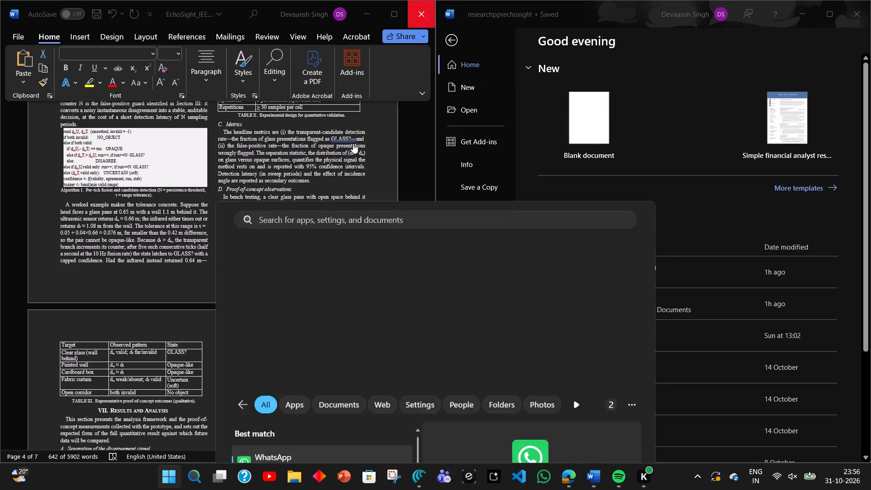
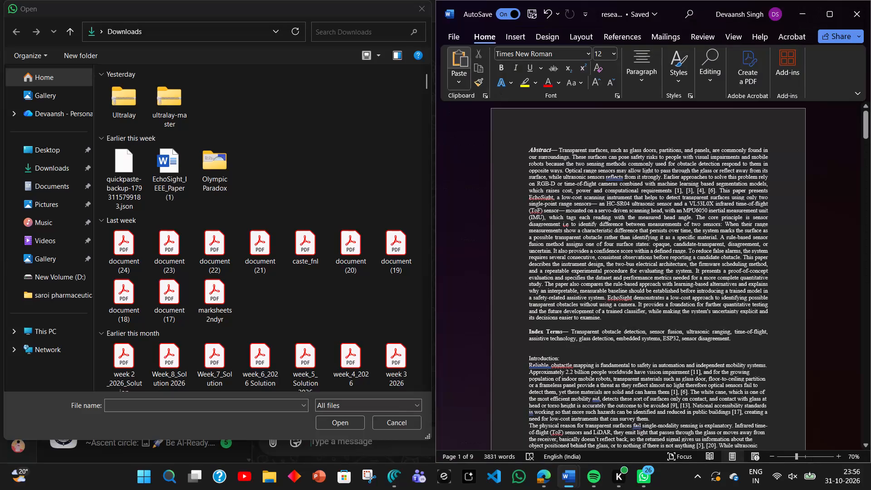
Copy the draft's Fusion and Detection Algorithm text, from "At every fusion step" through the end of Algorithm 1.
{"action": "scroll", "coordinate": [585, 254], "scroll_direction": "down", "scroll_amount": 18}
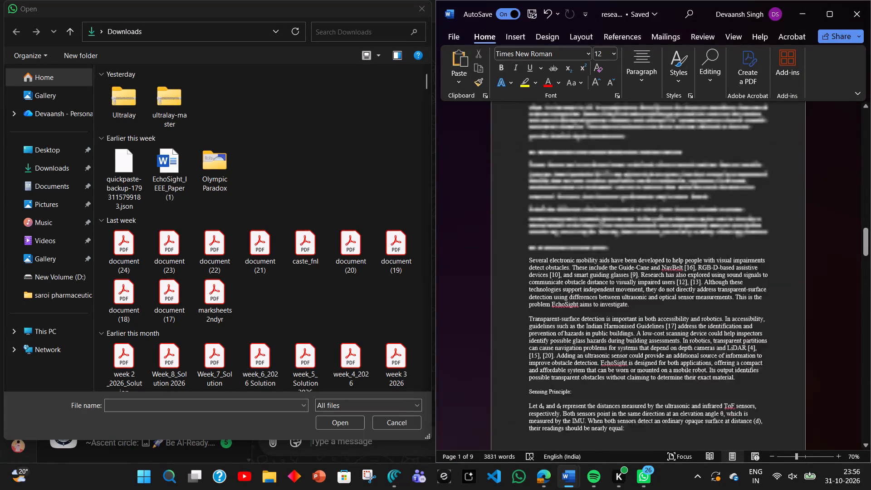
{"action": "scroll", "coordinate": [585, 254], "scroll_direction": "down", "scroll_amount": 11}
{"action": "left_click_drag", "start_coordinate": [732, 278], "coordinate": [614, 94]}
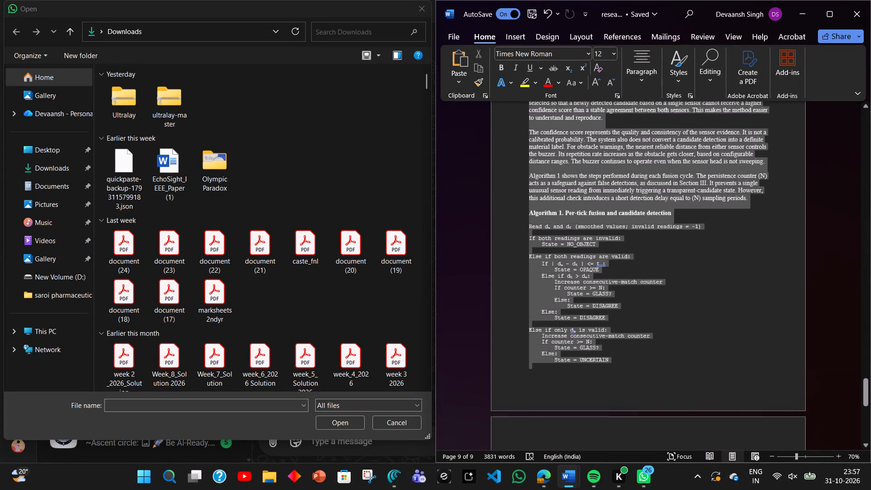
{"action": "left_click_drag", "start_coordinate": [614, 94], "coordinate": [610, 87]}
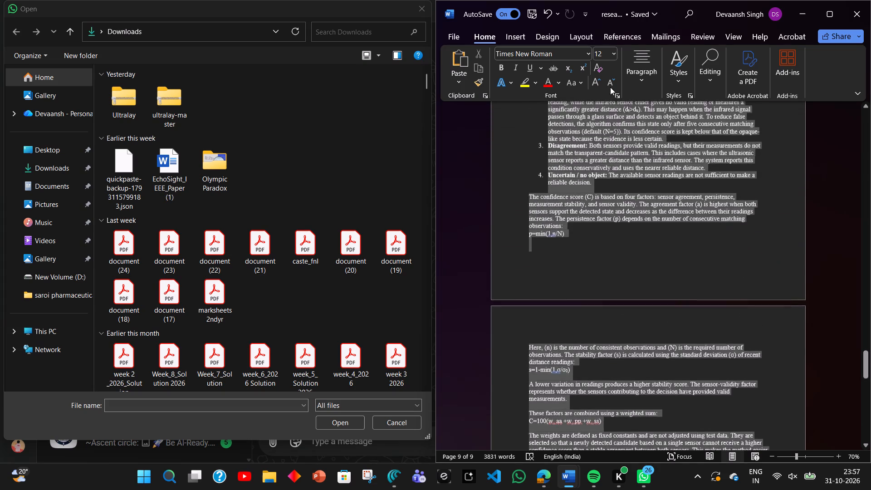
{"action": "left_click_drag", "start_coordinate": [610, 87], "coordinate": [587, 98]}
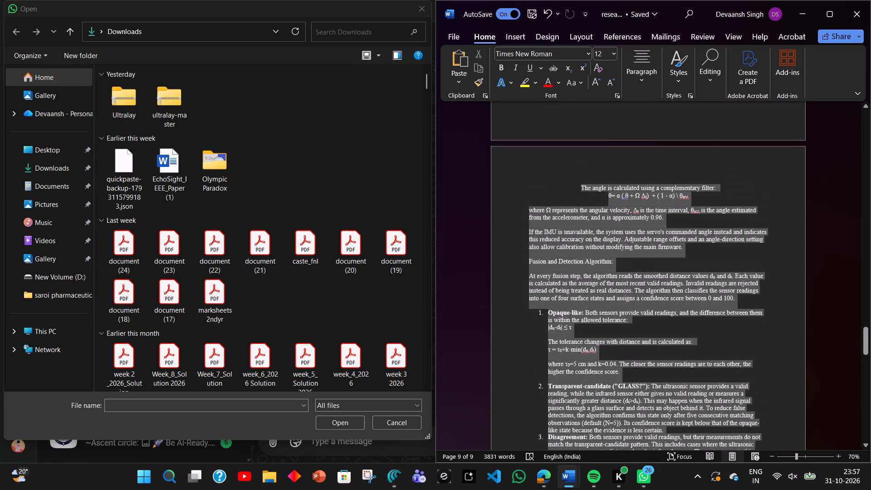
{"action": "left_click_drag", "start_coordinate": [587, 98], "coordinate": [532, 285]}
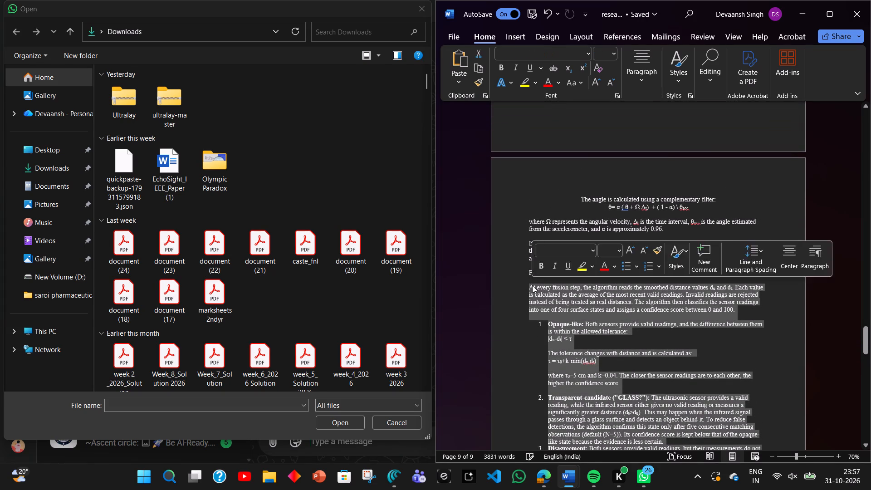
{"action": "key", "text": "ctrl+c"}
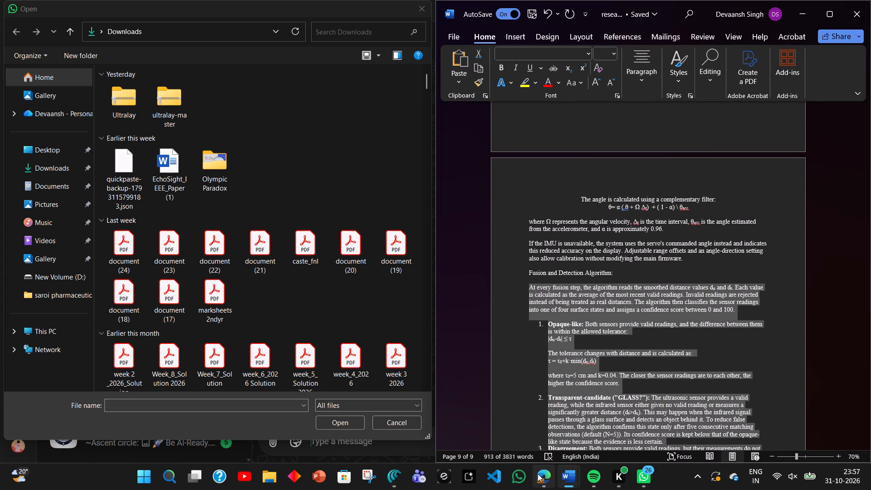
Switch to Edge and bring up the Duplichecker plagiarism checker page.
{"action": "left_click", "coordinate": [545, 444]}
{"action": "left_click", "coordinate": [382, 0]}
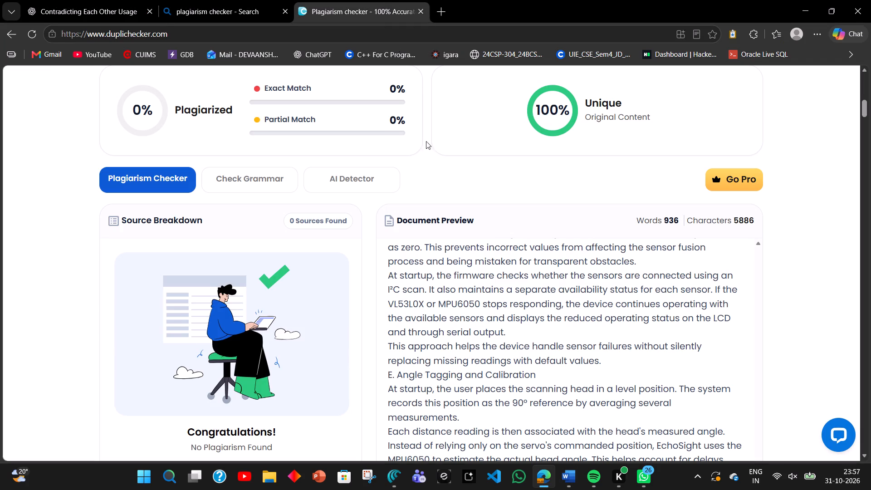
Replace the old text in DupliChecker's plagiarism checker with the copied draft text ending in the glass pane and painted wall example.
{"action": "scroll", "coordinate": [405, 268], "scroll_direction": "up", "scroll_amount": 6}
{"action": "scroll", "coordinate": [479, 175], "scroll_direction": "up", "scroll_amount": 8}
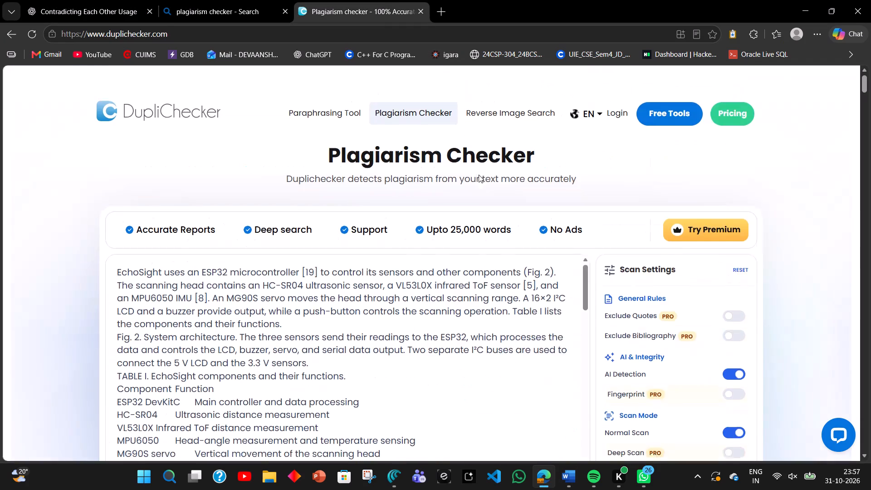
{"action": "left_click", "coordinate": [441, 356]}
{"action": "key", "text": "ctrl+a"}
{"action": "key", "text": "BackSpace"}
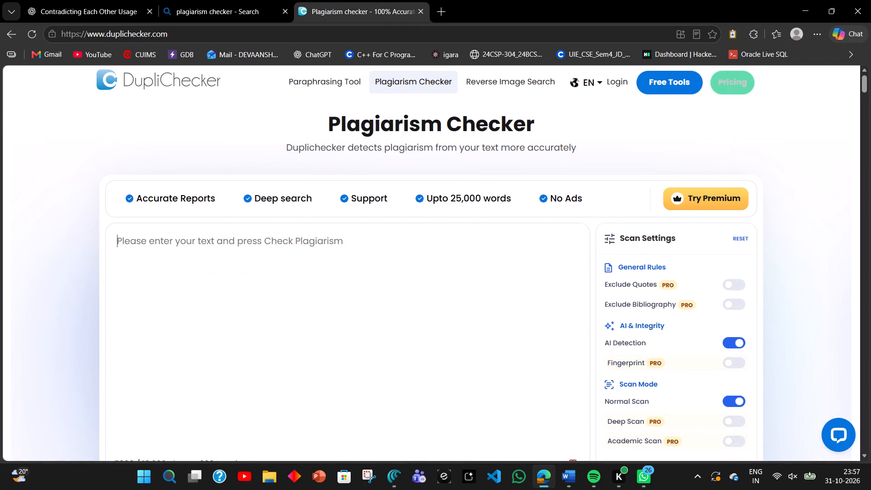
{"action": "key", "text": "ctrl+v"}
{"action": "scroll", "coordinate": [732, 374], "scroll_direction": "down", "scroll_amount": 2}
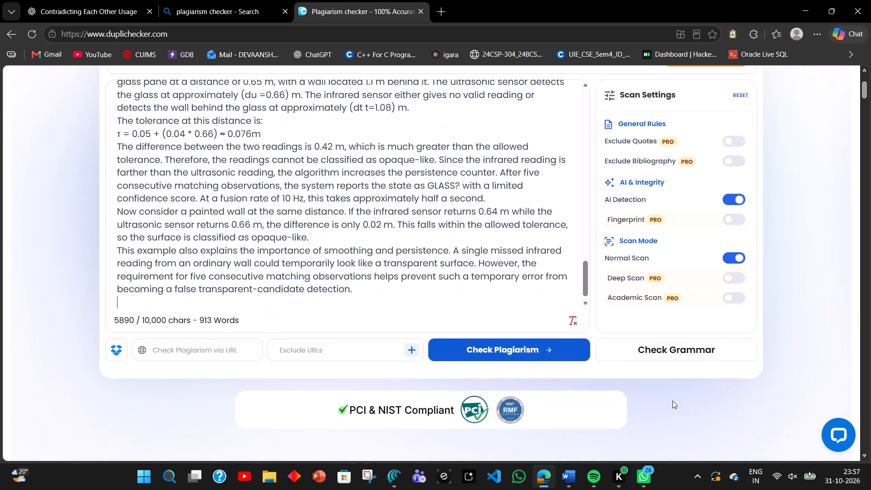
Submit the pasted draft text for a plagiarism check and complete the human verification.
{"action": "left_click", "coordinate": [556, 348]}
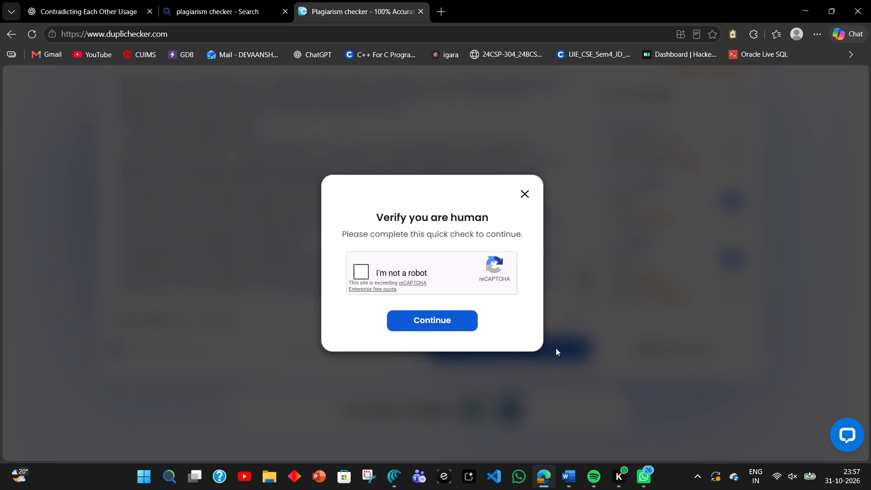
{"action": "left_click", "coordinate": [368, 275]}
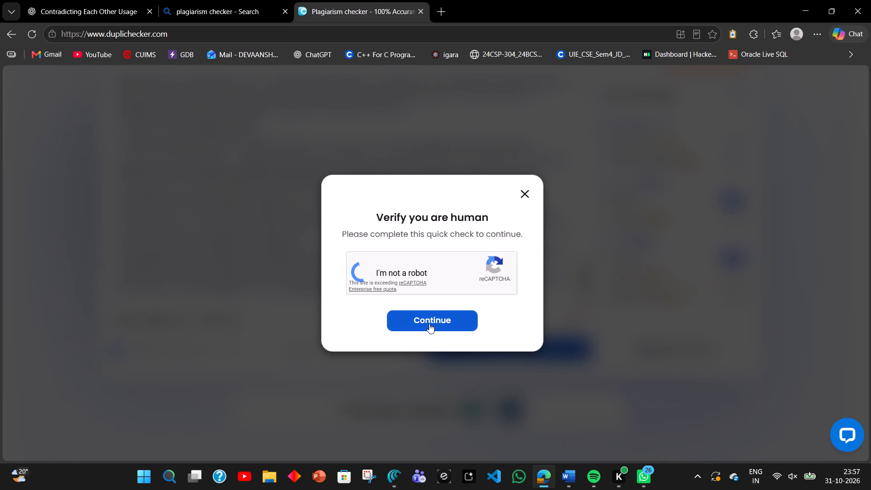
{"action": "left_click", "coordinate": [430, 324]}
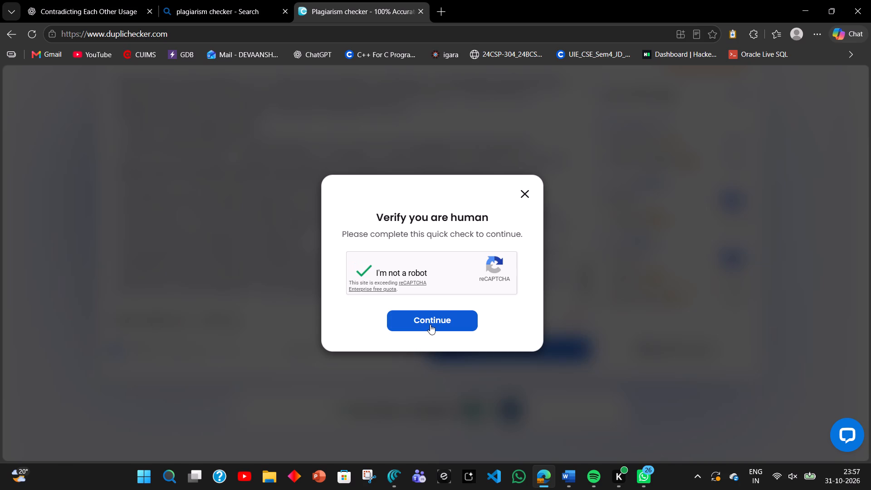
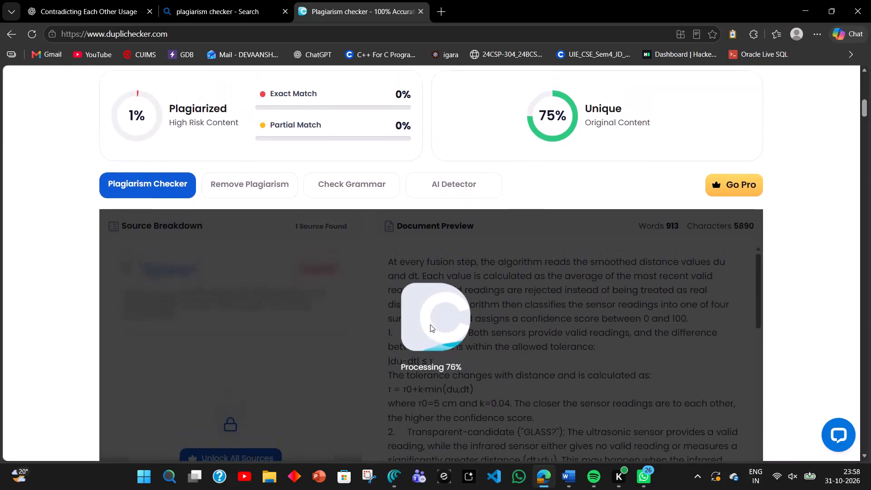
Check the plagiarized and unique content scores for the submitted draft text as the scan completes.
{"action": "scroll", "coordinate": [430, 324], "scroll_direction": "up", "scroll_amount": 4}
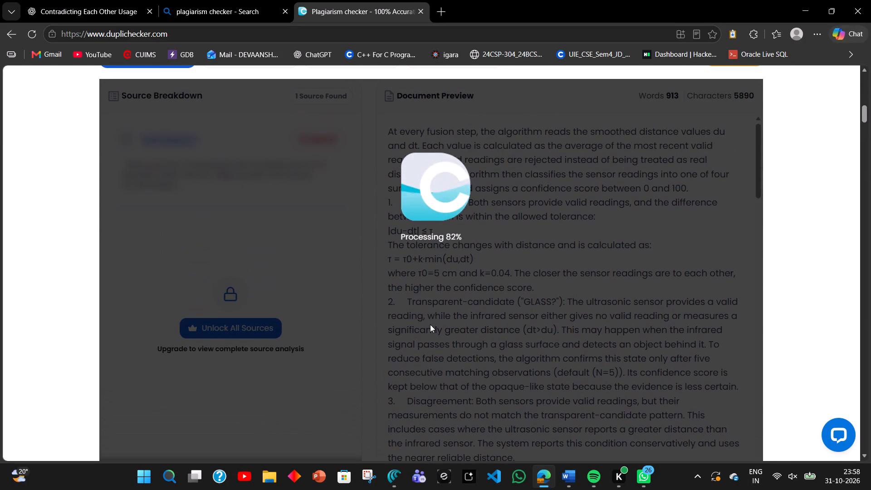
{"action": "scroll", "coordinate": [430, 324], "scroll_direction": "up", "scroll_amount": 3}
{"action": "scroll", "coordinate": [430, 324], "scroll_direction": "down", "scroll_amount": 1}
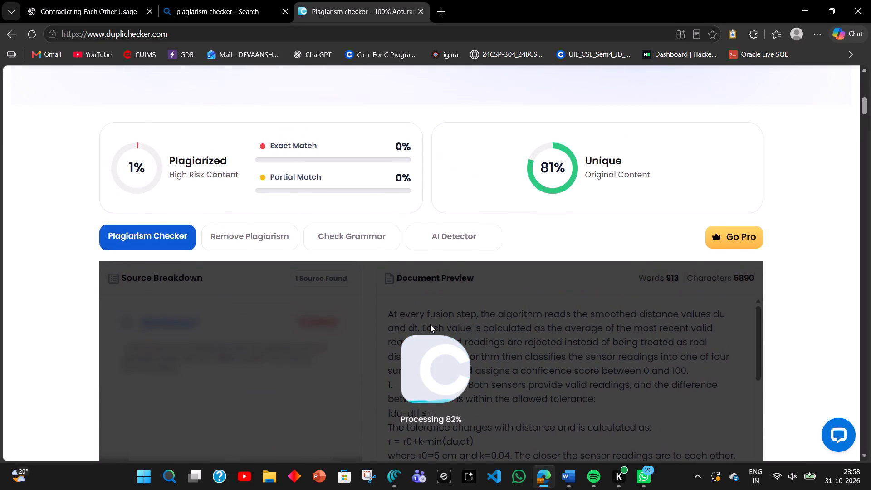
{"action": "scroll", "coordinate": [430, 324], "scroll_direction": "down", "scroll_amount": 1}
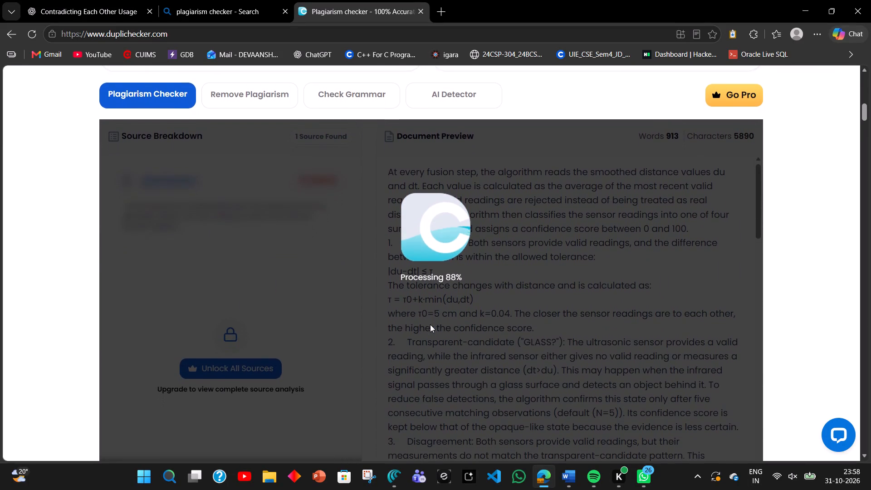
{"action": "scroll", "coordinate": [430, 324], "scroll_direction": "down", "scroll_amount": 1}
{"action": "scroll", "coordinate": [430, 324], "scroll_direction": "up", "scroll_amount": 19}
{"action": "scroll", "coordinate": [430, 324], "scroll_direction": "down", "scroll_amount": 3}
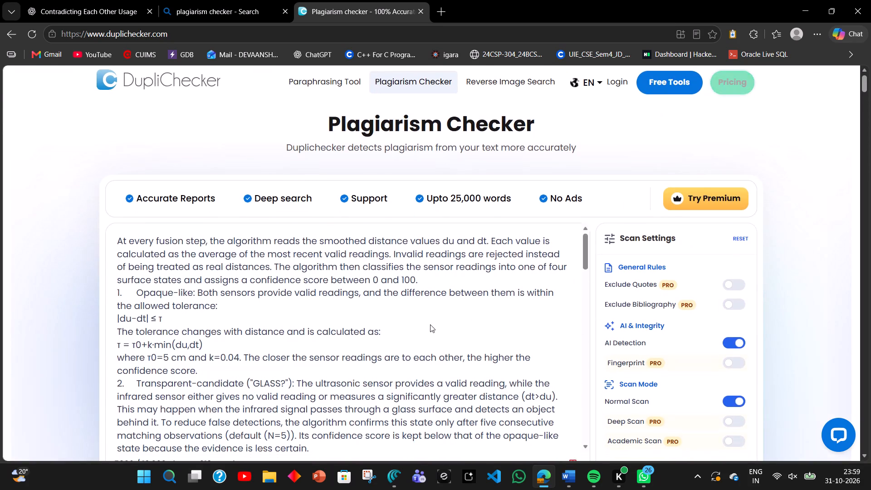
{"action": "scroll", "coordinate": [430, 324], "scroll_direction": "down", "scroll_amount": 4}
{"action": "scroll", "coordinate": [570, 147], "scroll_direction": "down", "scroll_amount": 3}
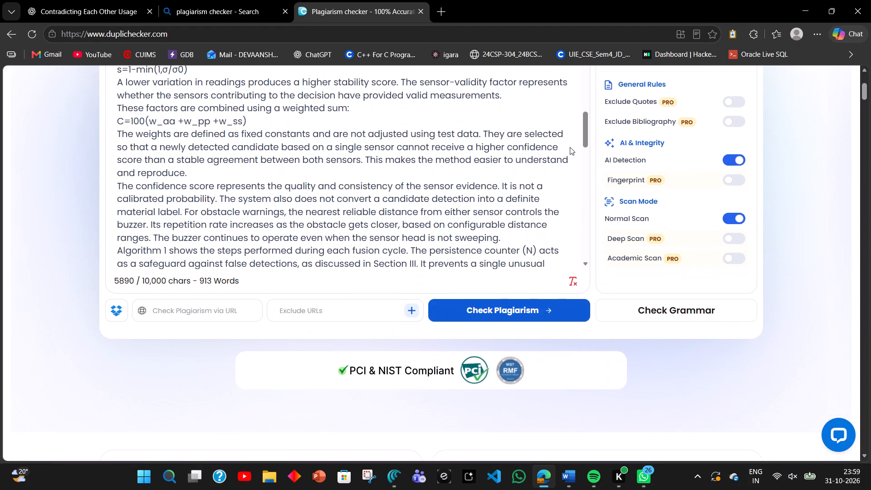
{"action": "scroll", "coordinate": [612, 370], "scroll_direction": "down", "scroll_amount": 3}
{"action": "scroll", "coordinate": [612, 370], "scroll_direction": "up", "scroll_amount": 3}
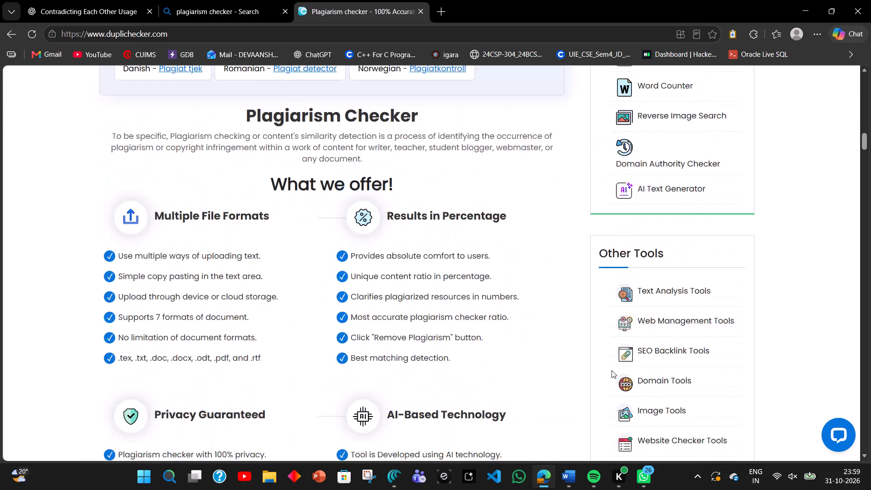
{"action": "scroll", "coordinate": [612, 370], "scroll_direction": "up", "scroll_amount": 6}
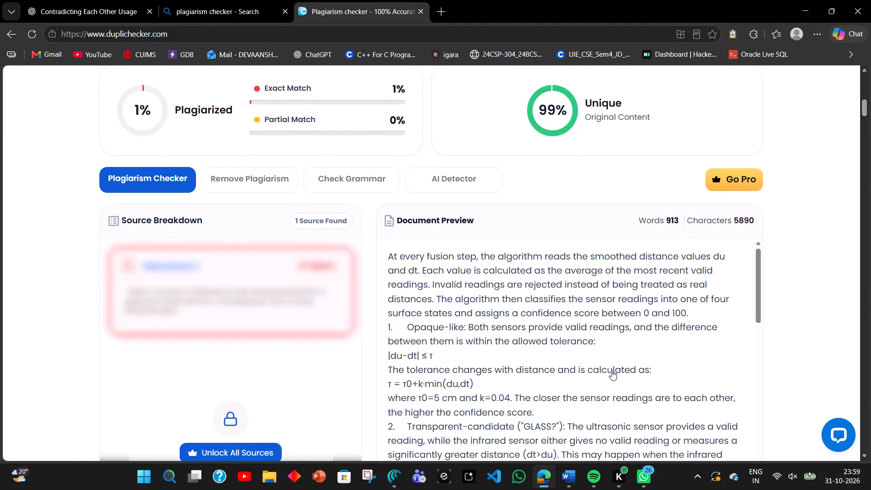
Read through the report's document preview for flagged passages, focusing on the Algorithm 1 pseudocode for per-tick fusion and candidate detection.
{"action": "scroll", "coordinate": [612, 370], "scroll_direction": "down", "scroll_amount": 2}
{"action": "scroll", "coordinate": [666, 199], "scroll_direction": "down", "scroll_amount": 1}
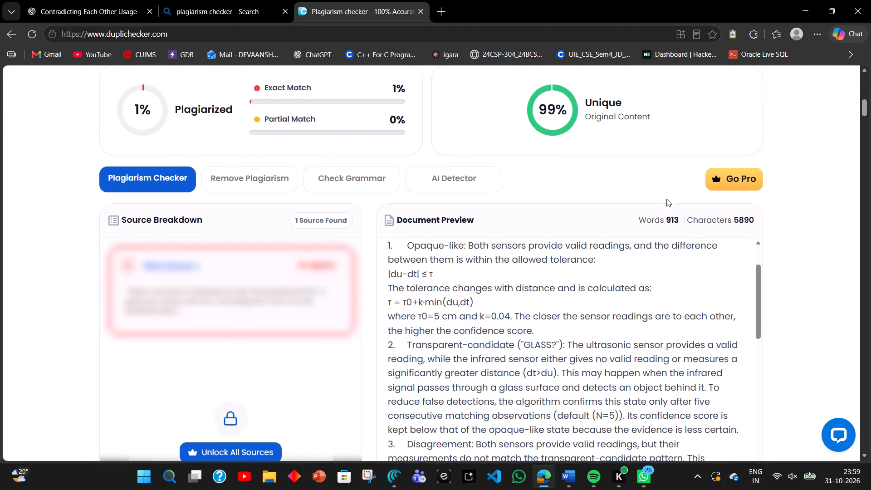
{"action": "scroll", "coordinate": [666, 199], "scroll_direction": "down", "scroll_amount": 2}
{"action": "scroll", "coordinate": [641, 298], "scroll_direction": "down", "scroll_amount": 8}
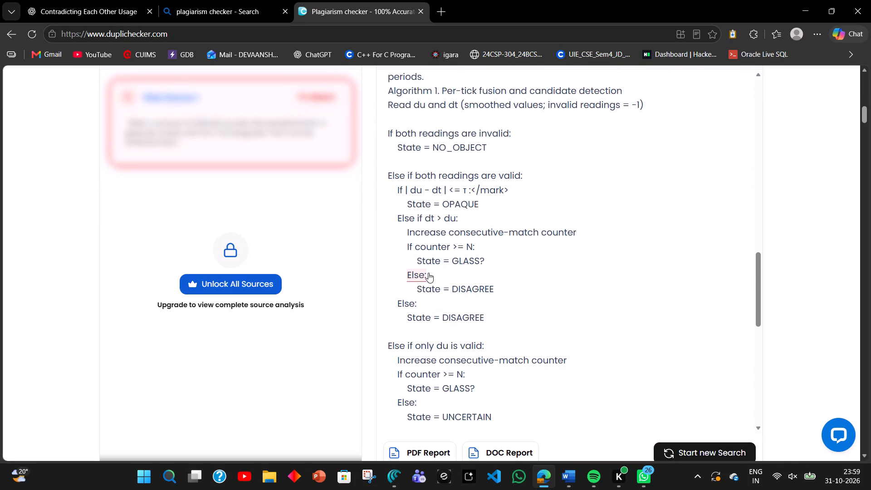
{"action": "left_click", "coordinate": [428, 273]}
{"action": "scroll", "coordinate": [455, 323], "scroll_direction": "up", "scroll_amount": 1}
{"action": "scroll", "coordinate": [455, 323], "scroll_direction": "down", "scroll_amount": 1}
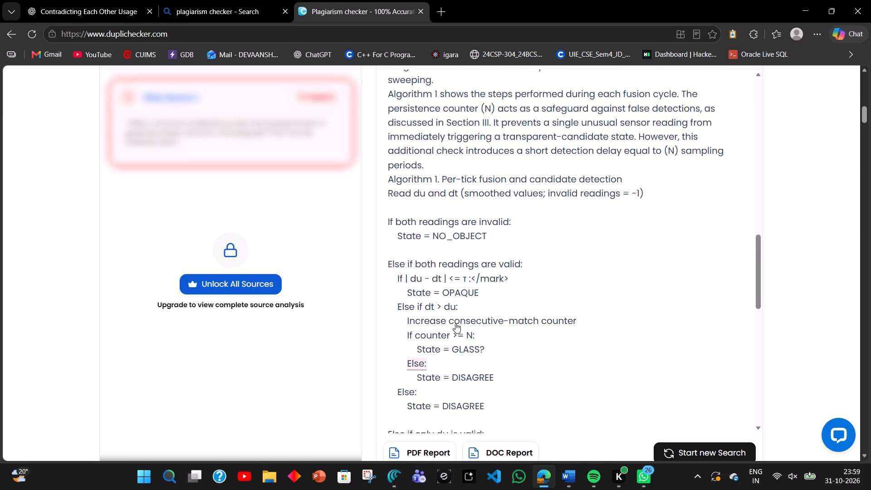
{"action": "scroll", "coordinate": [455, 323], "scroll_direction": "down", "scroll_amount": 2}
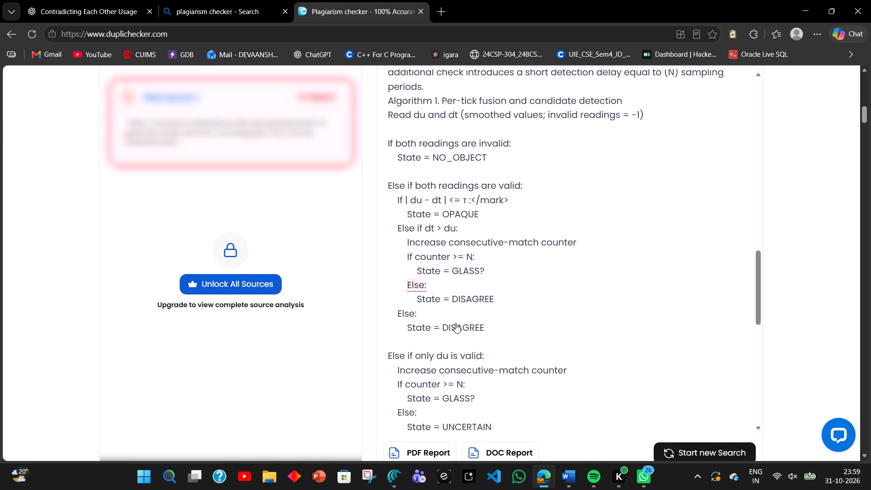
{"action": "scroll", "coordinate": [455, 323], "scroll_direction": "down", "scroll_amount": 1}
{"action": "scroll", "coordinate": [460, 252], "scroll_direction": "down", "scroll_amount": 2}
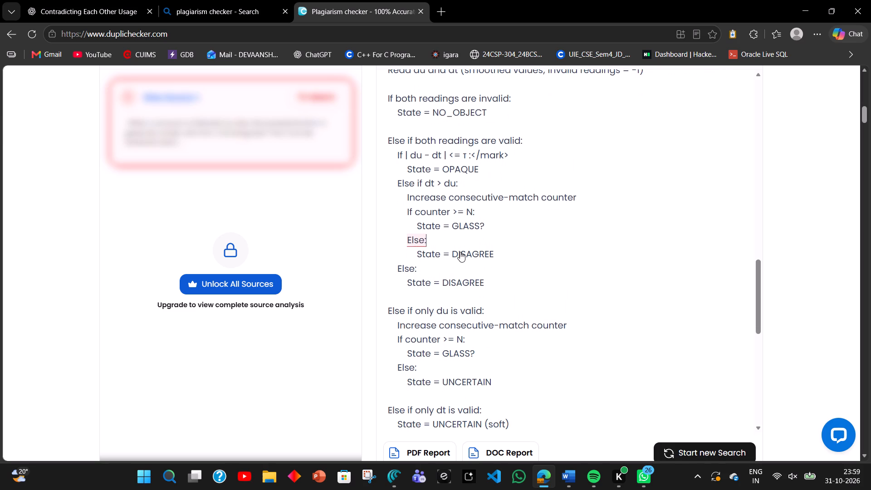
{"action": "scroll", "coordinate": [460, 252], "scroll_direction": "up", "scroll_amount": 1}
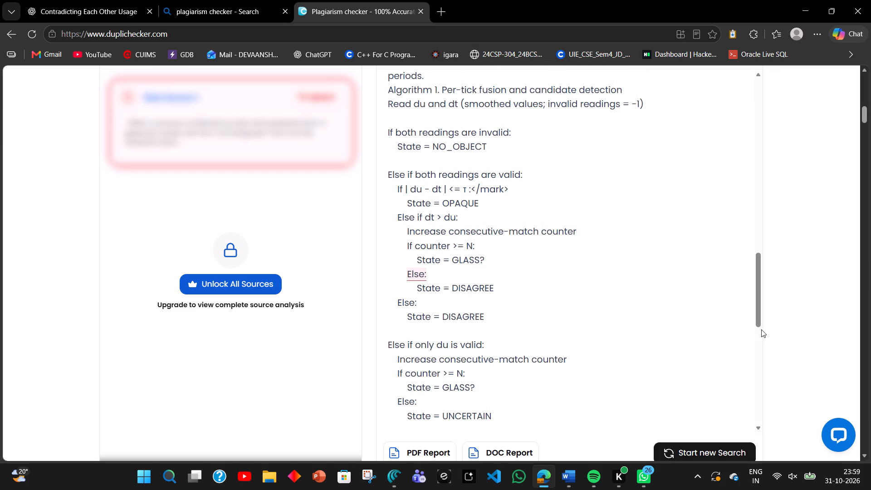
{"action": "scroll", "coordinate": [793, 347], "scroll_direction": "down", "scroll_amount": 3}
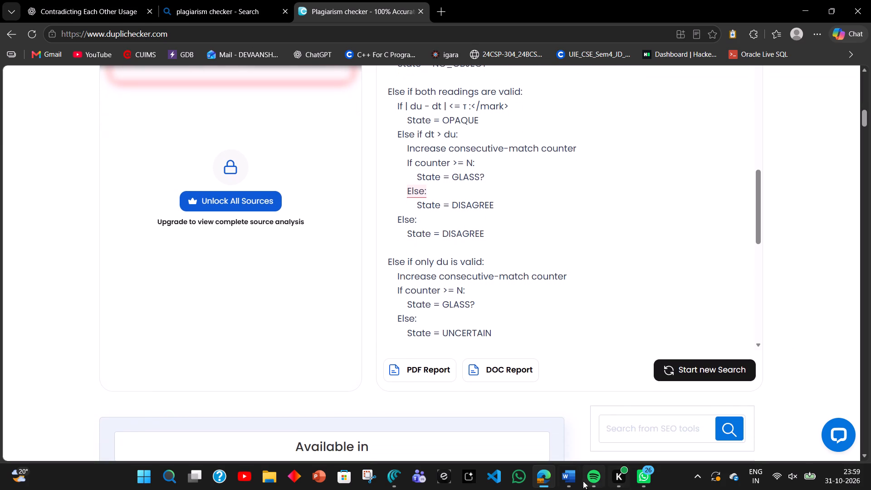
Switch to the two Word documents and review the rewritten draft from the Algorithm 1 pseudocode back up to the abstract.
{"action": "left_click", "coordinate": [533, 430]}
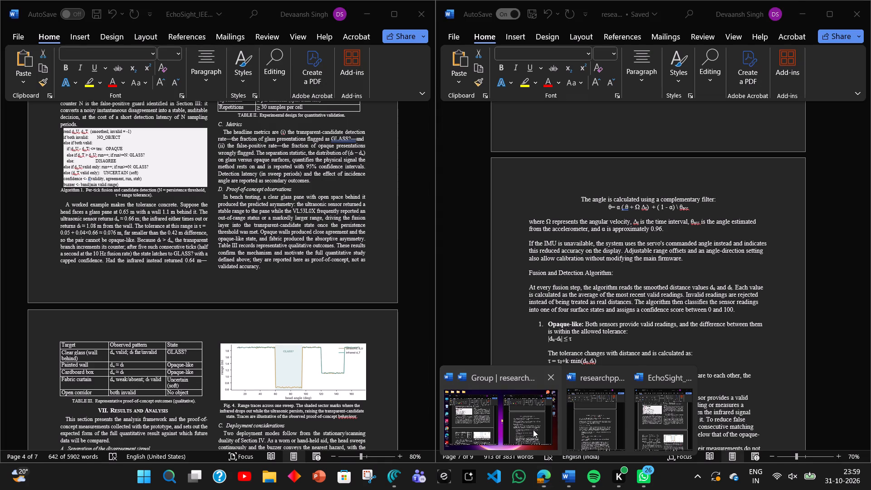
{"action": "scroll", "coordinate": [633, 294], "scroll_direction": "down", "scroll_amount": 8}
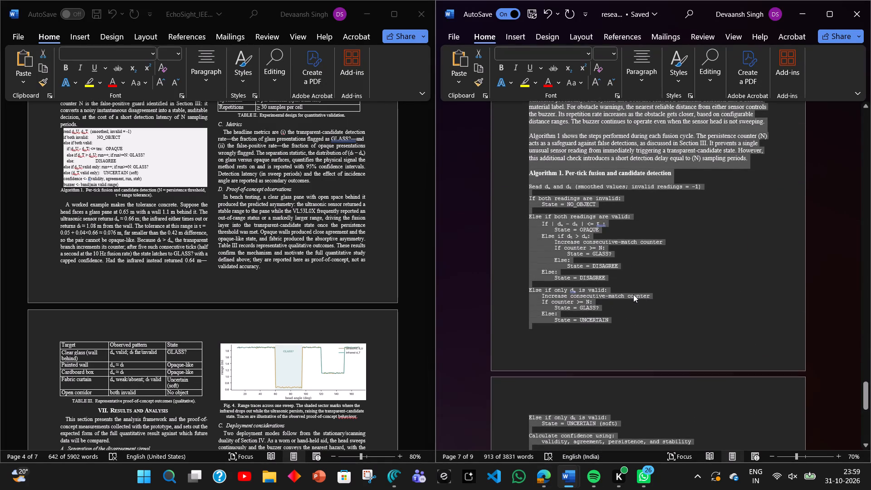
{"action": "left_click", "coordinate": [633, 294]}
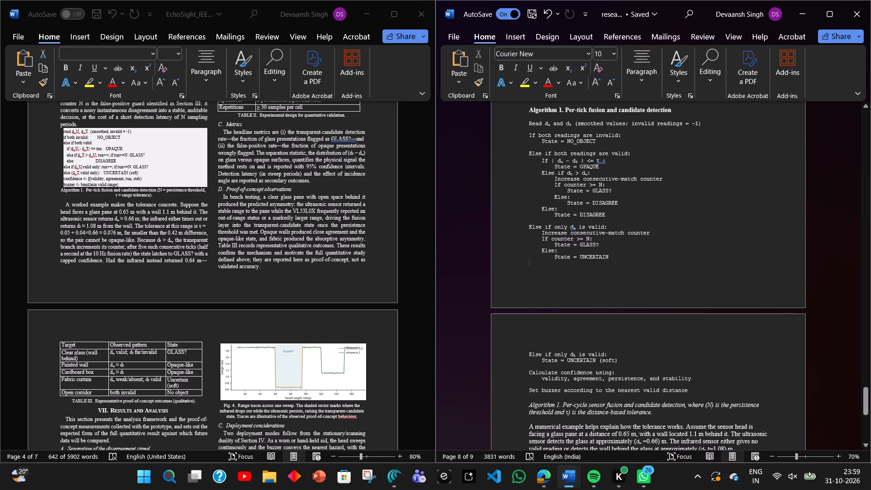
{"action": "scroll", "coordinate": [640, 328], "scroll_direction": "down", "scroll_amount": 6}
{"action": "scroll", "coordinate": [640, 328], "scroll_direction": "up", "scroll_amount": 16}
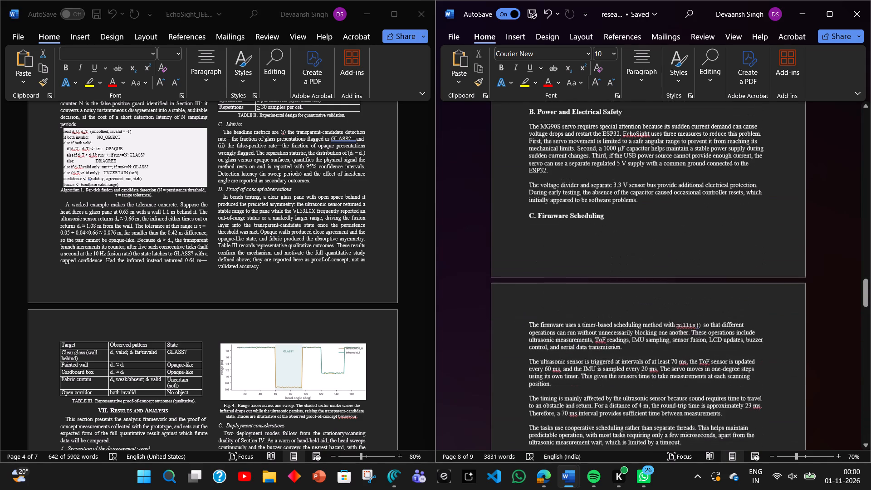
{"action": "scroll", "coordinate": [640, 328], "scroll_direction": "up", "scroll_amount": 12}
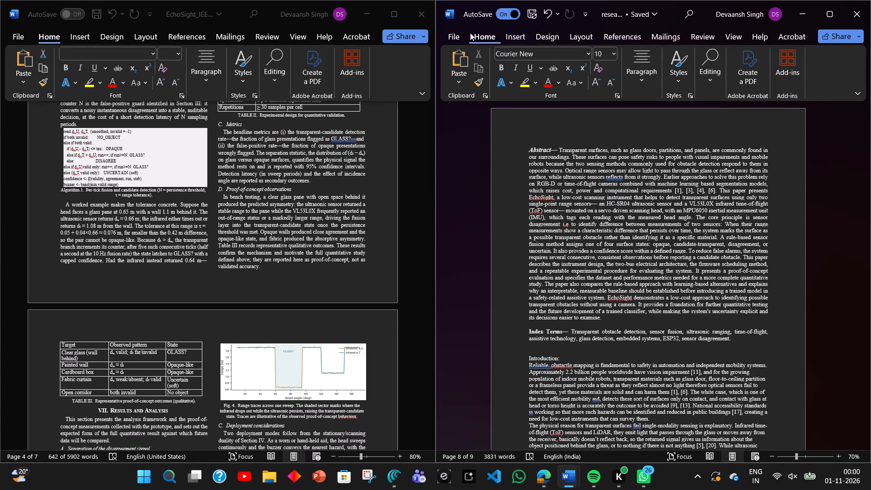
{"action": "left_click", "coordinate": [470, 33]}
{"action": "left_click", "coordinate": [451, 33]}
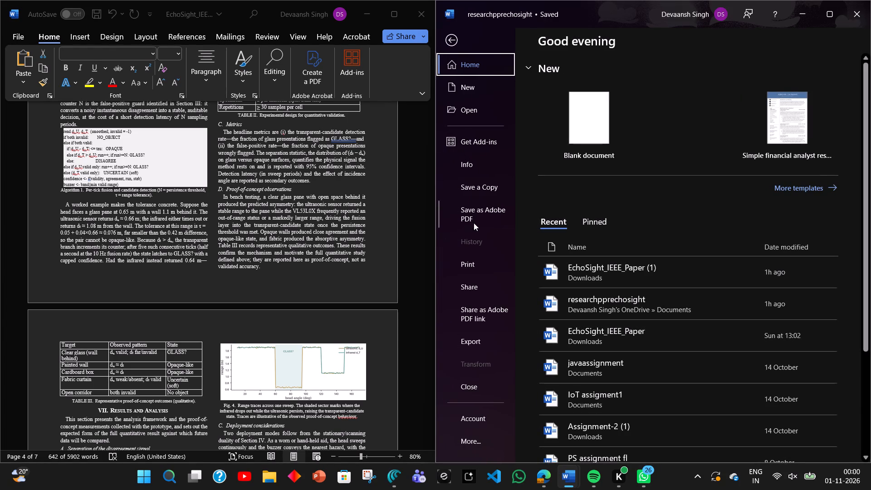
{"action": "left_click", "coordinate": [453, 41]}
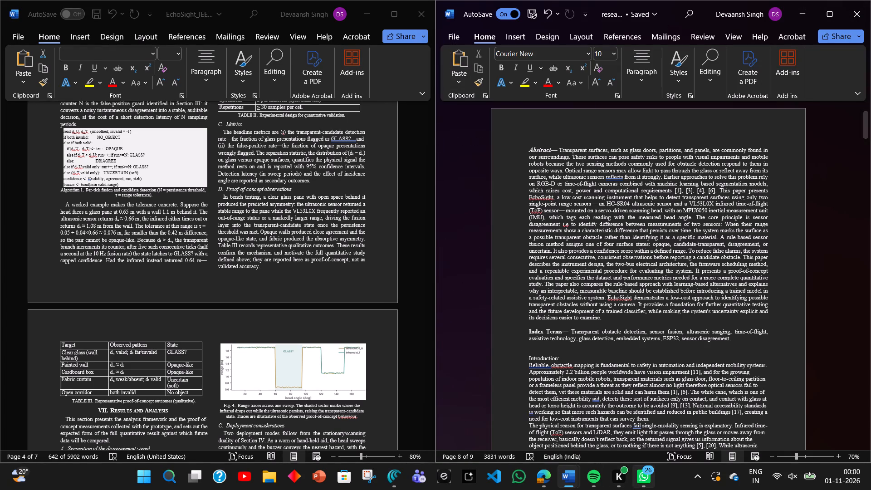
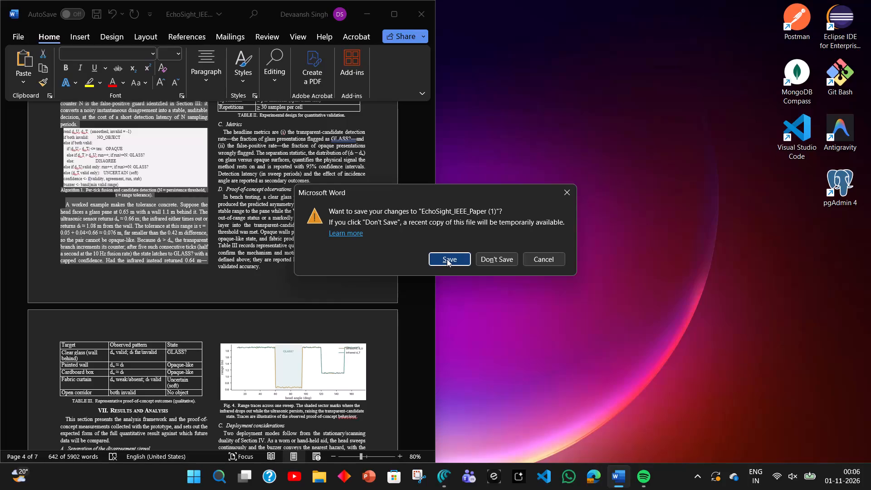
Save the changes to "EchoSight_IEEE_Paper (1)" as the document closes.
{"action": "left_click", "coordinate": [447, 259]}
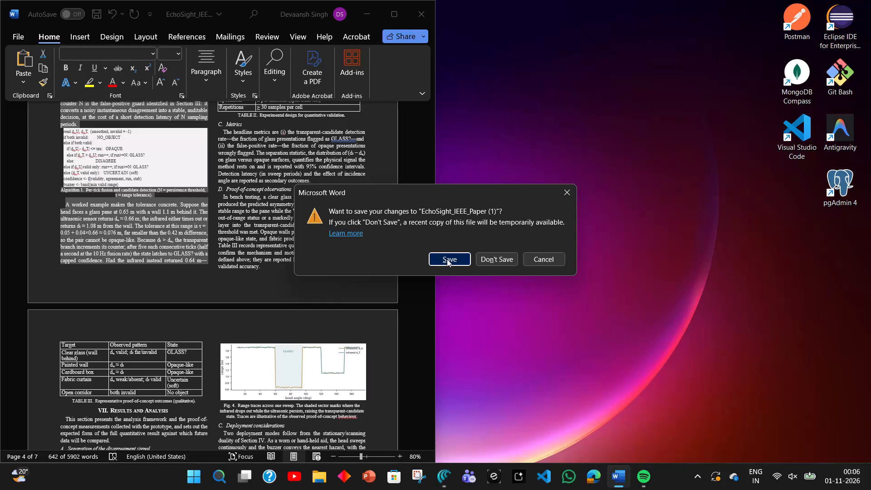
Bring up the Windows power options from the desktop and choose Shut down as the action.
{"action": "key", "text": "alt+F4"}
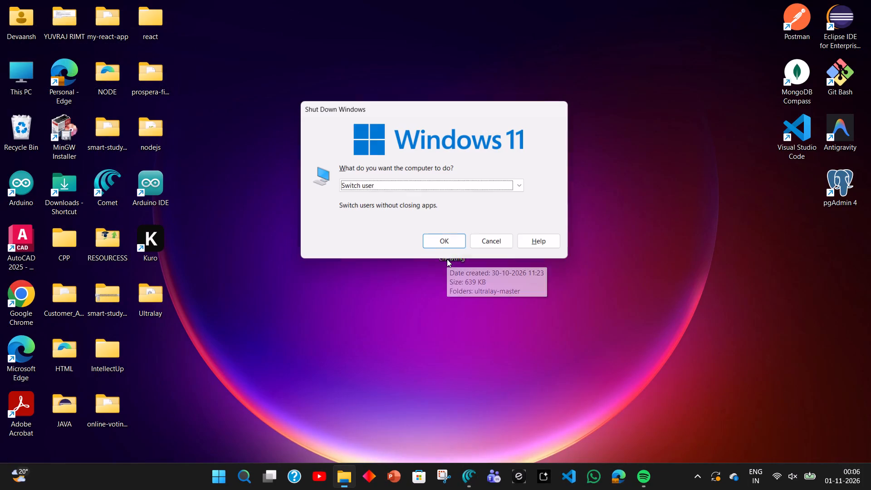
{"action": "key", "text": "Down"}
{"action": "key", "text": "Down"}
{"action": "key", "text": "Down"}
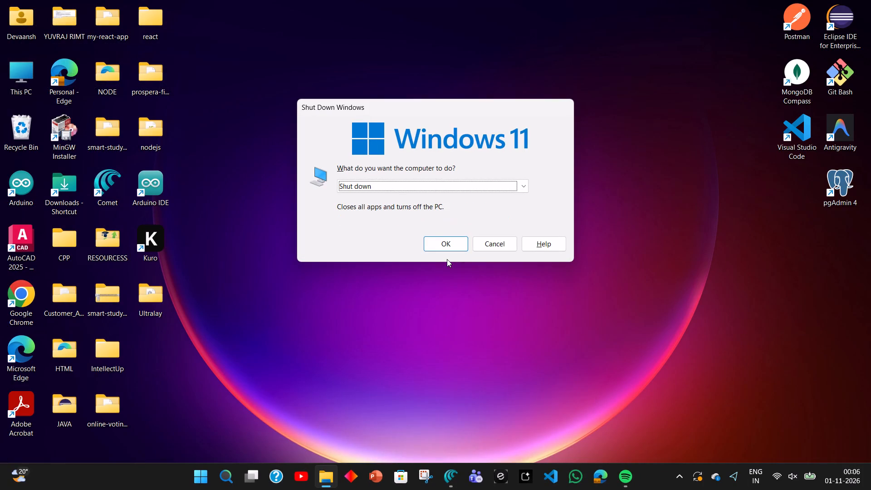